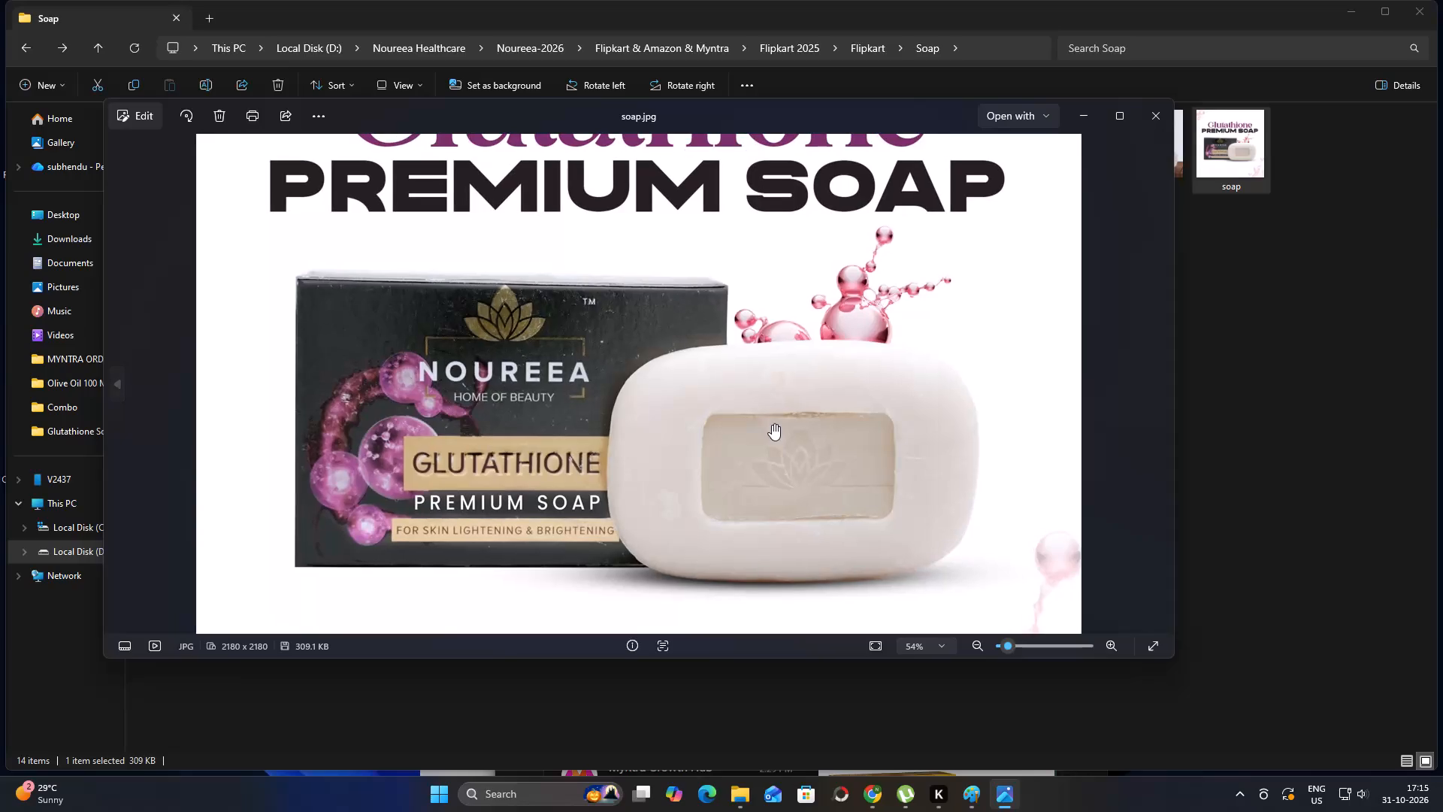
Examine the soap bar and the Noureea box in soap.jpg up close, and return to the whole image.
scroll(772, 424, up, 7)
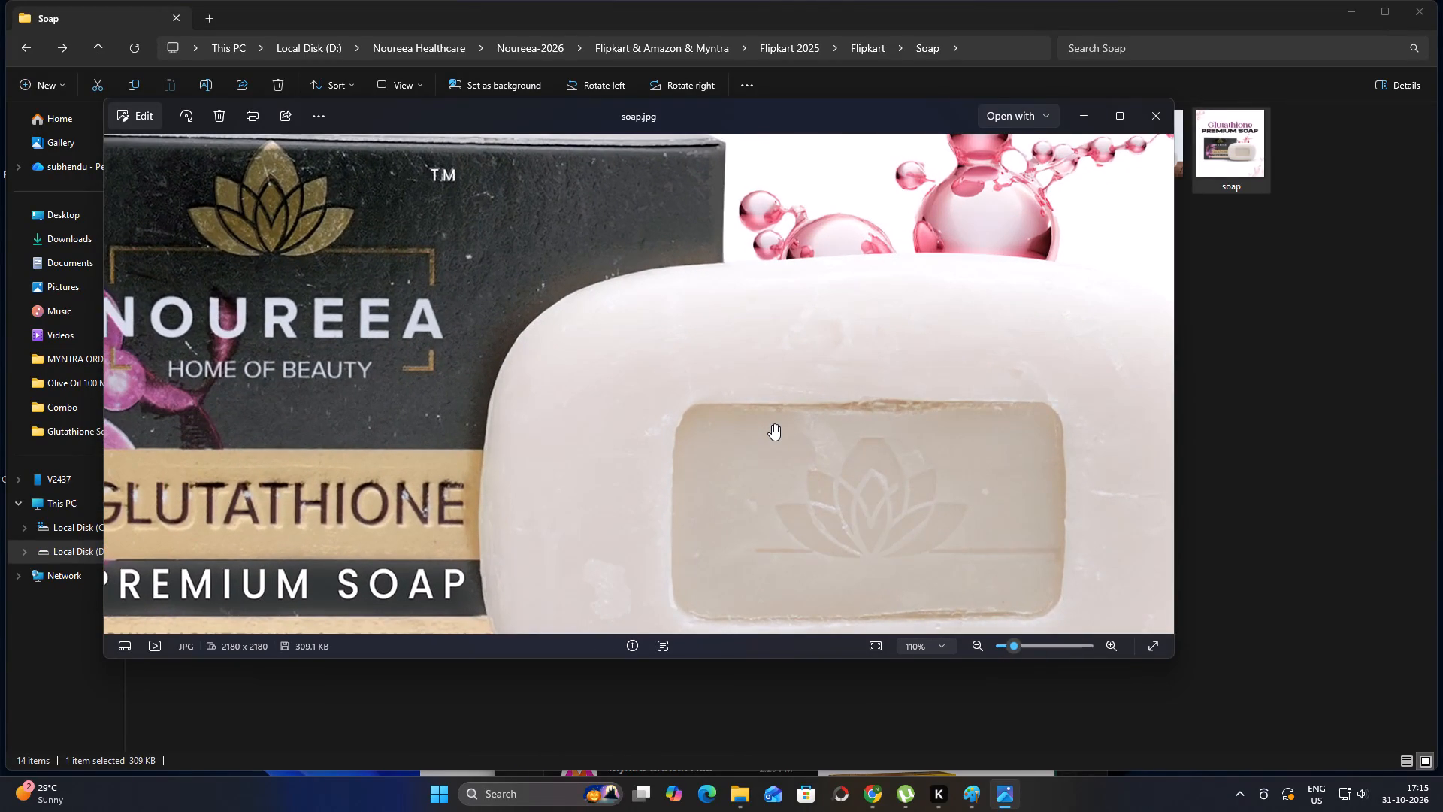
scroll(772, 424, up, 3)
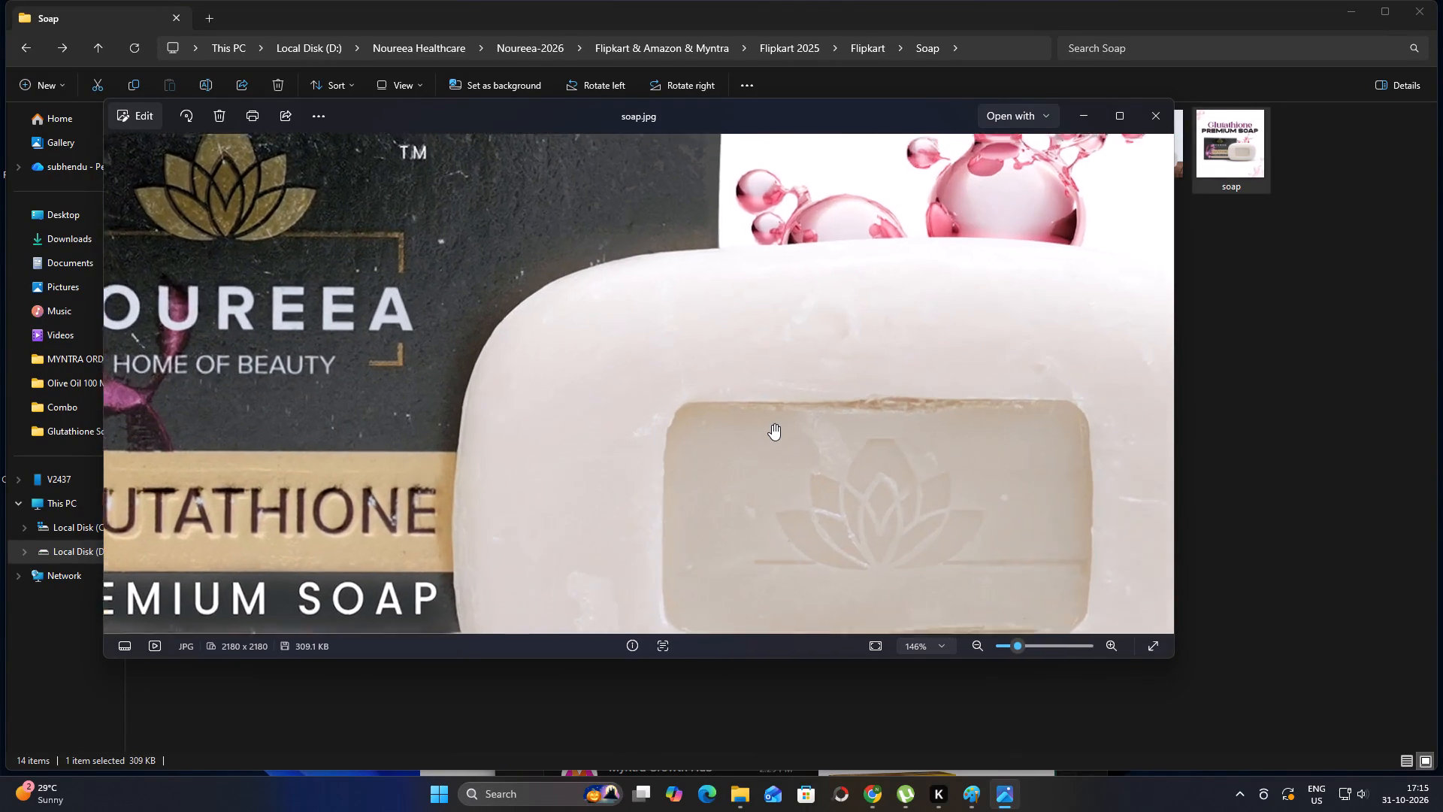
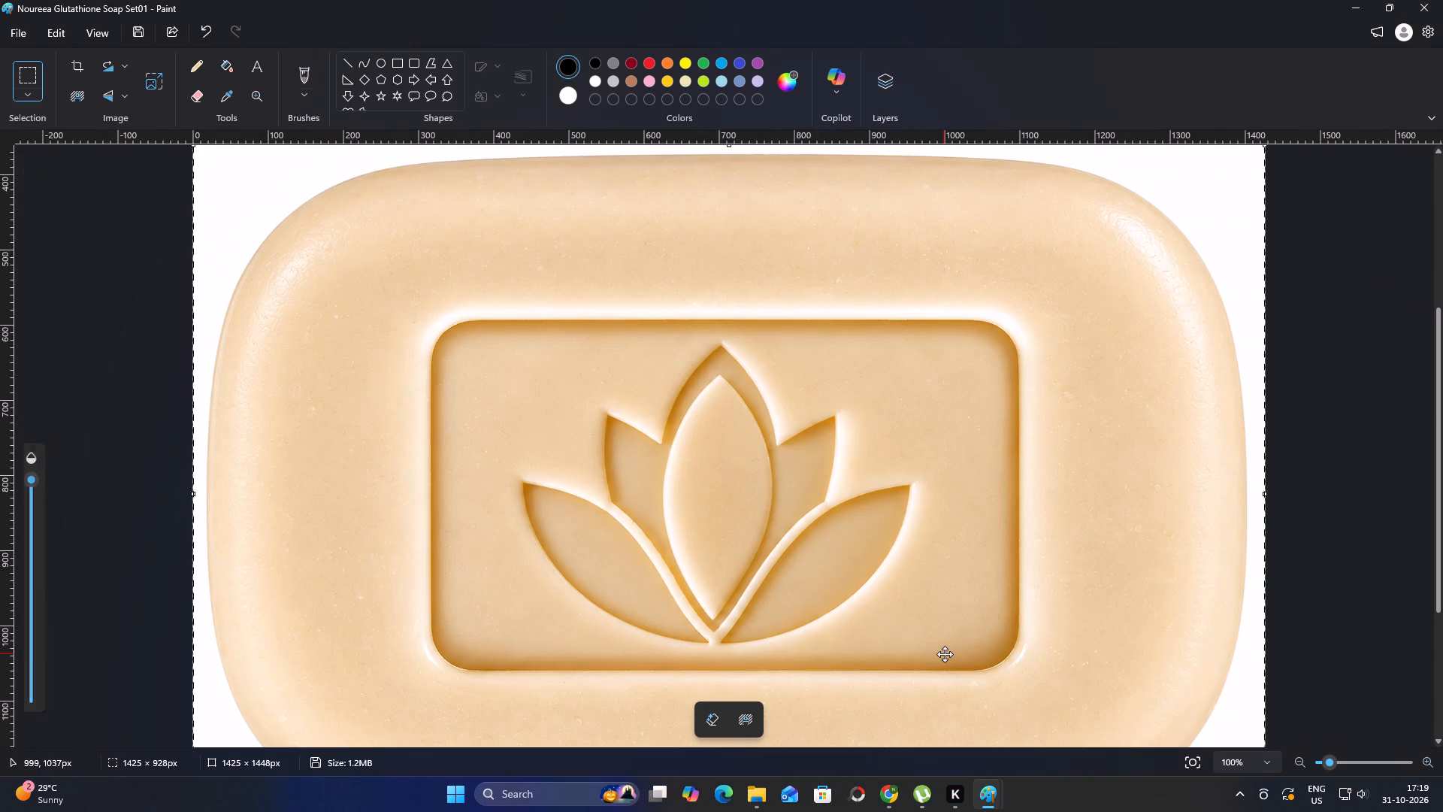
Scale the pasted soap bar down to about 775 × 597 px and place it beside the Glutathione box, over the original bar.
scroll(1170, 614, down, 4)
scroll(1254, 698, down, 2)
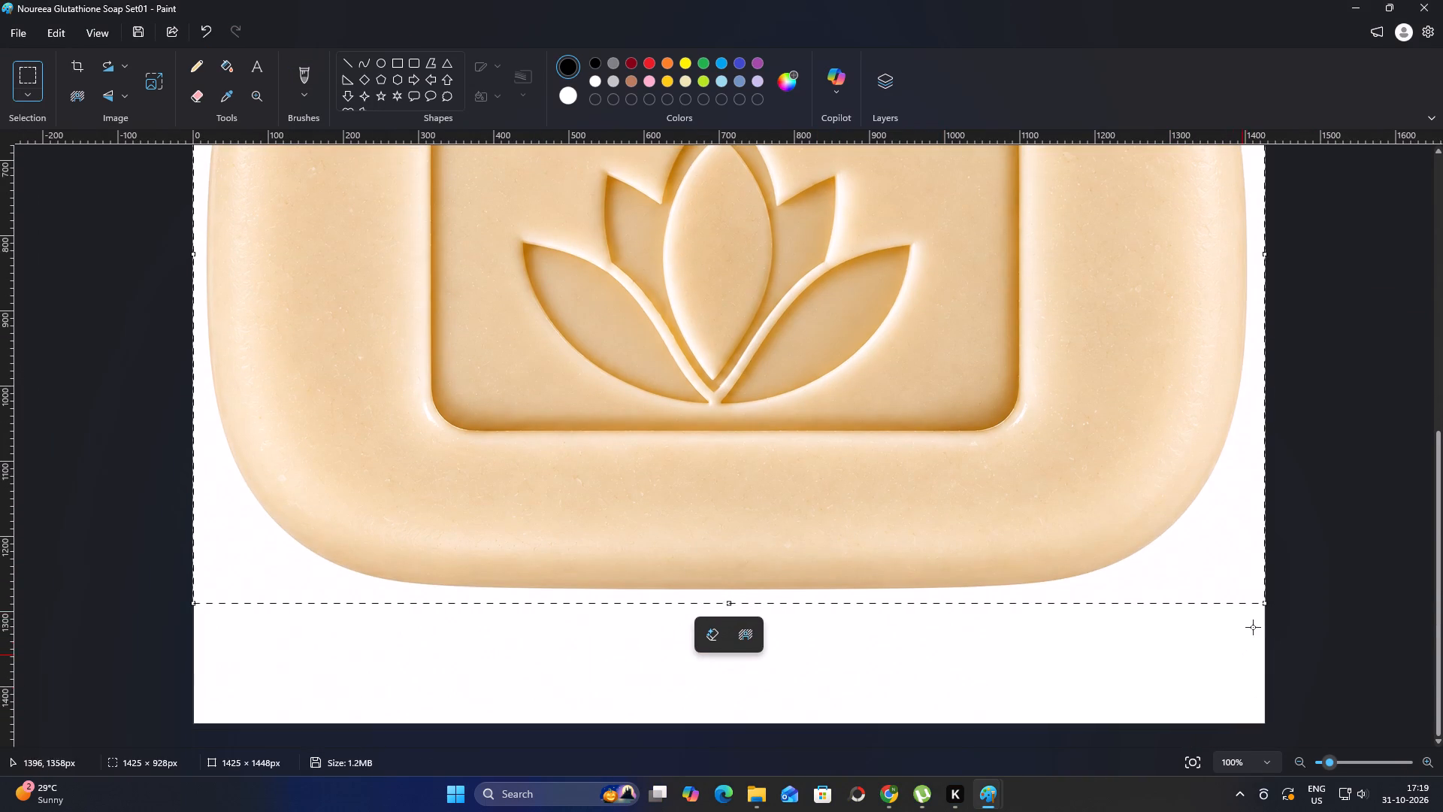
drag(1264, 608, 776, 480)
scroll(708, 476, down, 2)
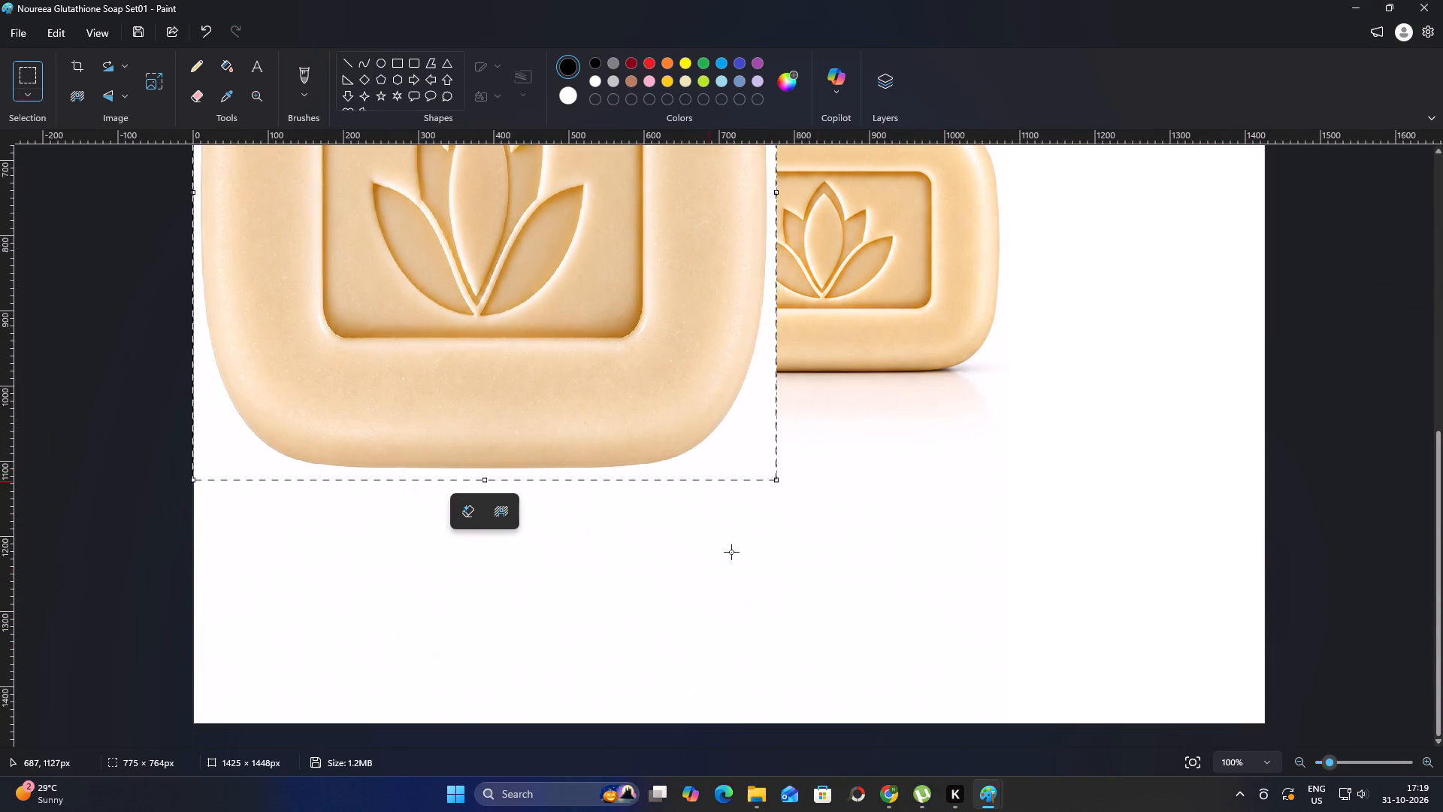
scroll(731, 552, down, 2)
scroll(717, 582, up, 3)
drag(616, 477, 975, 504)
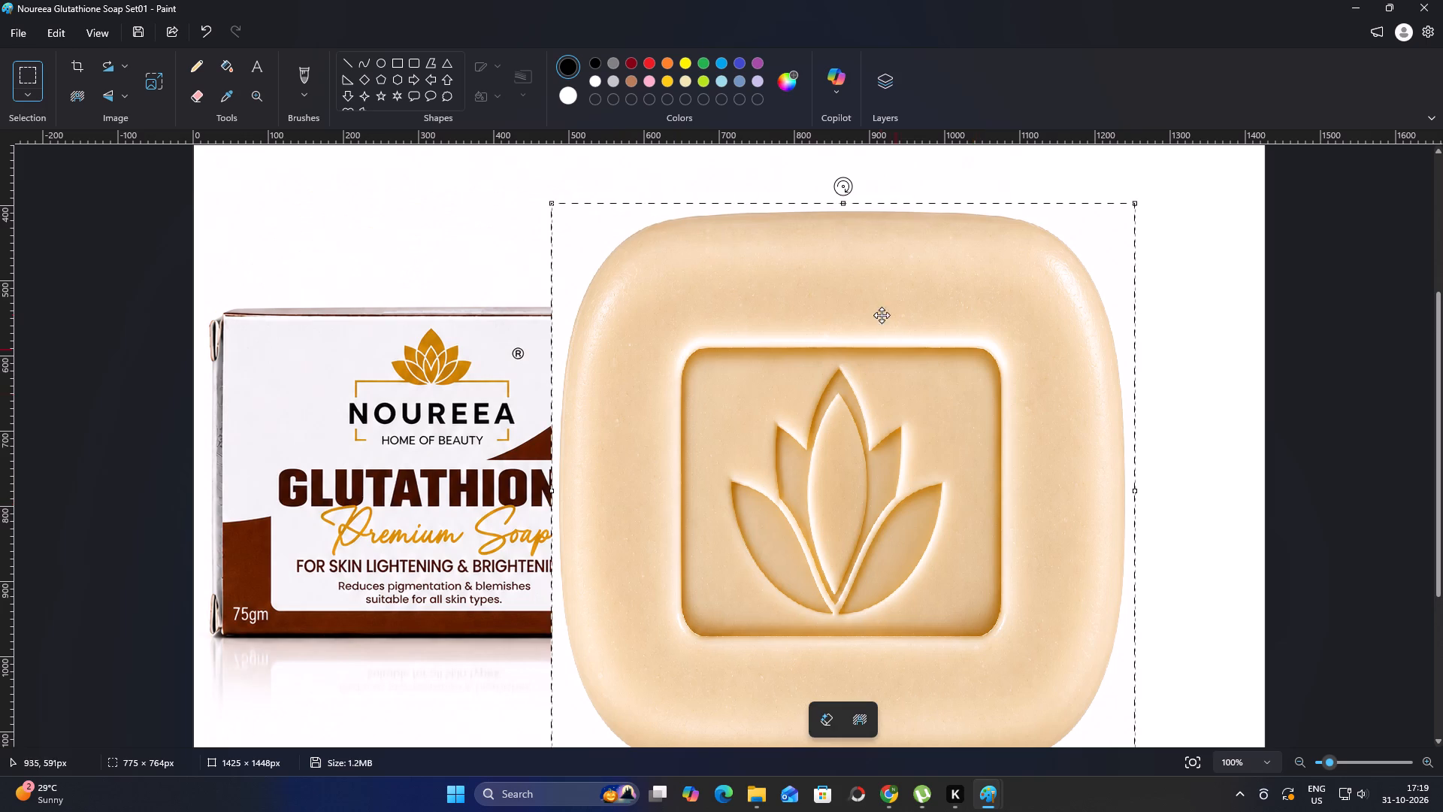
drag(846, 205, 839, 293)
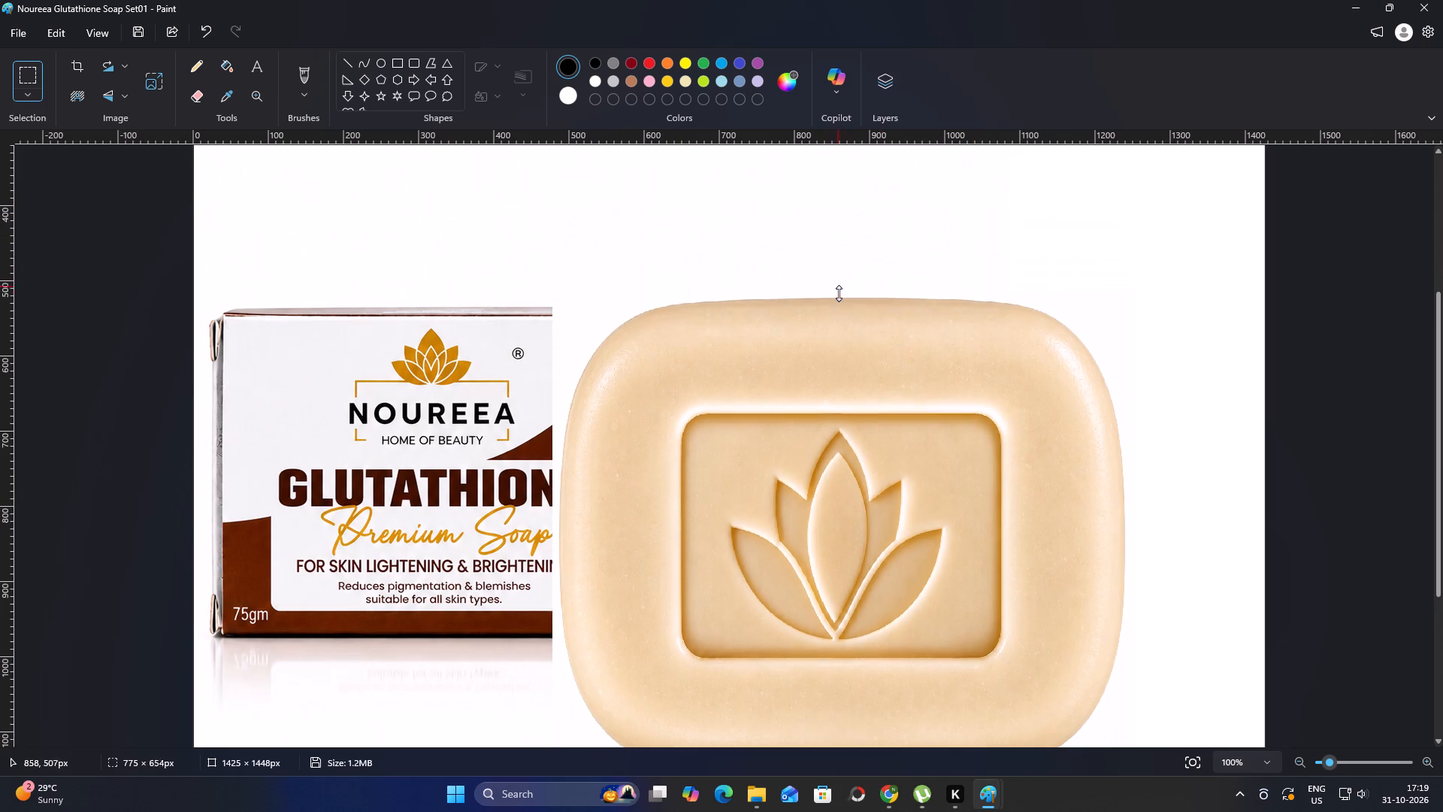
drag(839, 293, 839, 329)
drag(812, 489, 891, 370)
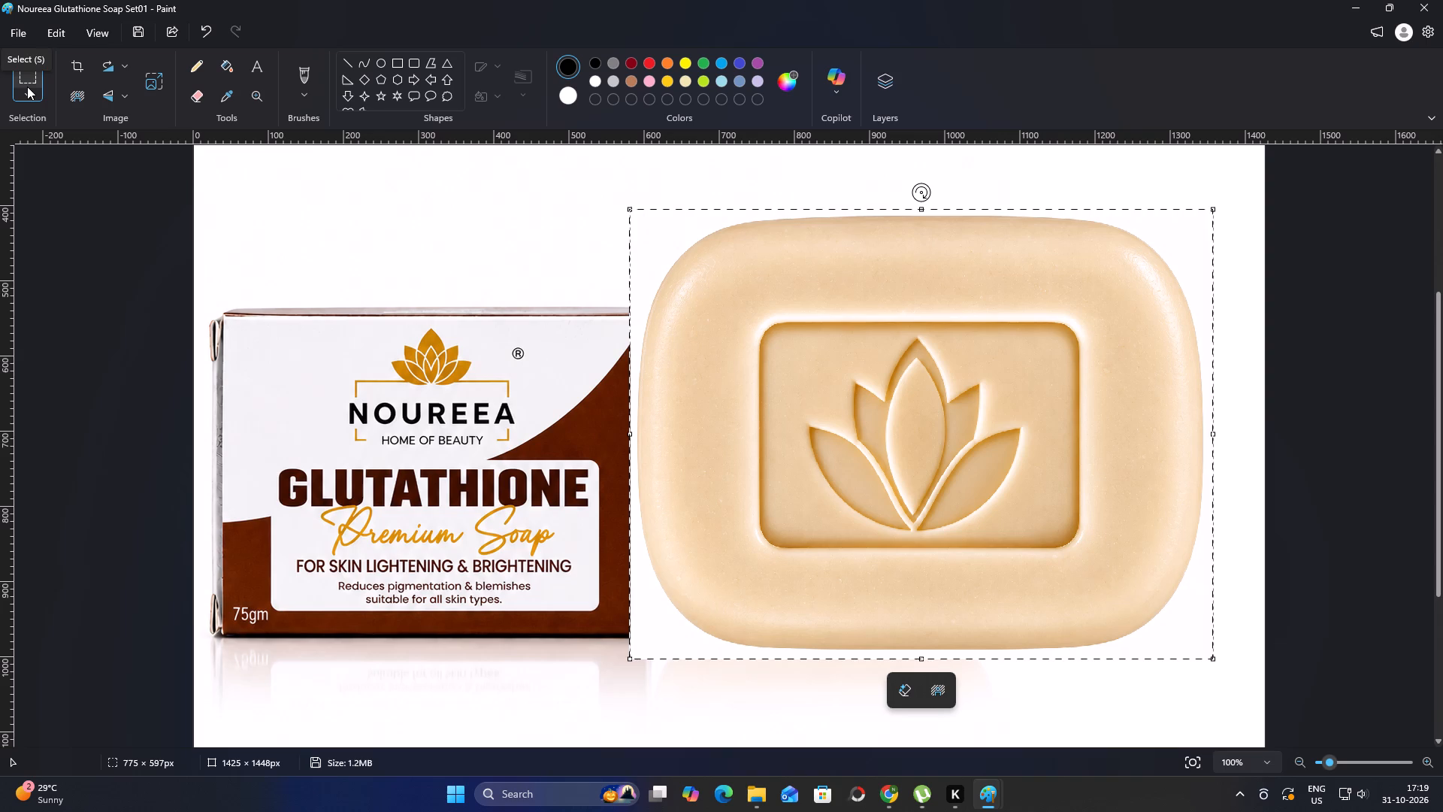
Remove the white background from the pasted soap bar selection.
click(84, 98)
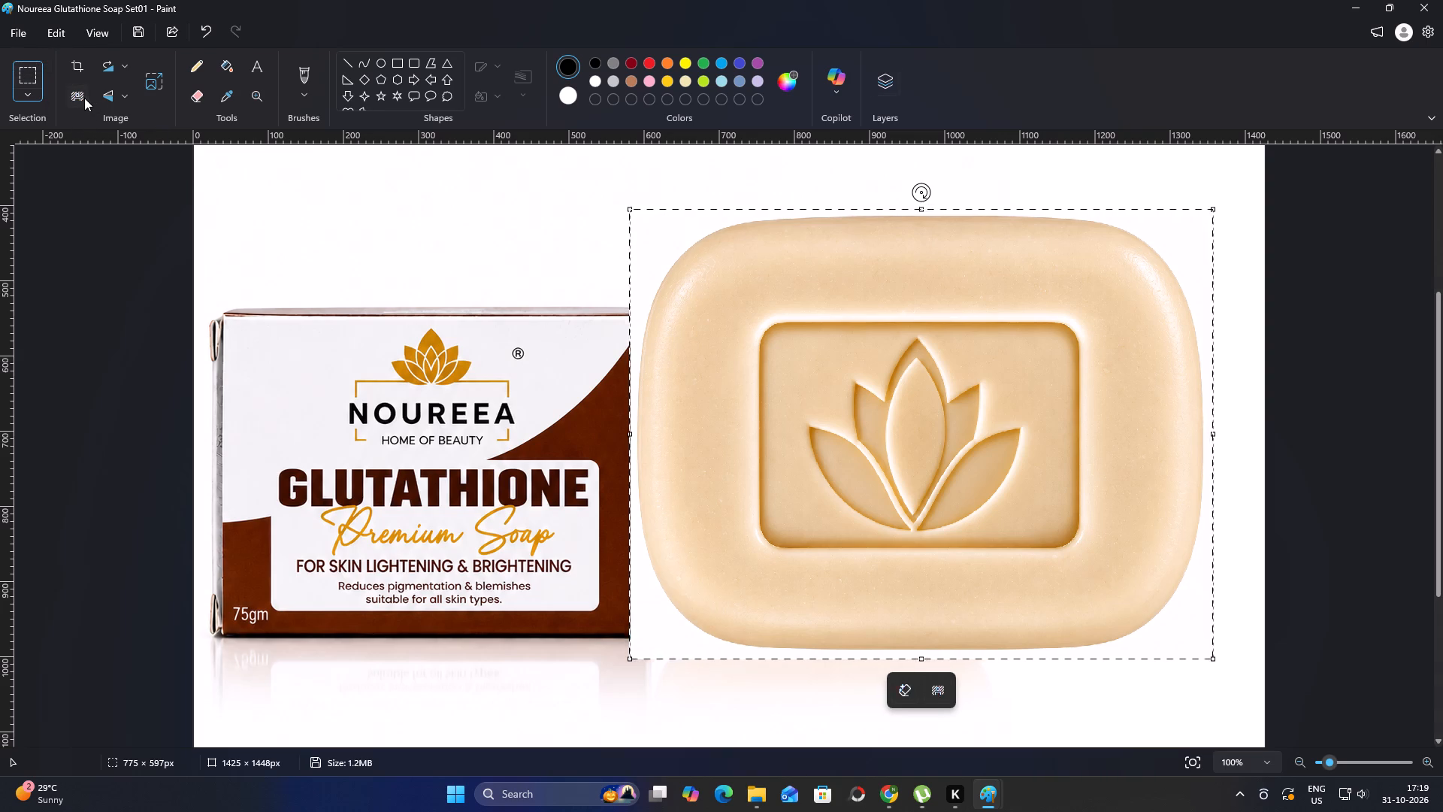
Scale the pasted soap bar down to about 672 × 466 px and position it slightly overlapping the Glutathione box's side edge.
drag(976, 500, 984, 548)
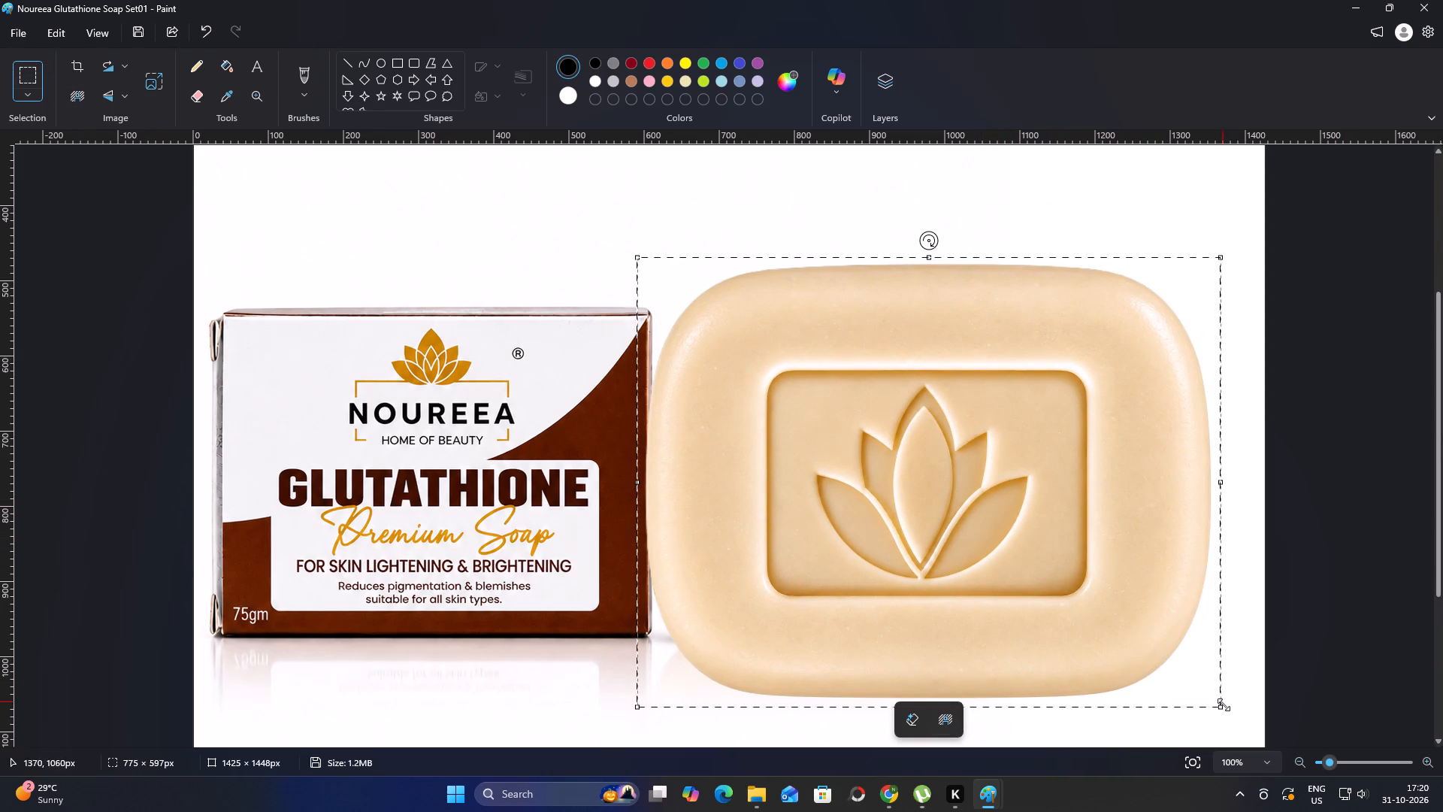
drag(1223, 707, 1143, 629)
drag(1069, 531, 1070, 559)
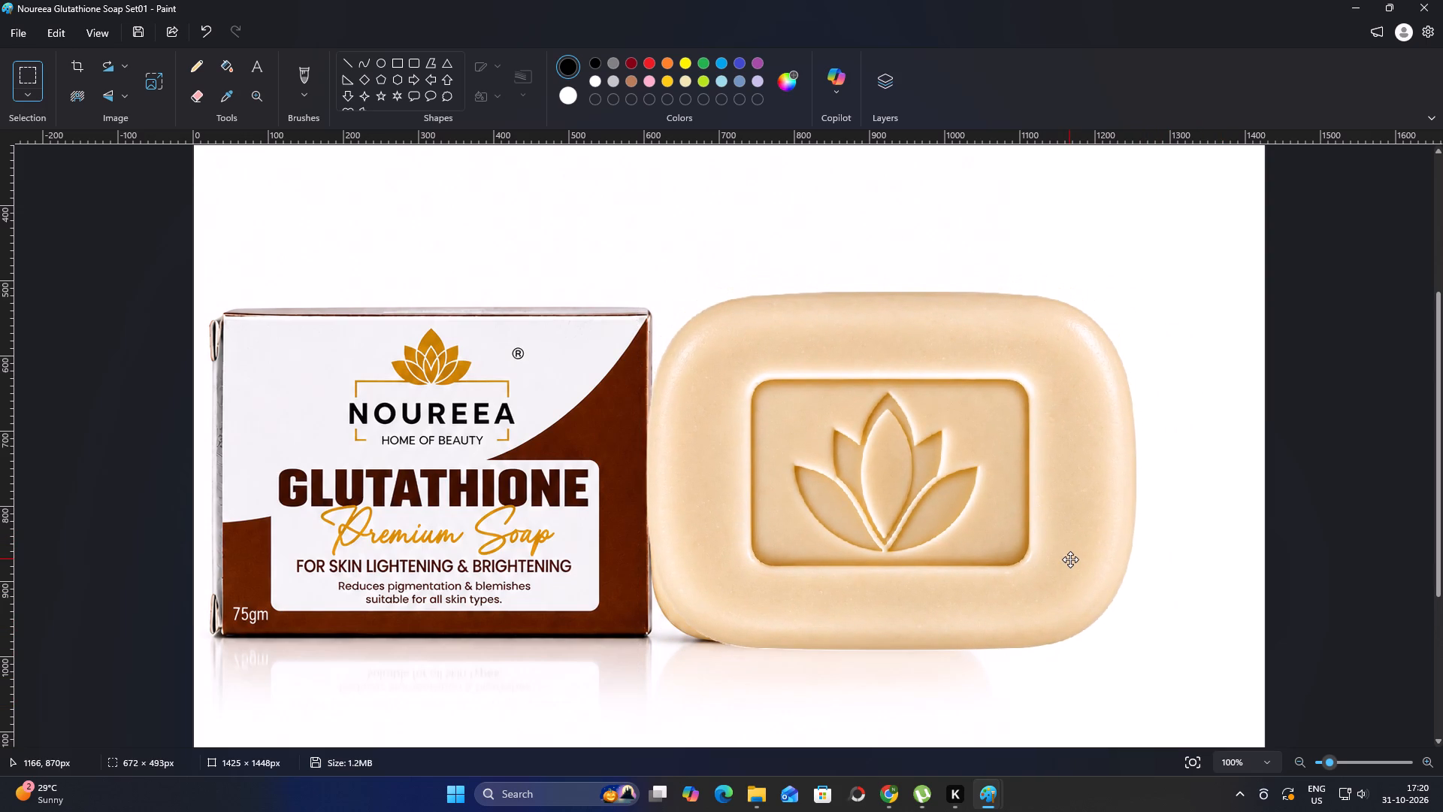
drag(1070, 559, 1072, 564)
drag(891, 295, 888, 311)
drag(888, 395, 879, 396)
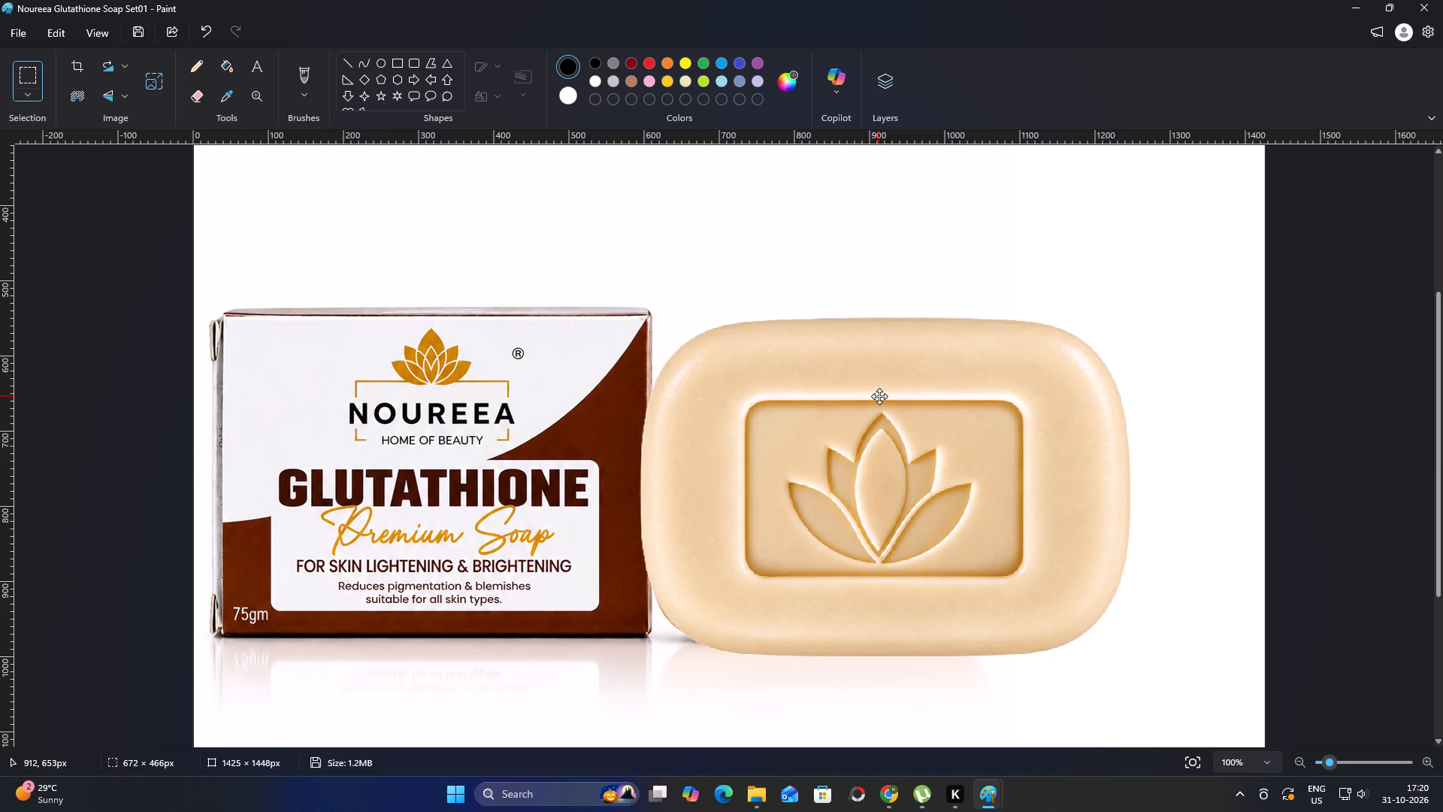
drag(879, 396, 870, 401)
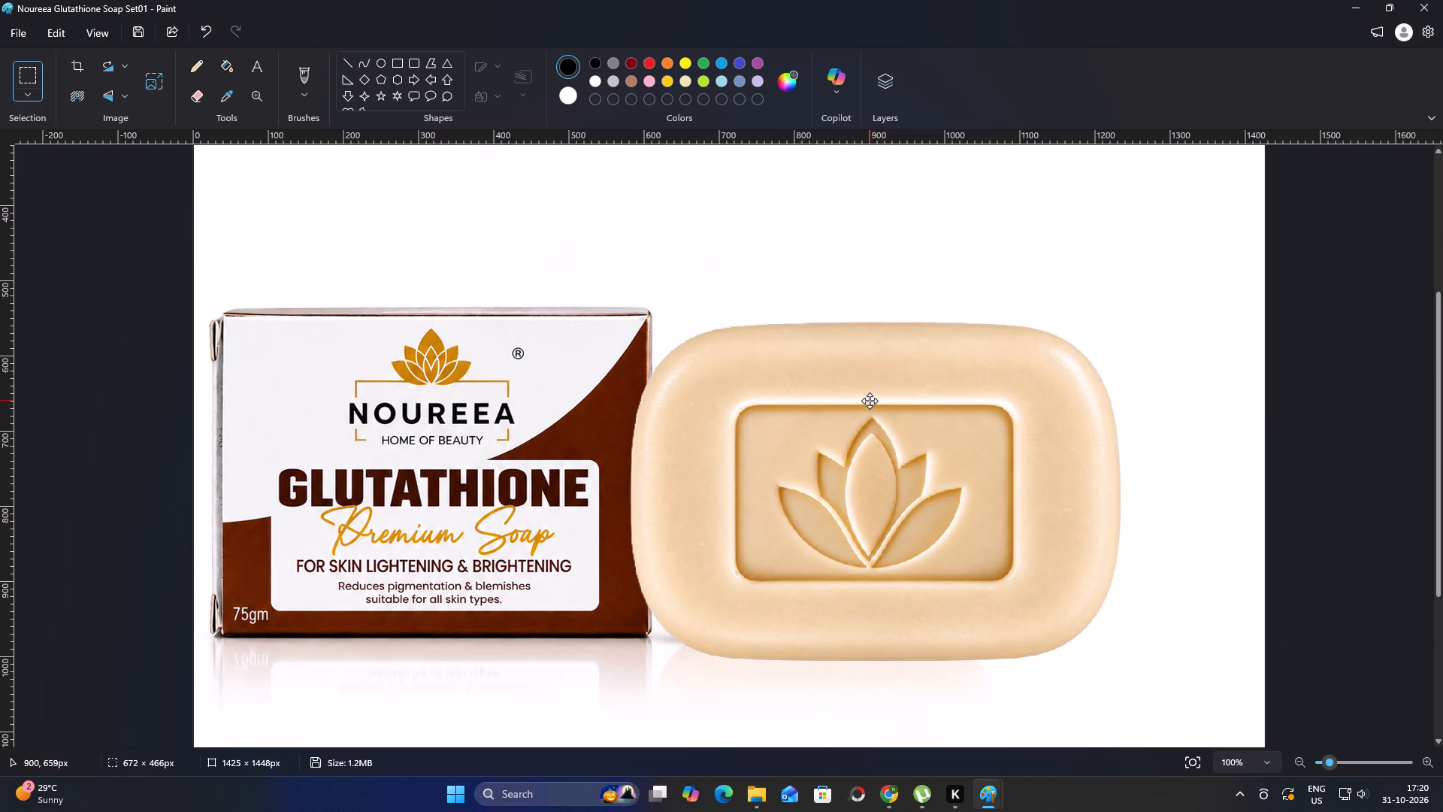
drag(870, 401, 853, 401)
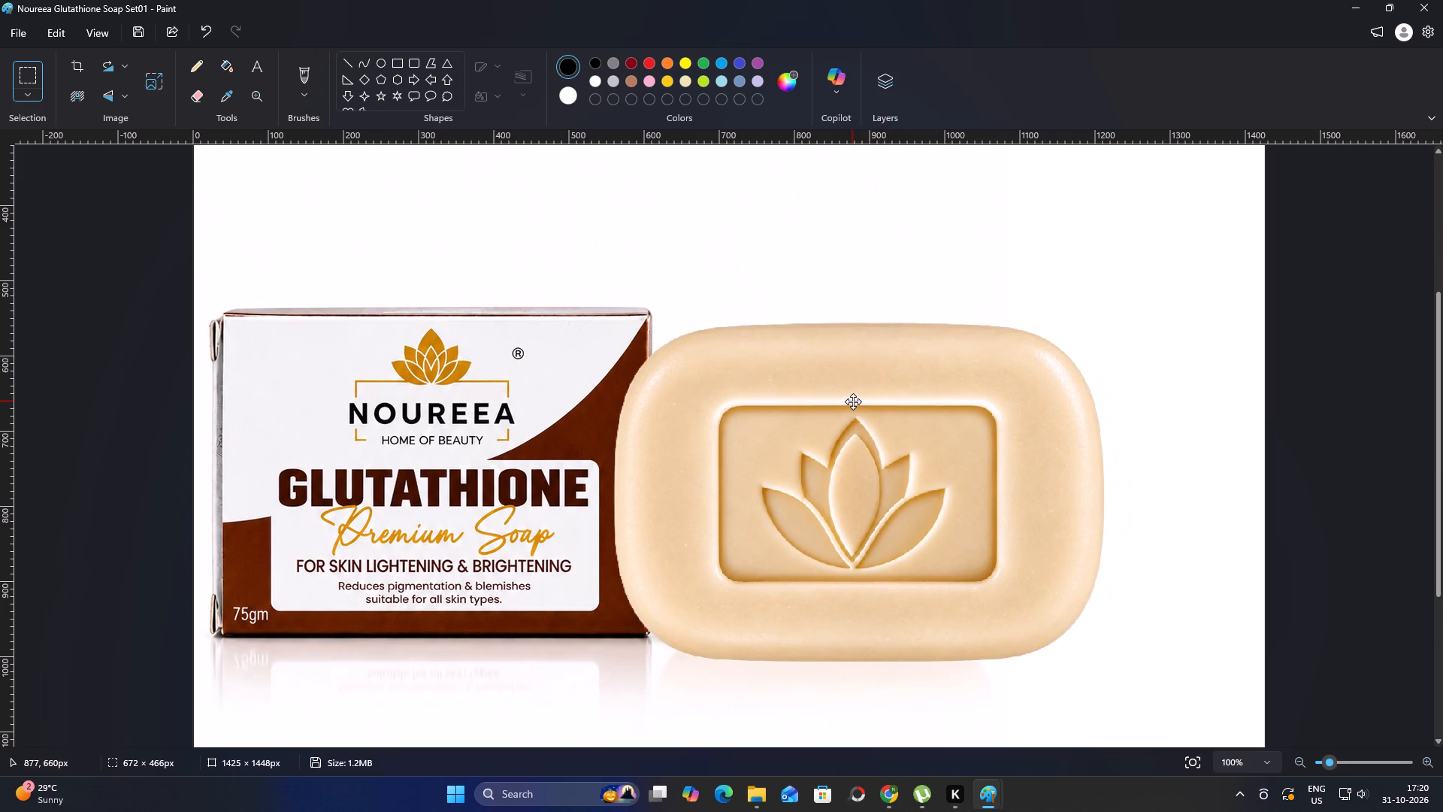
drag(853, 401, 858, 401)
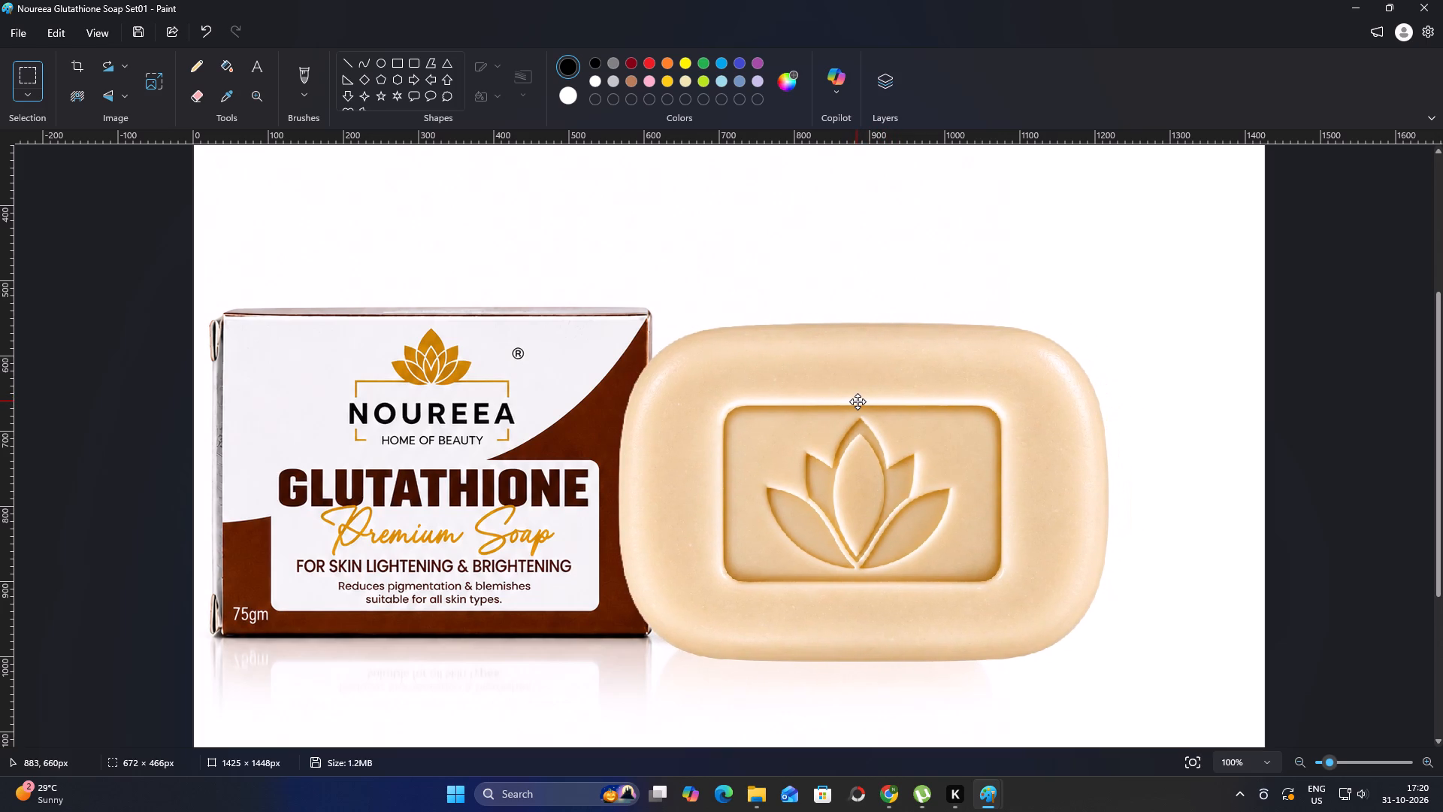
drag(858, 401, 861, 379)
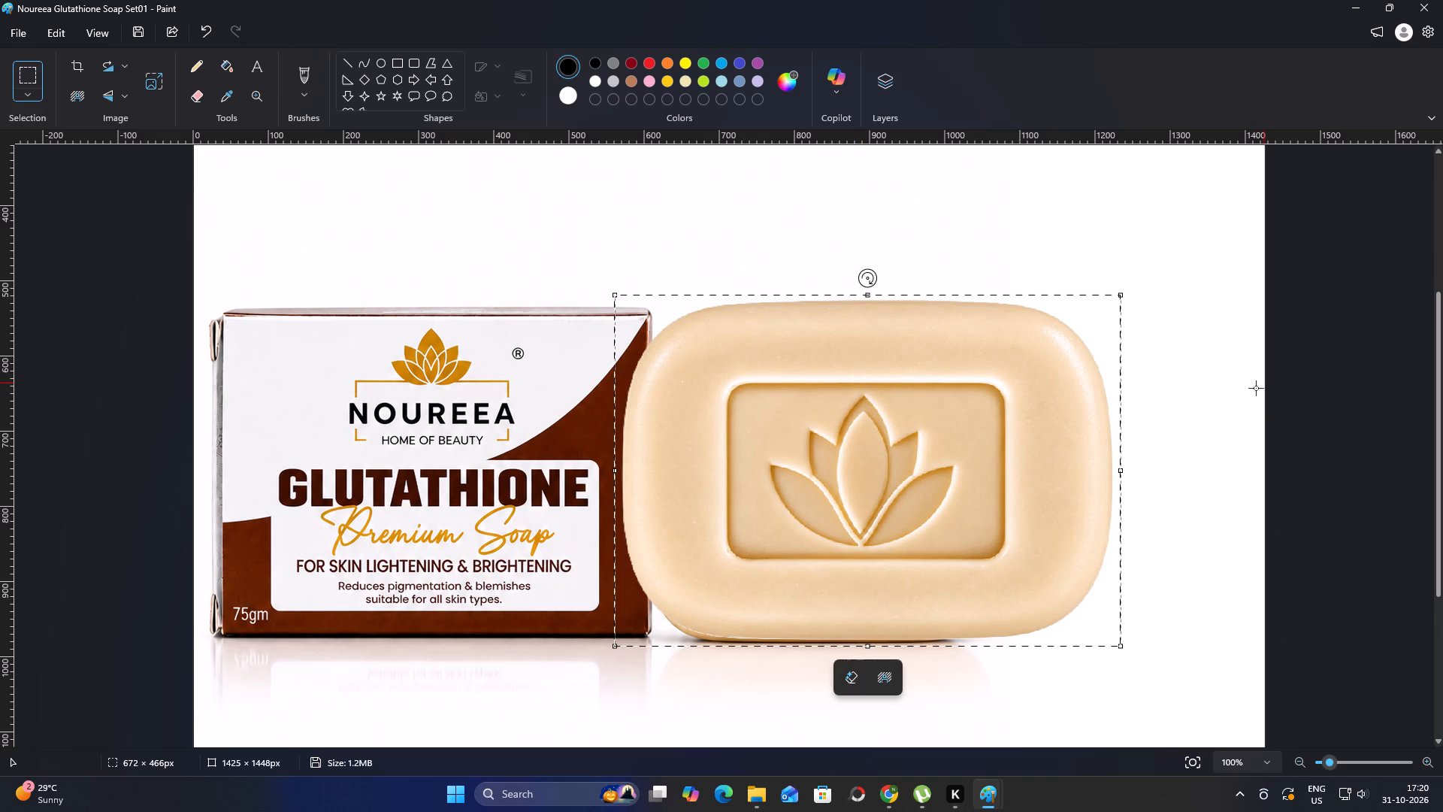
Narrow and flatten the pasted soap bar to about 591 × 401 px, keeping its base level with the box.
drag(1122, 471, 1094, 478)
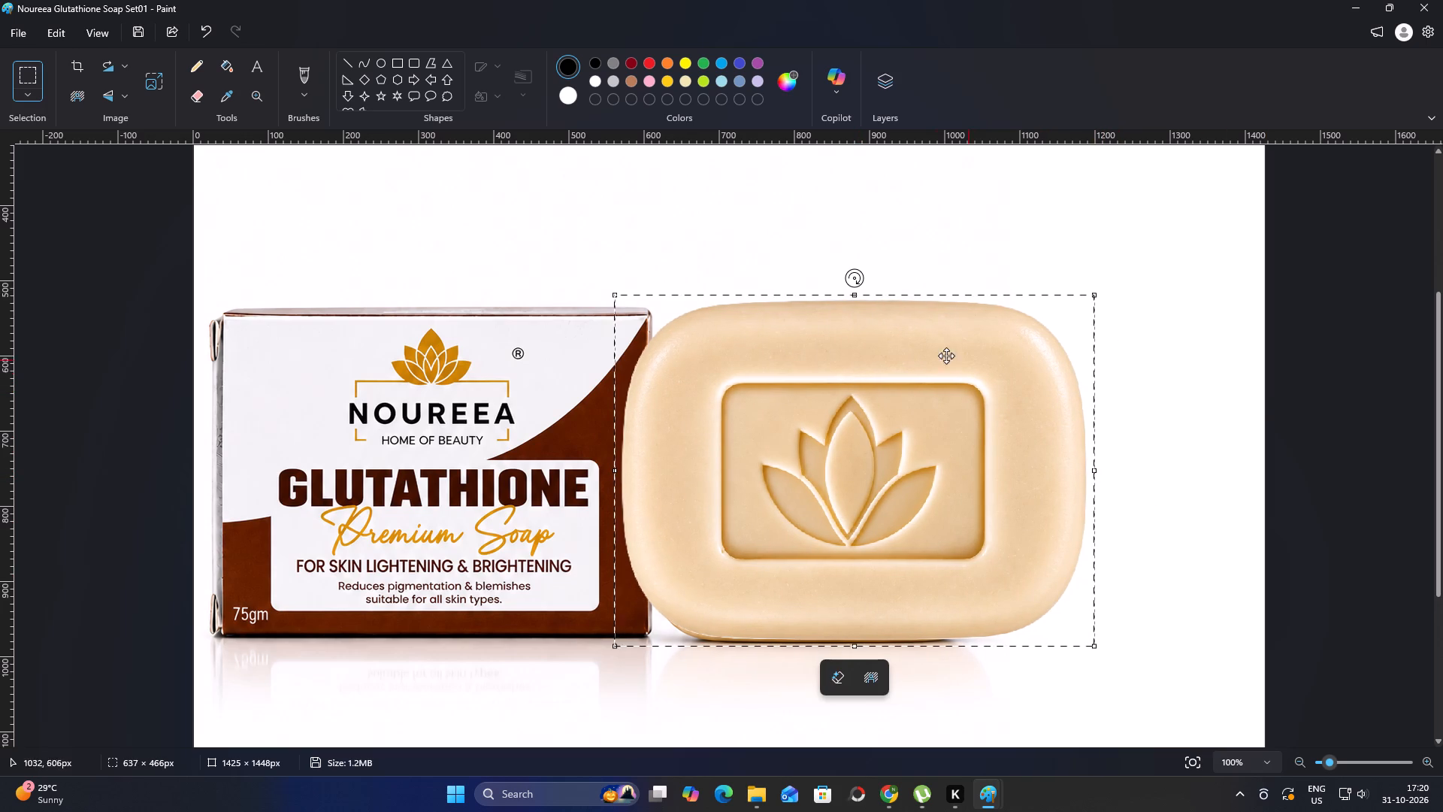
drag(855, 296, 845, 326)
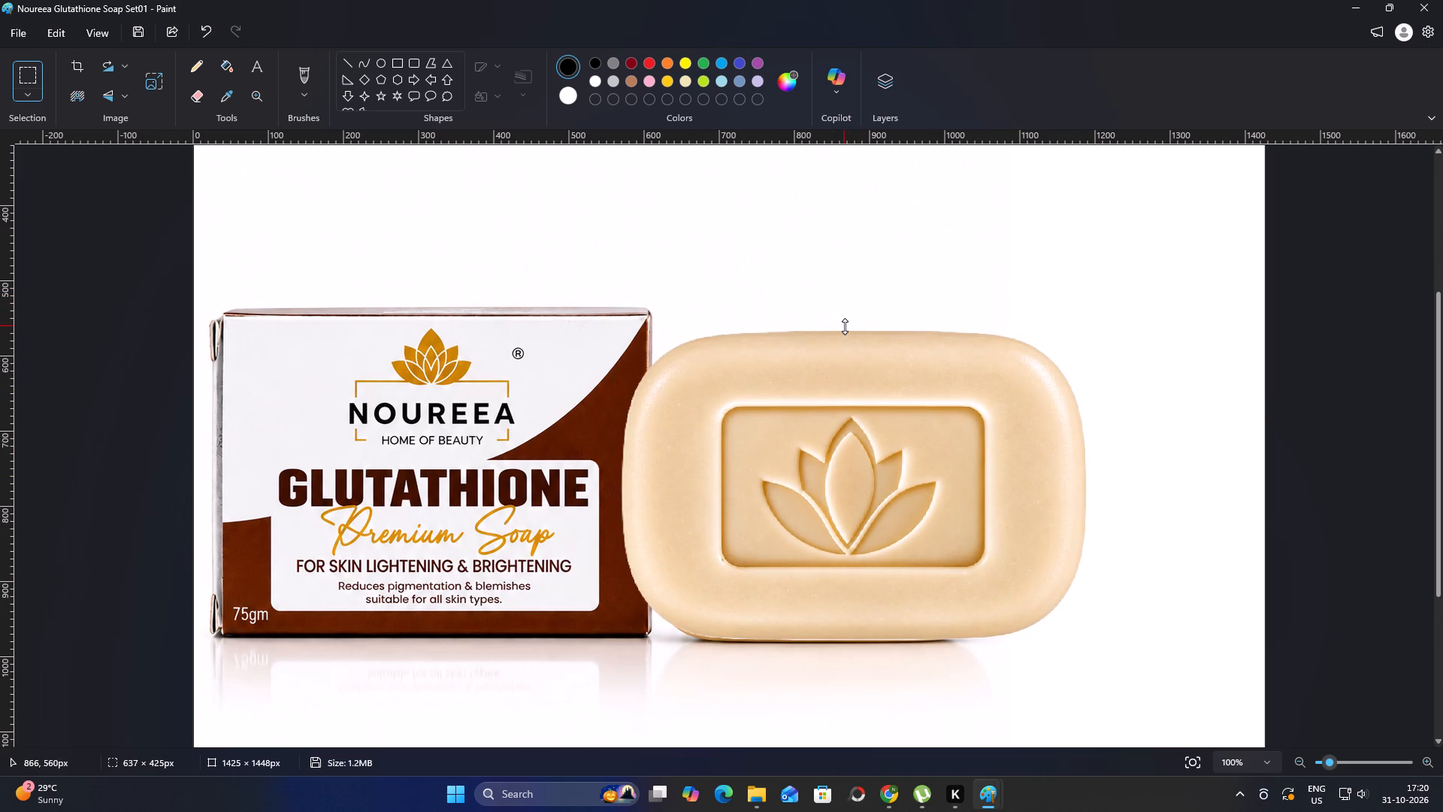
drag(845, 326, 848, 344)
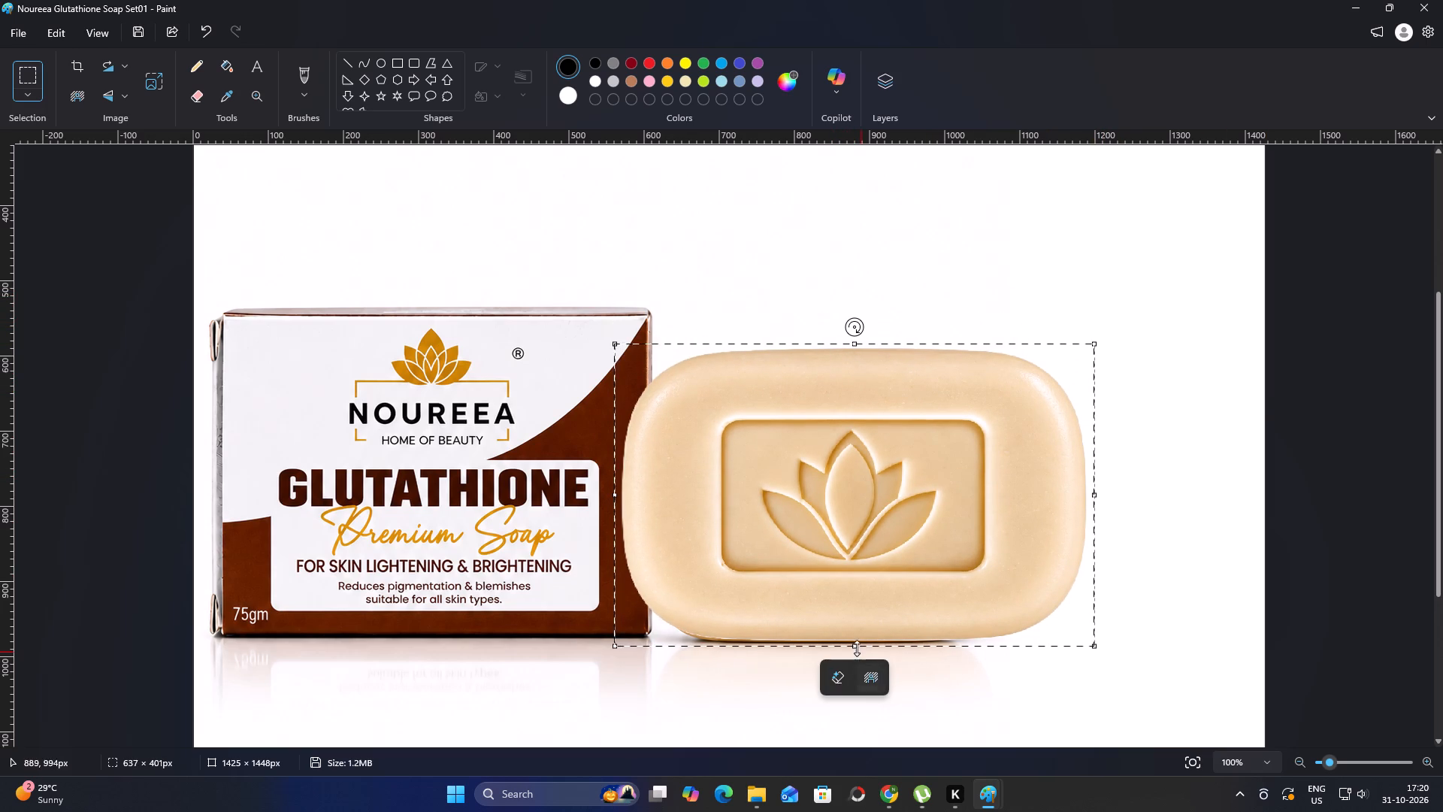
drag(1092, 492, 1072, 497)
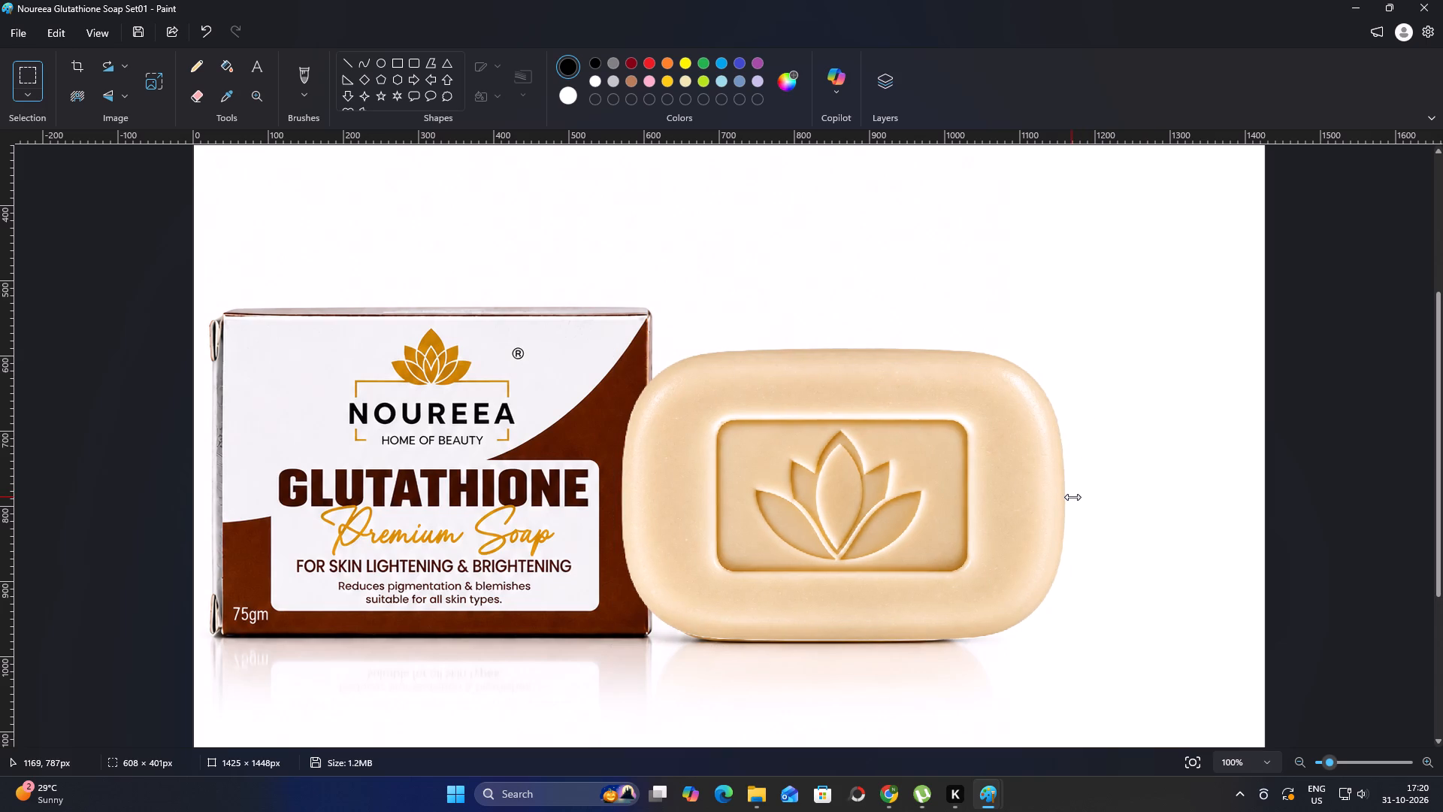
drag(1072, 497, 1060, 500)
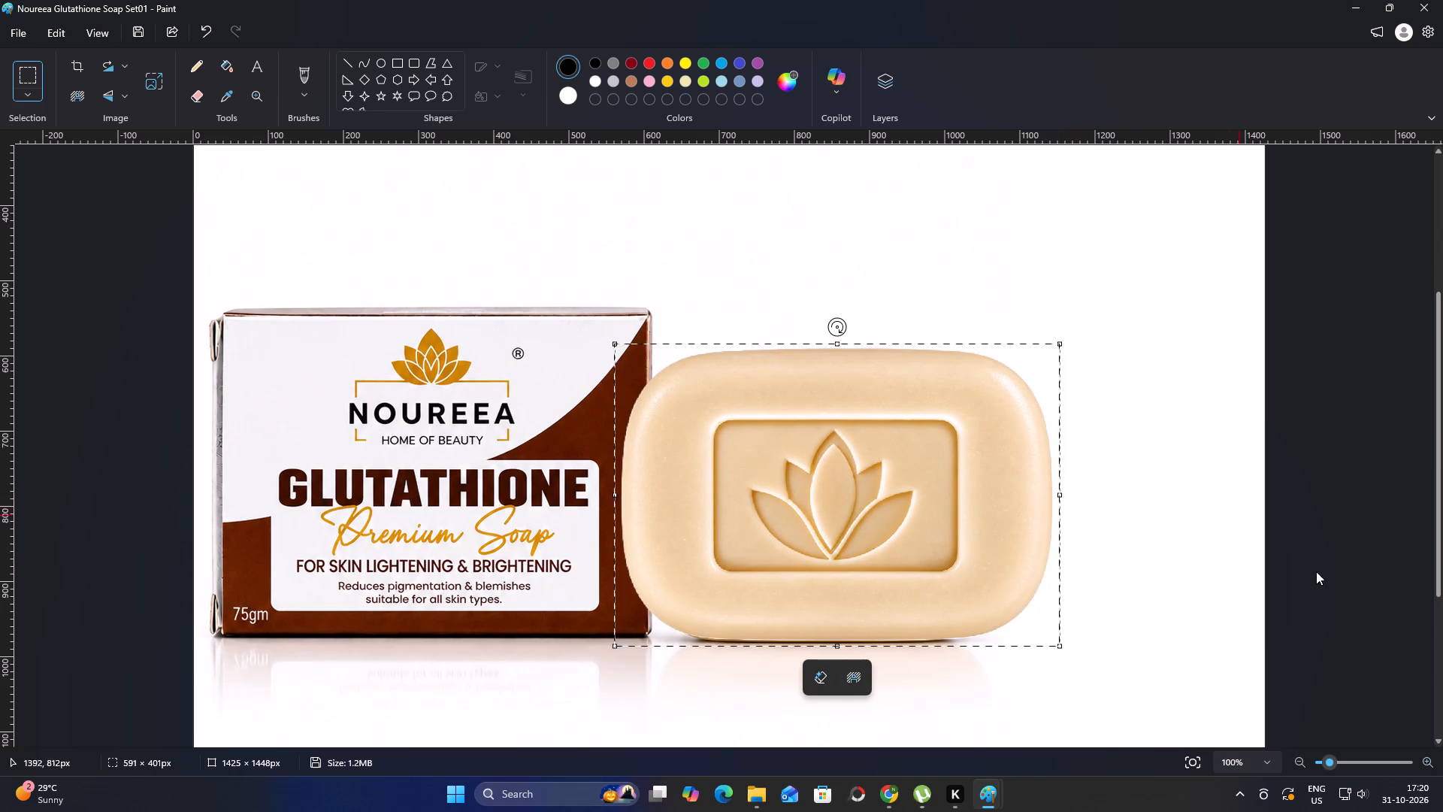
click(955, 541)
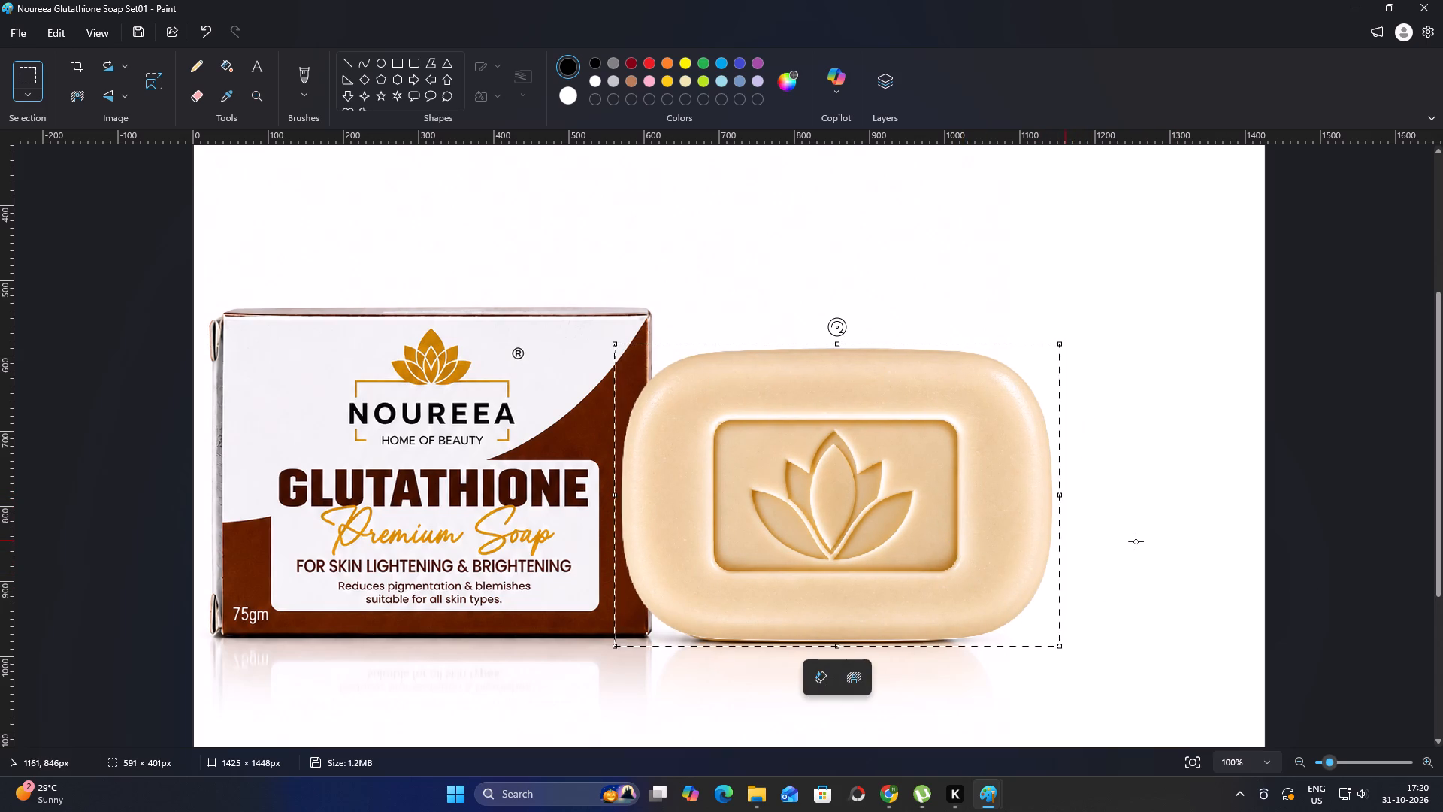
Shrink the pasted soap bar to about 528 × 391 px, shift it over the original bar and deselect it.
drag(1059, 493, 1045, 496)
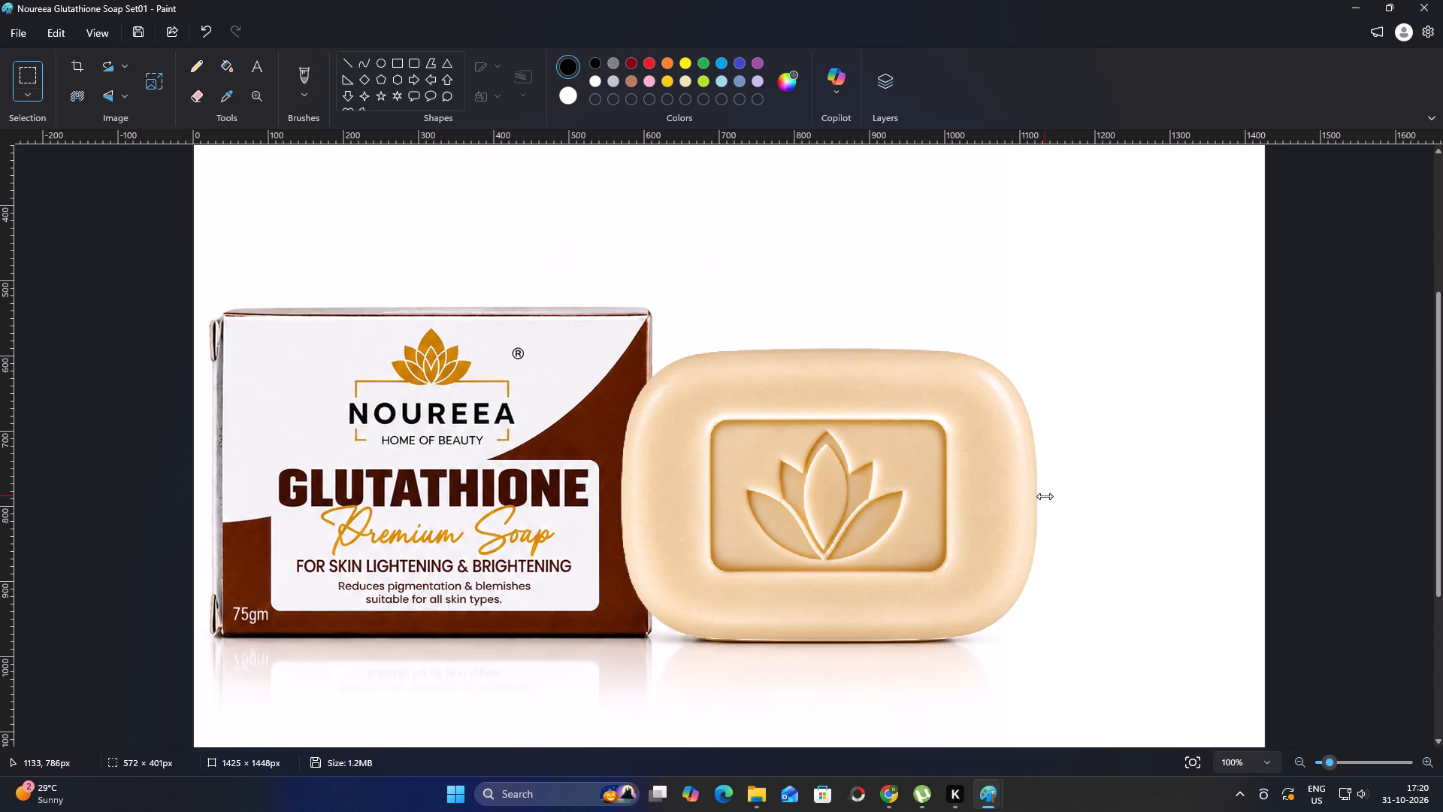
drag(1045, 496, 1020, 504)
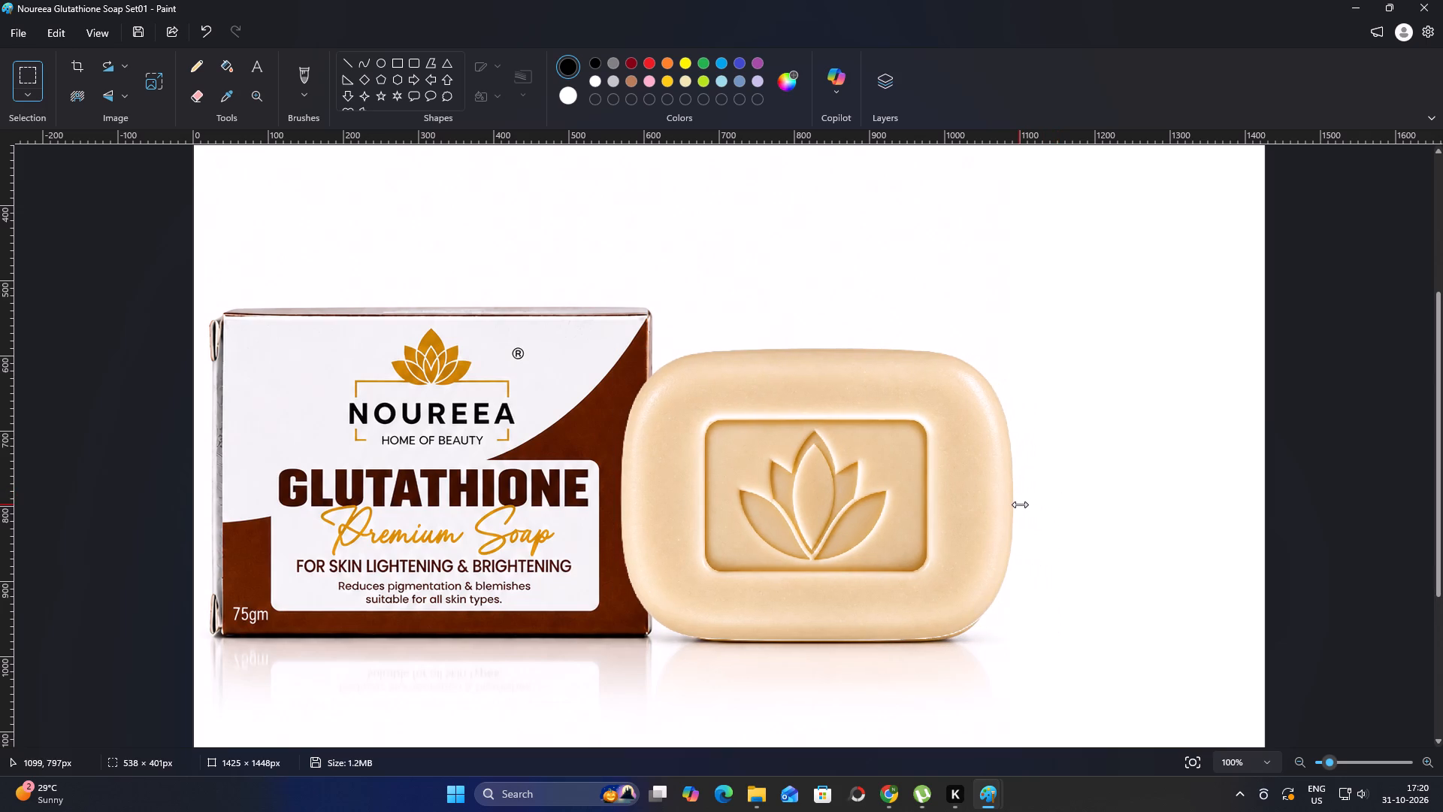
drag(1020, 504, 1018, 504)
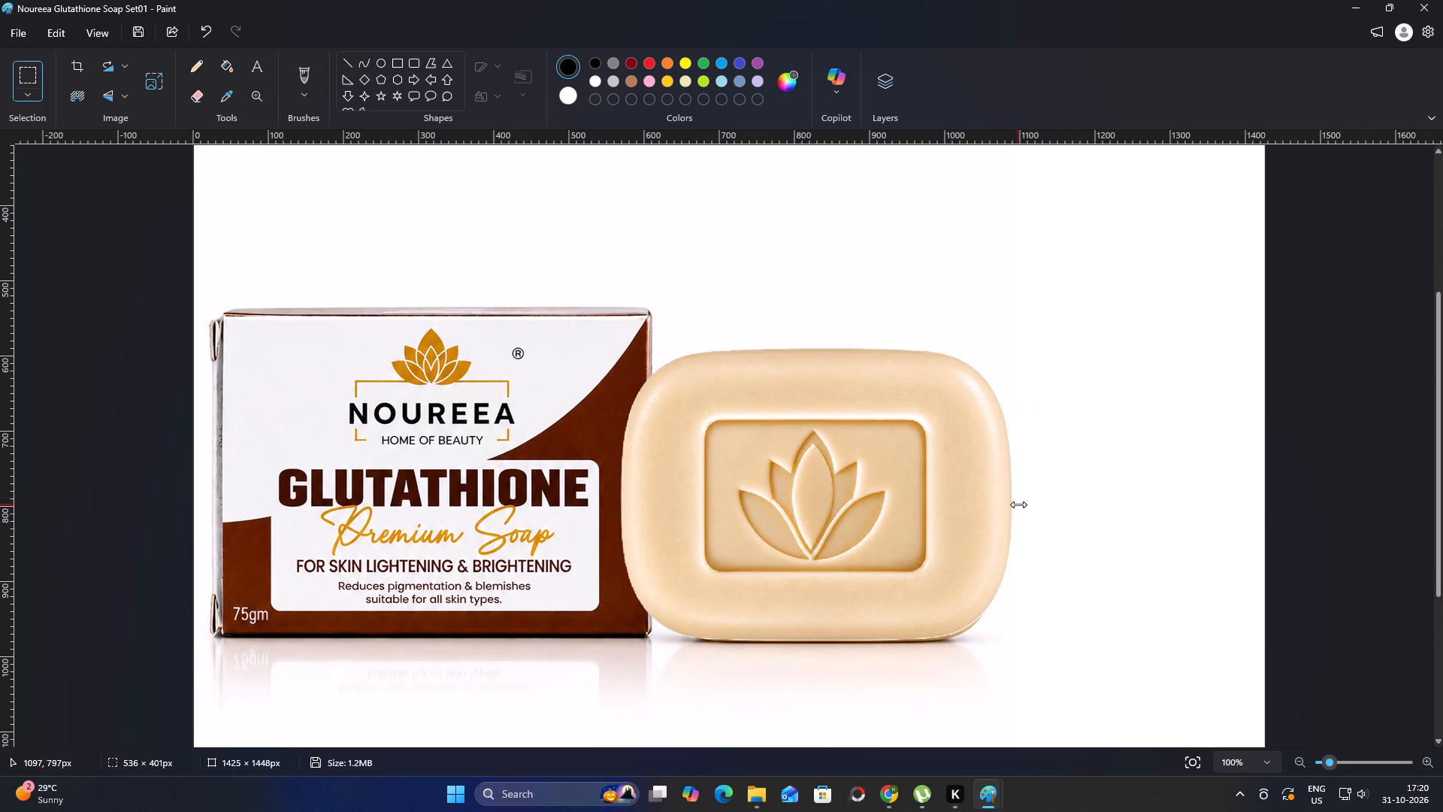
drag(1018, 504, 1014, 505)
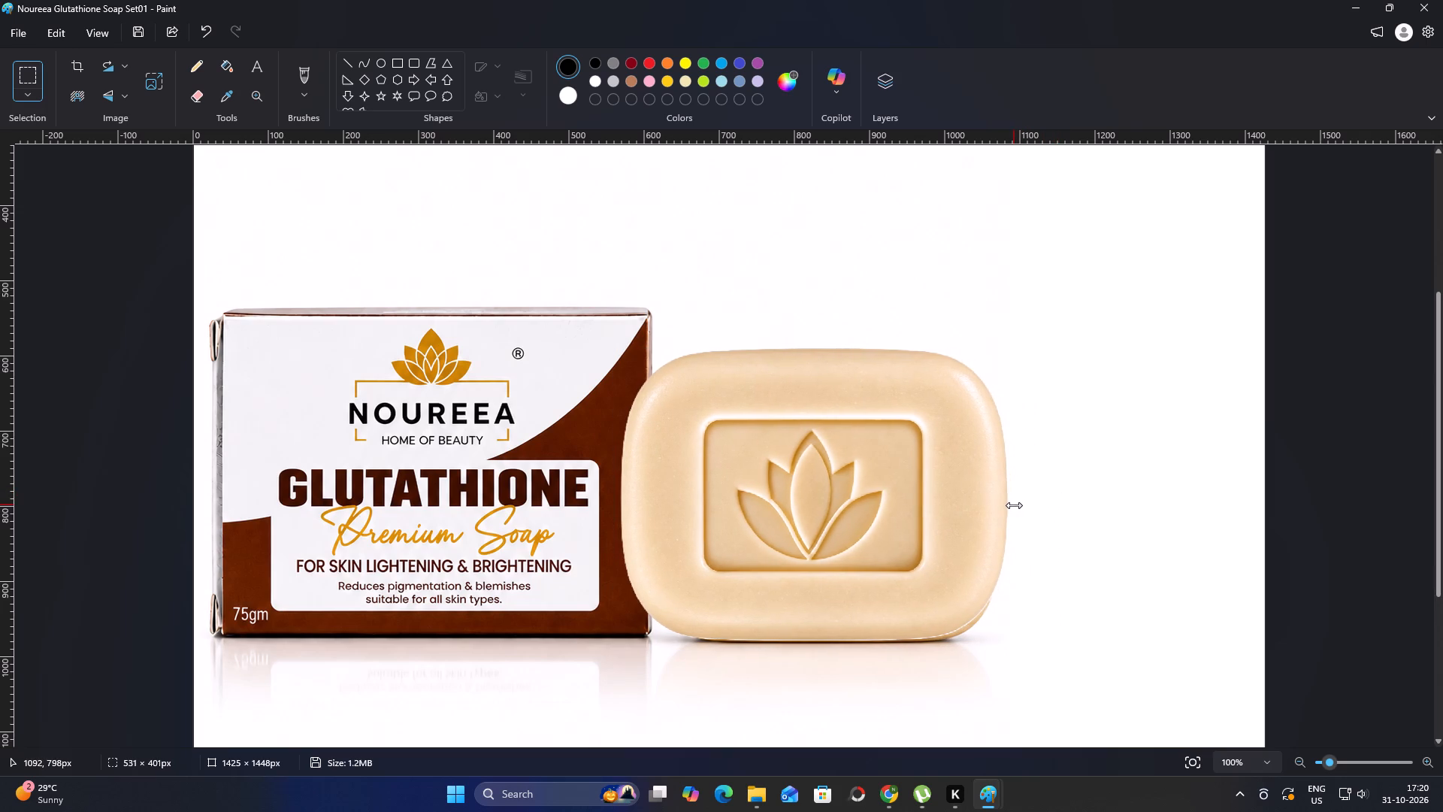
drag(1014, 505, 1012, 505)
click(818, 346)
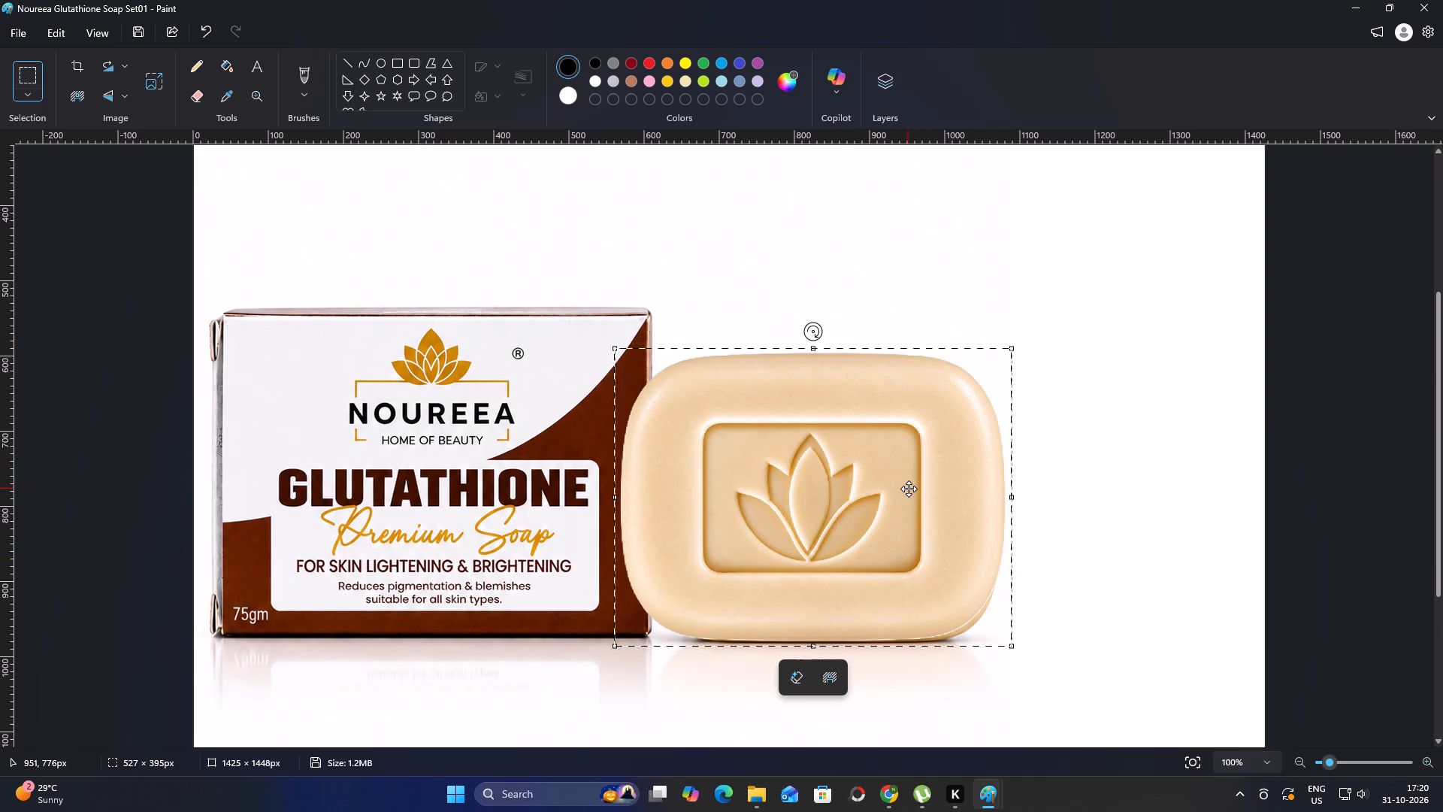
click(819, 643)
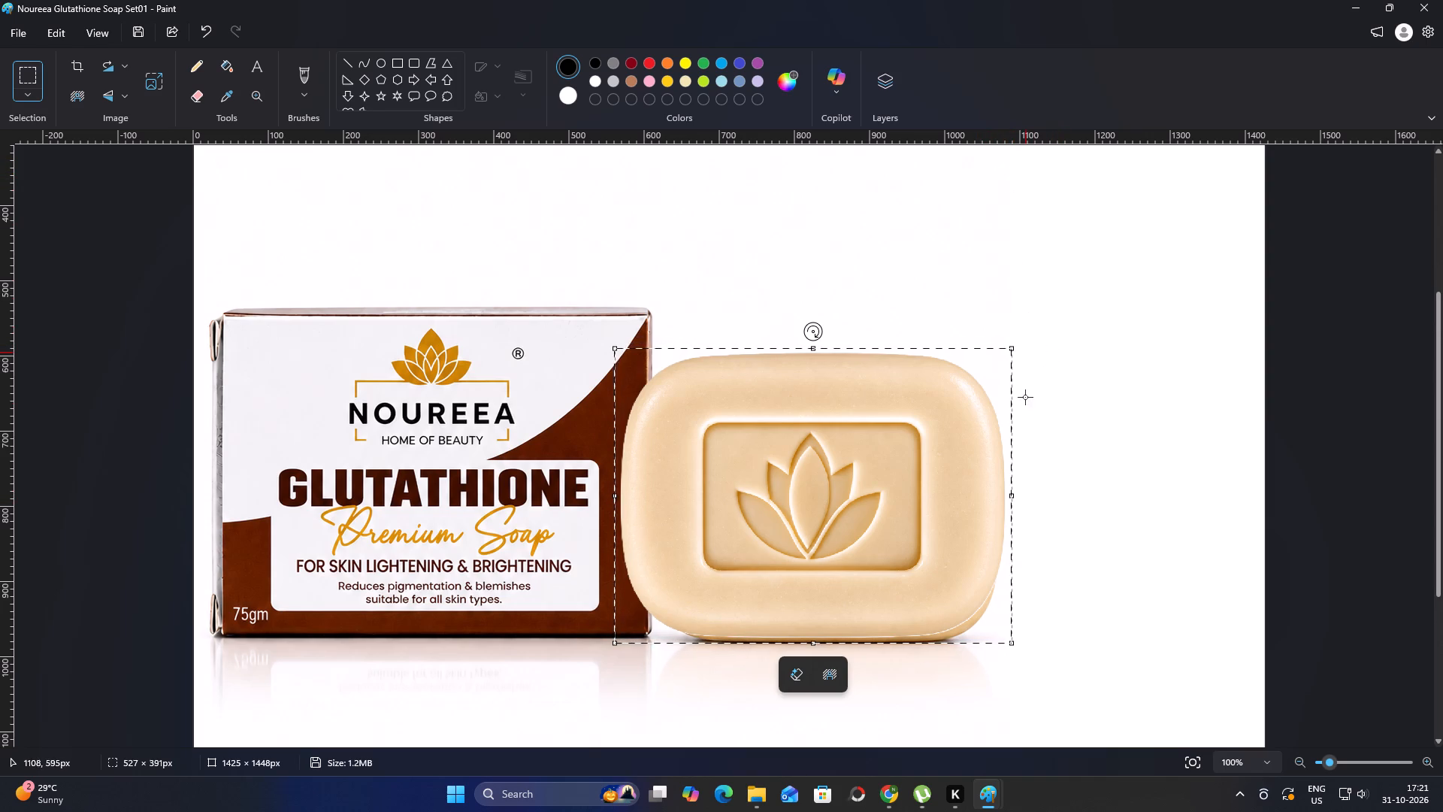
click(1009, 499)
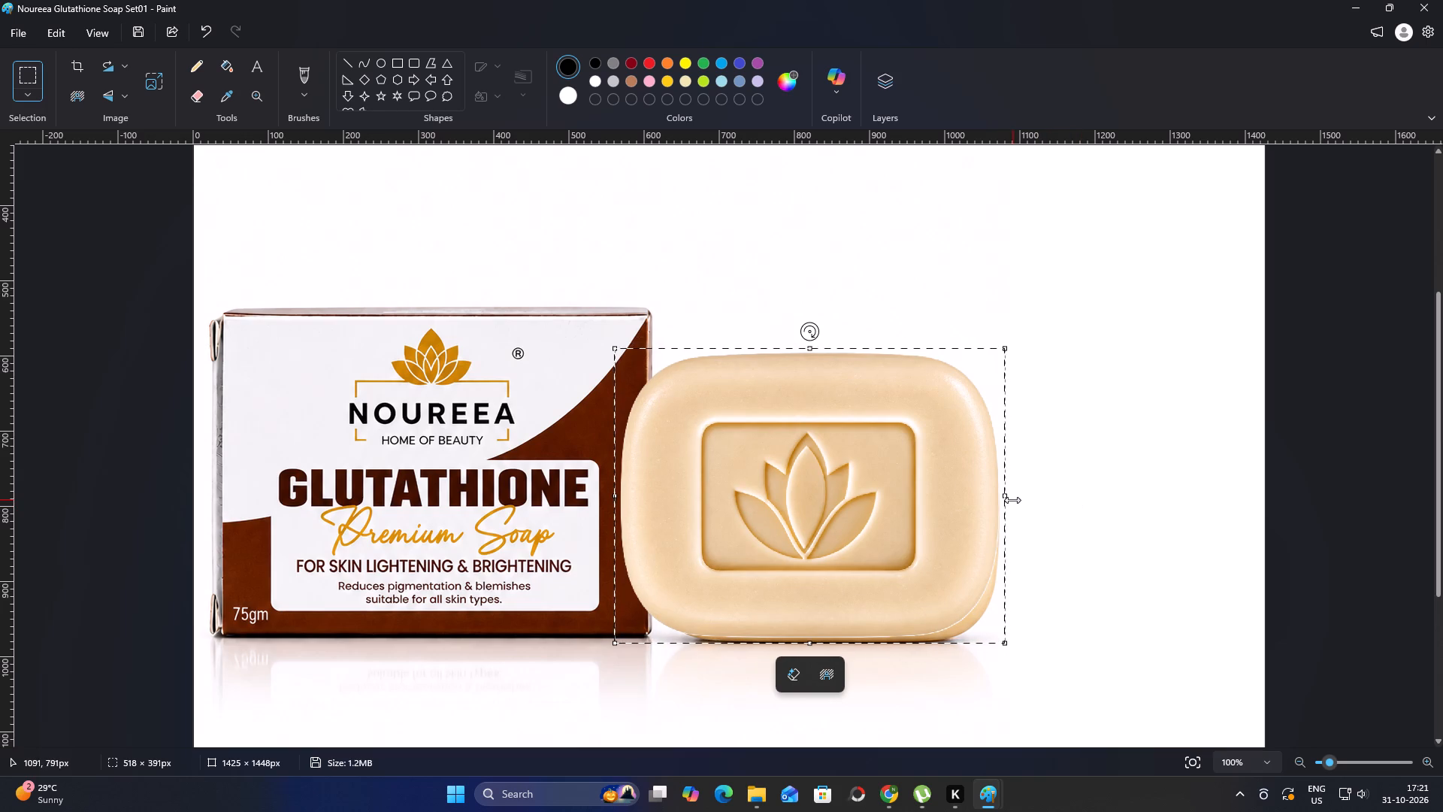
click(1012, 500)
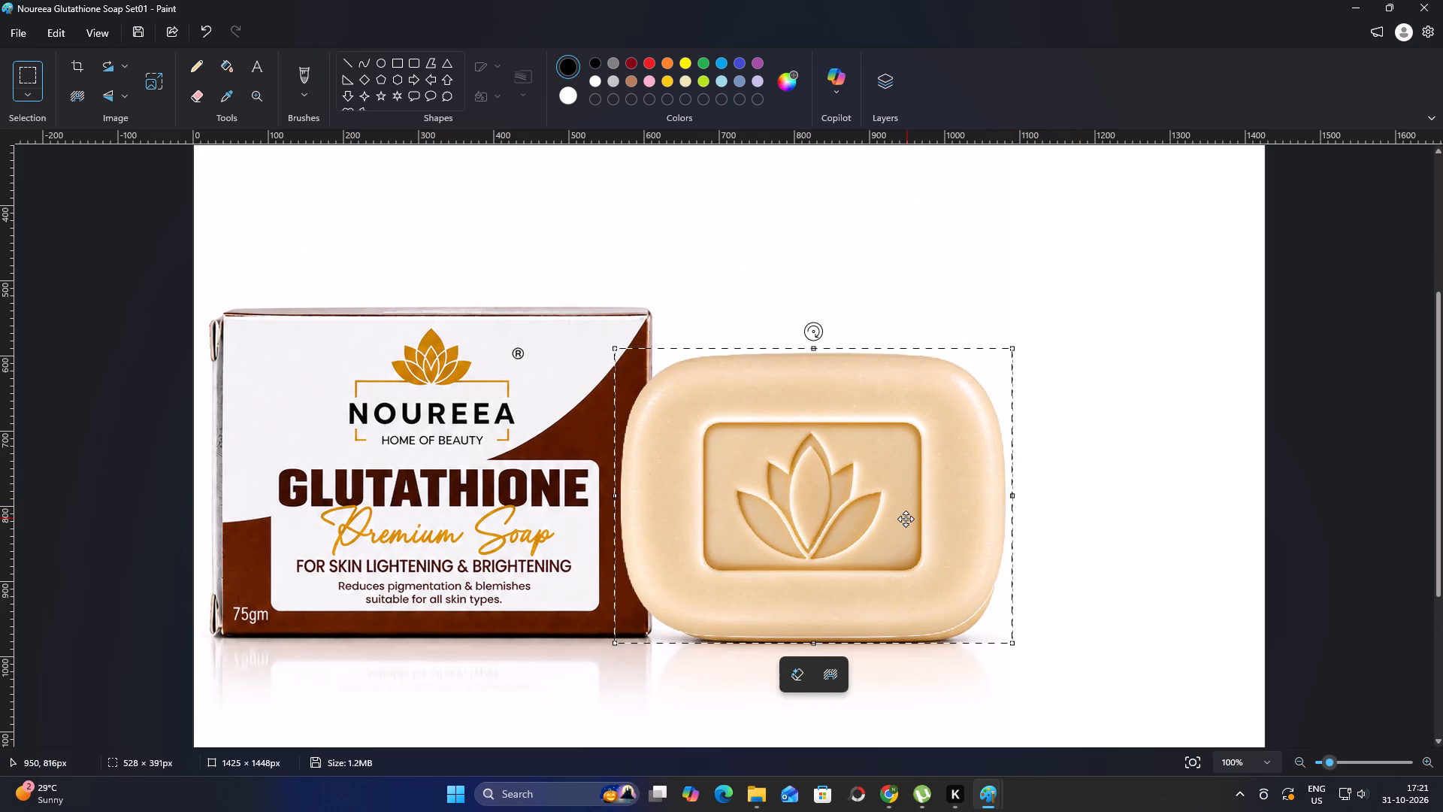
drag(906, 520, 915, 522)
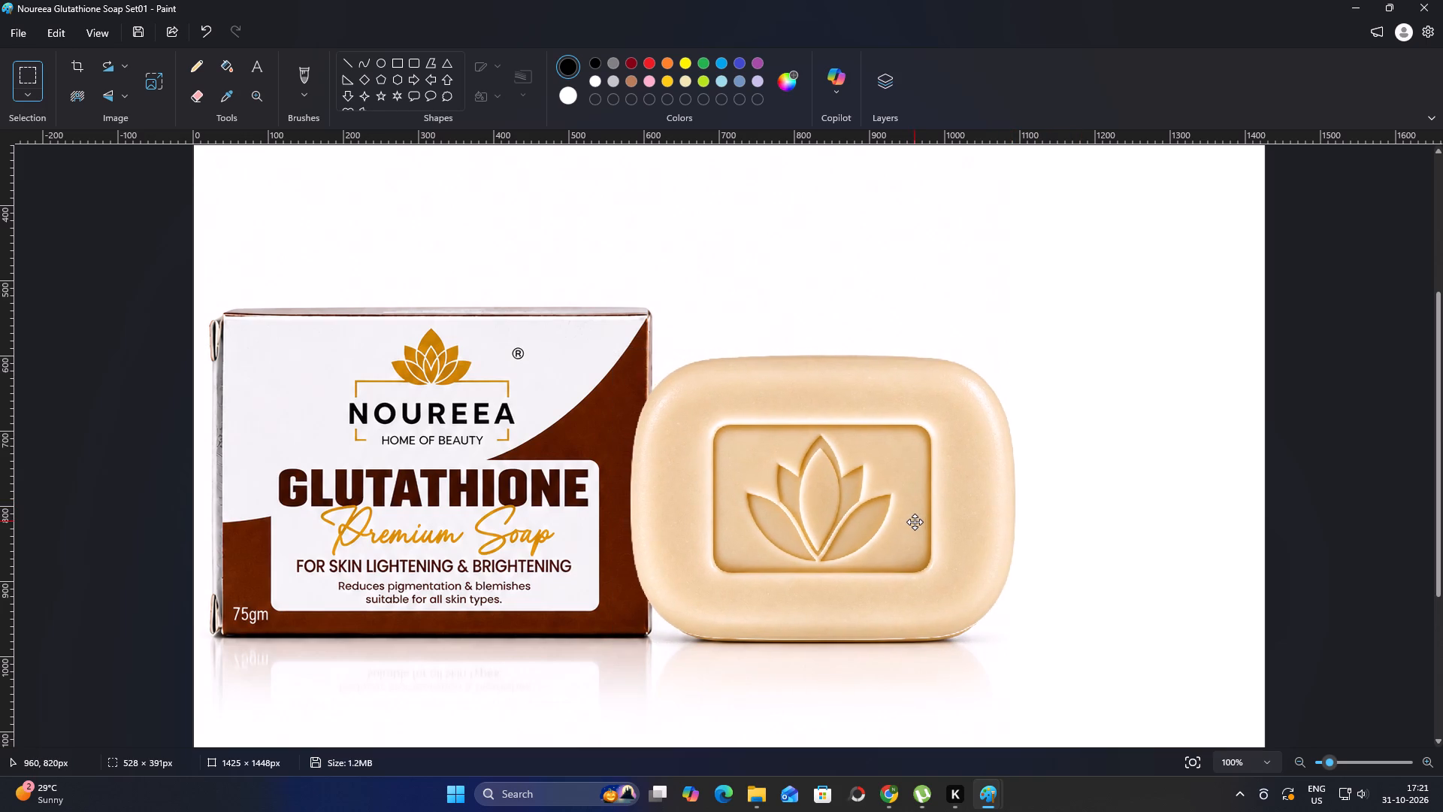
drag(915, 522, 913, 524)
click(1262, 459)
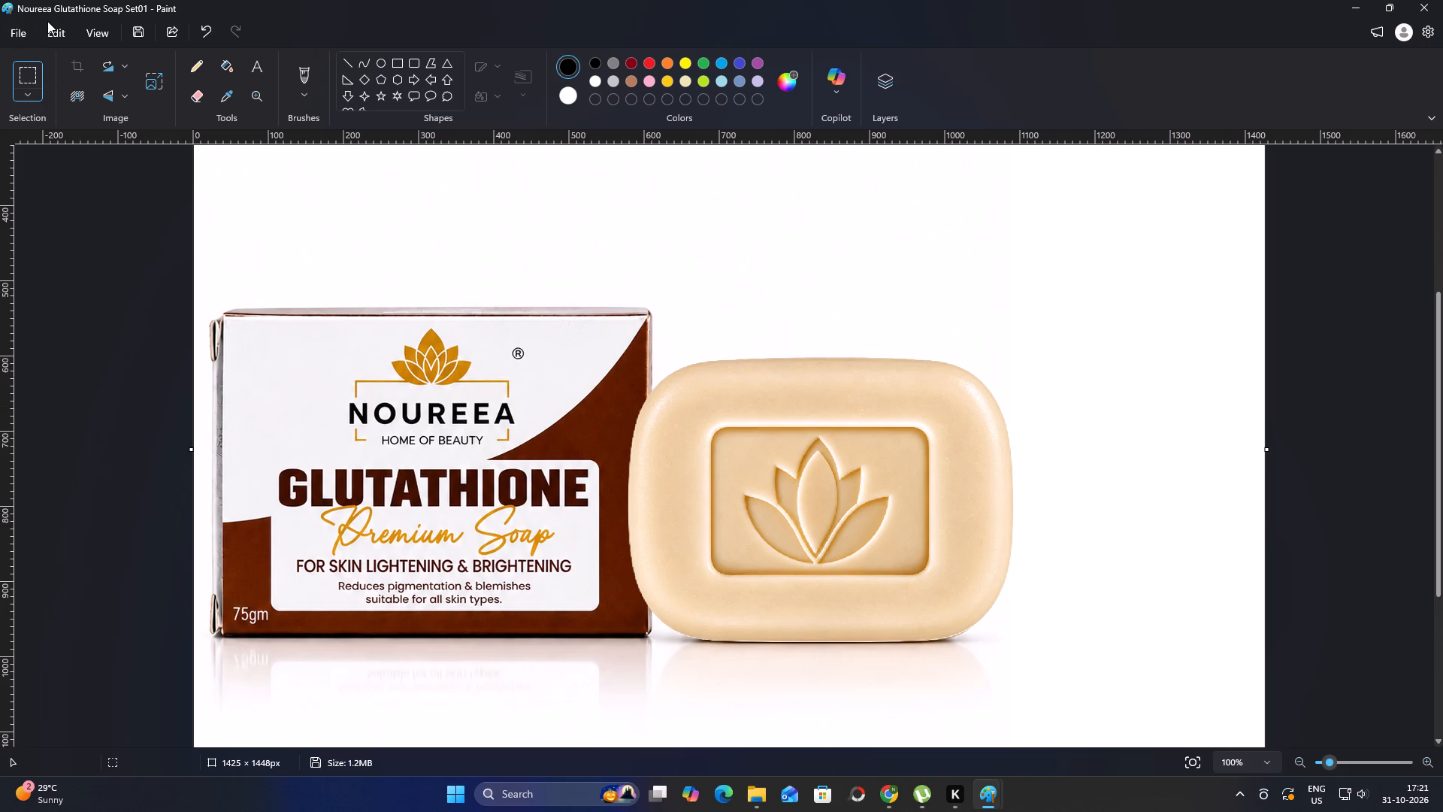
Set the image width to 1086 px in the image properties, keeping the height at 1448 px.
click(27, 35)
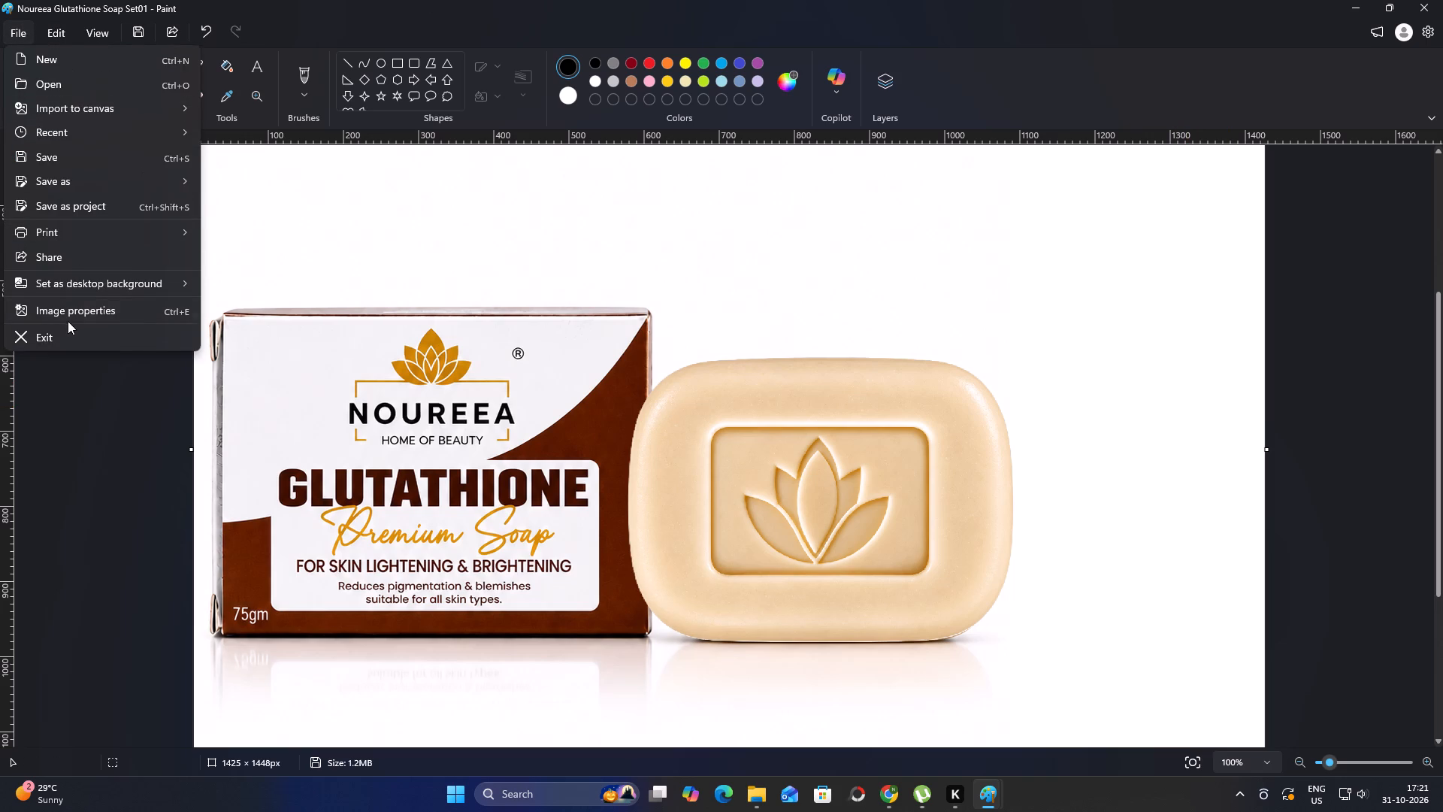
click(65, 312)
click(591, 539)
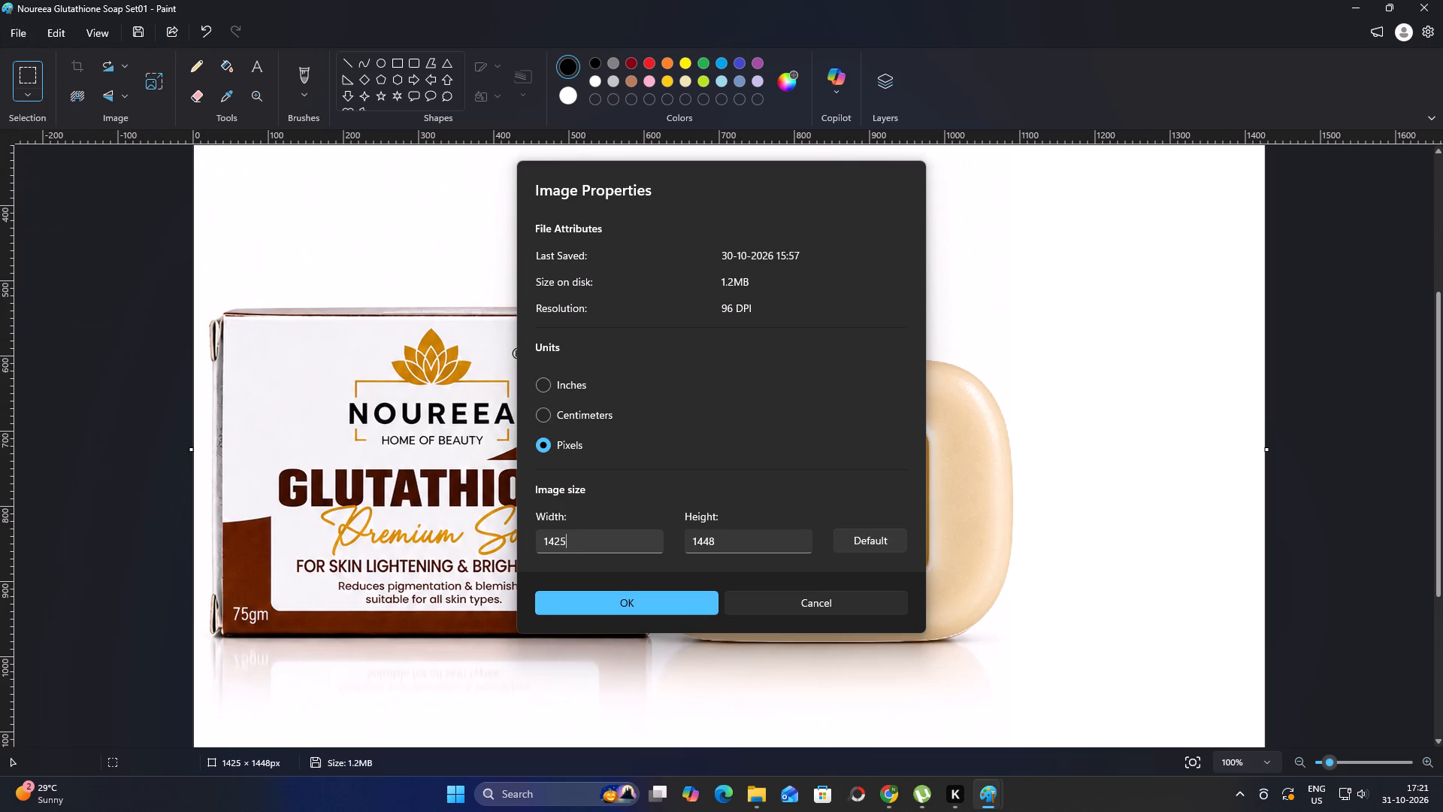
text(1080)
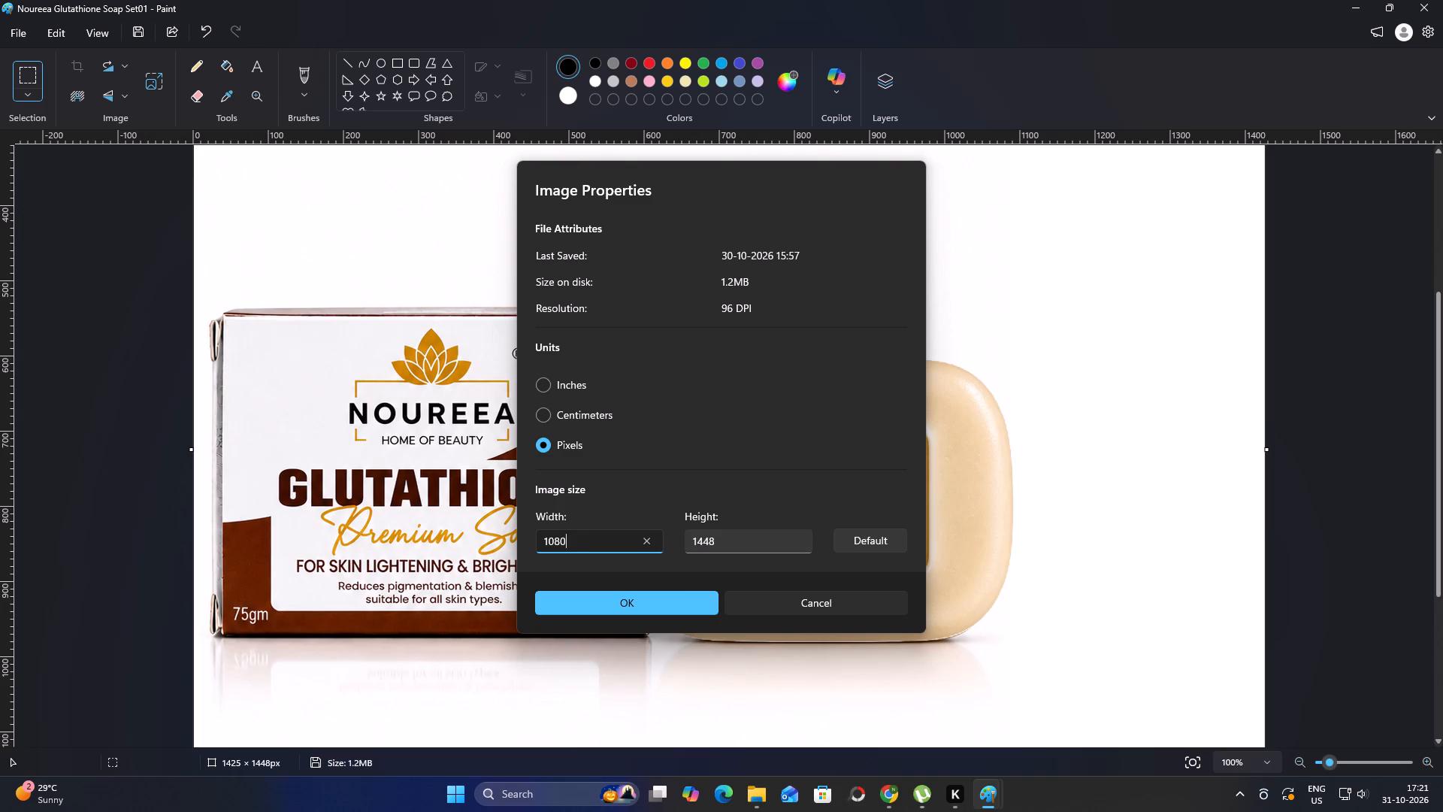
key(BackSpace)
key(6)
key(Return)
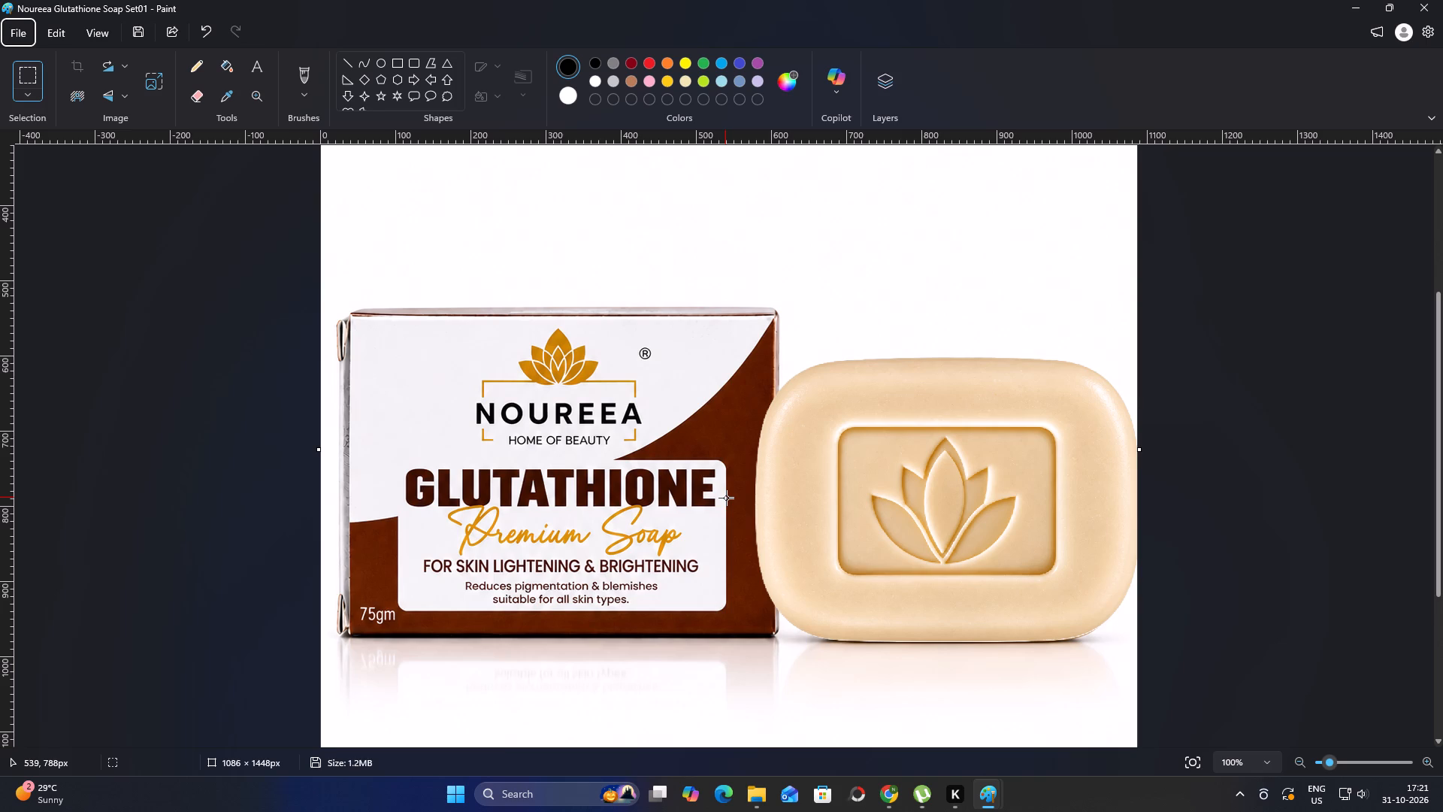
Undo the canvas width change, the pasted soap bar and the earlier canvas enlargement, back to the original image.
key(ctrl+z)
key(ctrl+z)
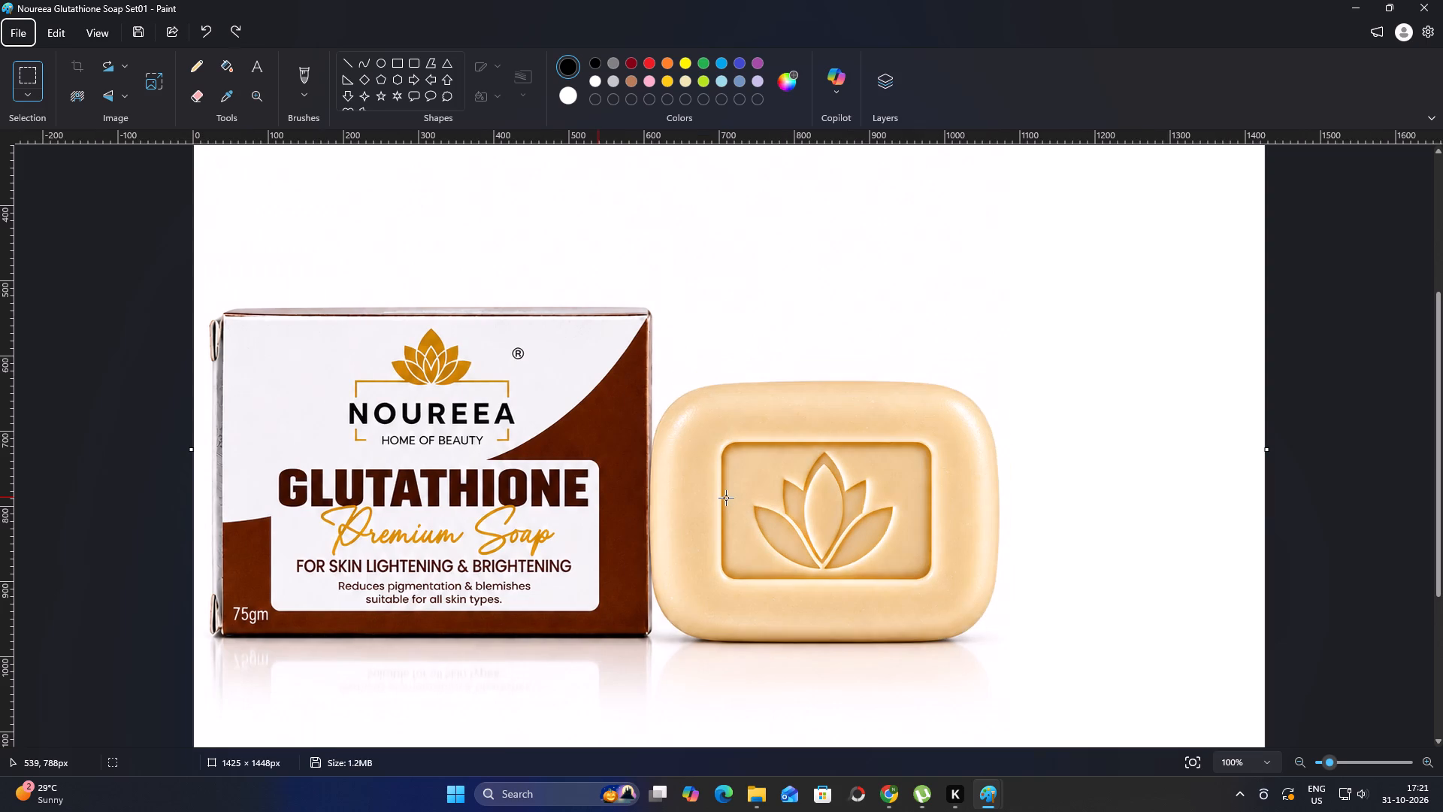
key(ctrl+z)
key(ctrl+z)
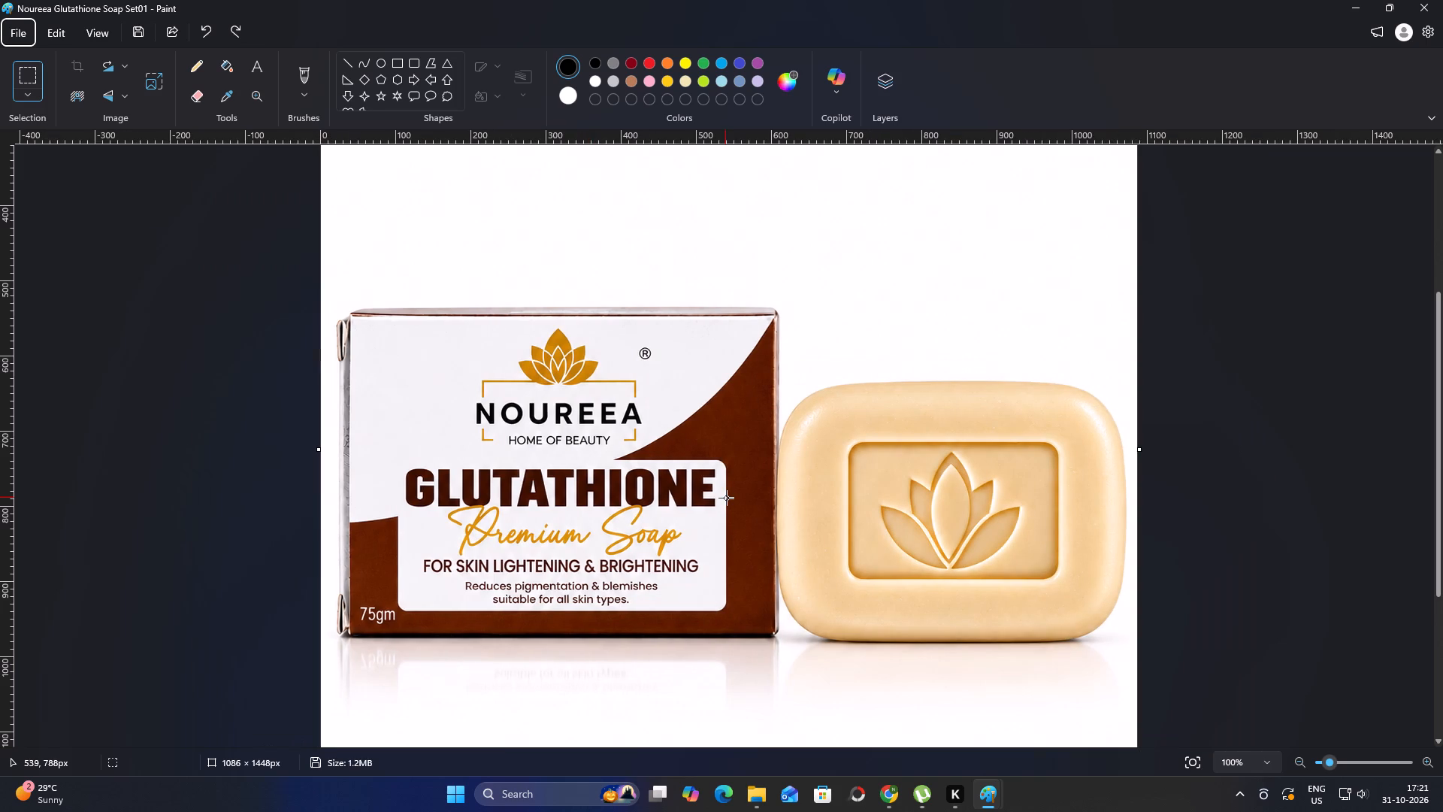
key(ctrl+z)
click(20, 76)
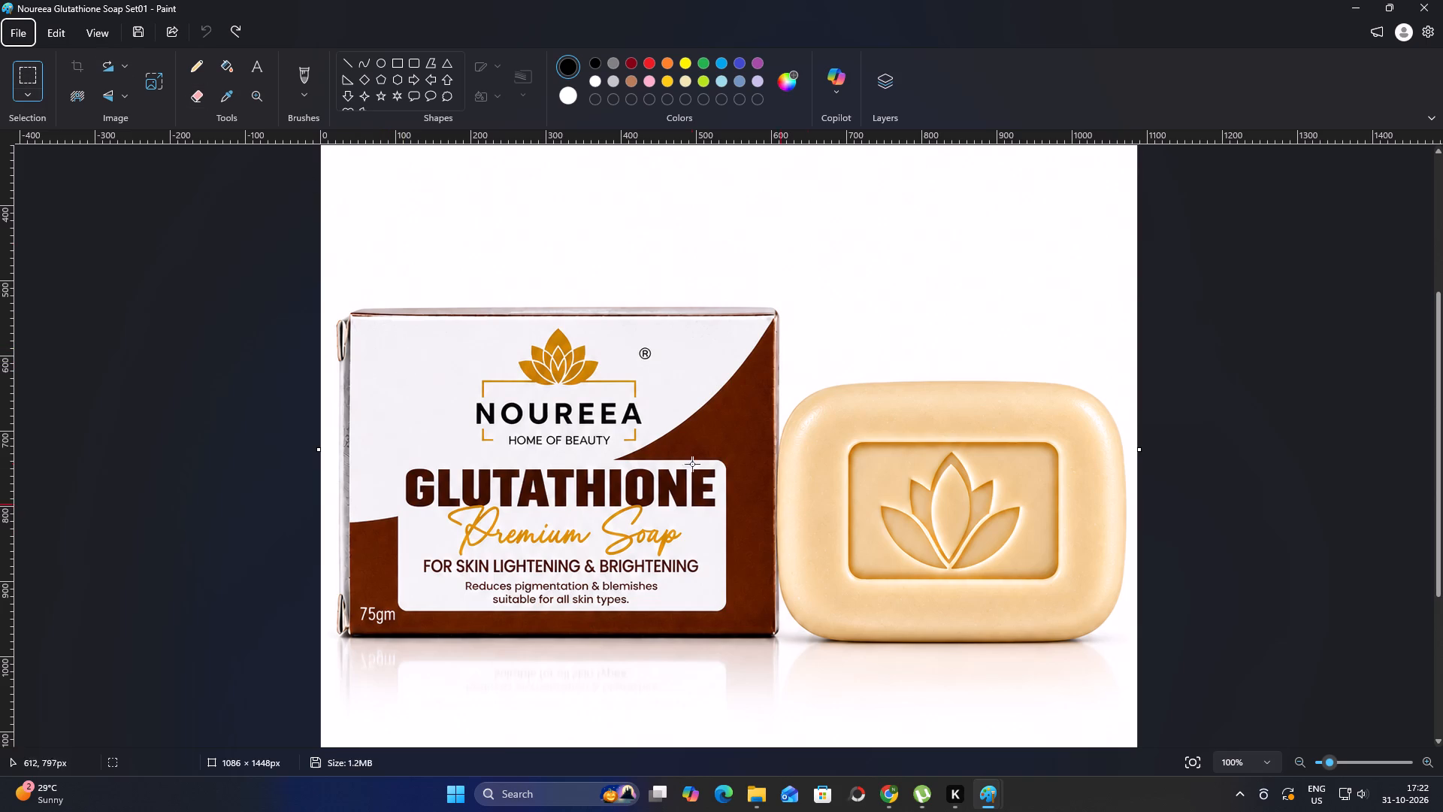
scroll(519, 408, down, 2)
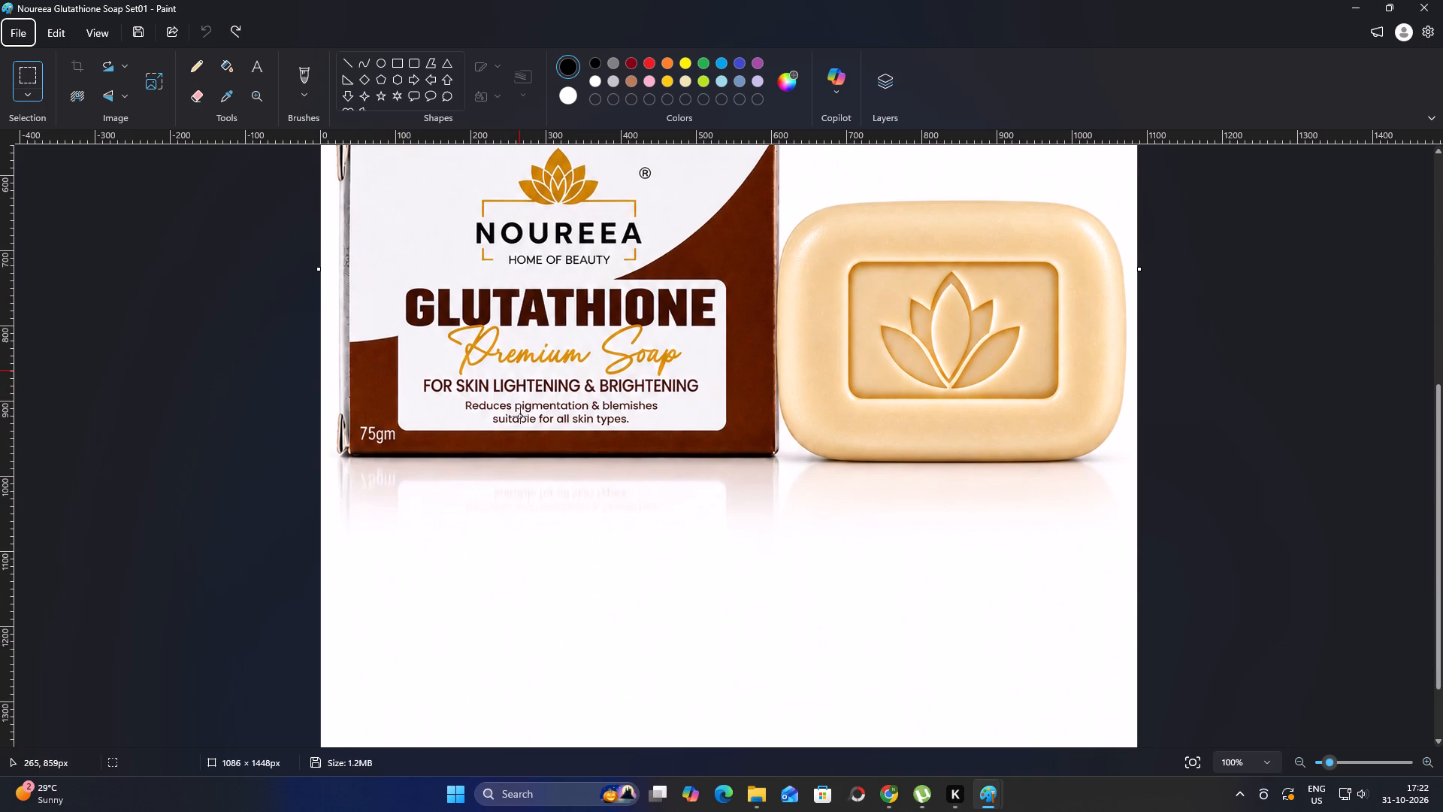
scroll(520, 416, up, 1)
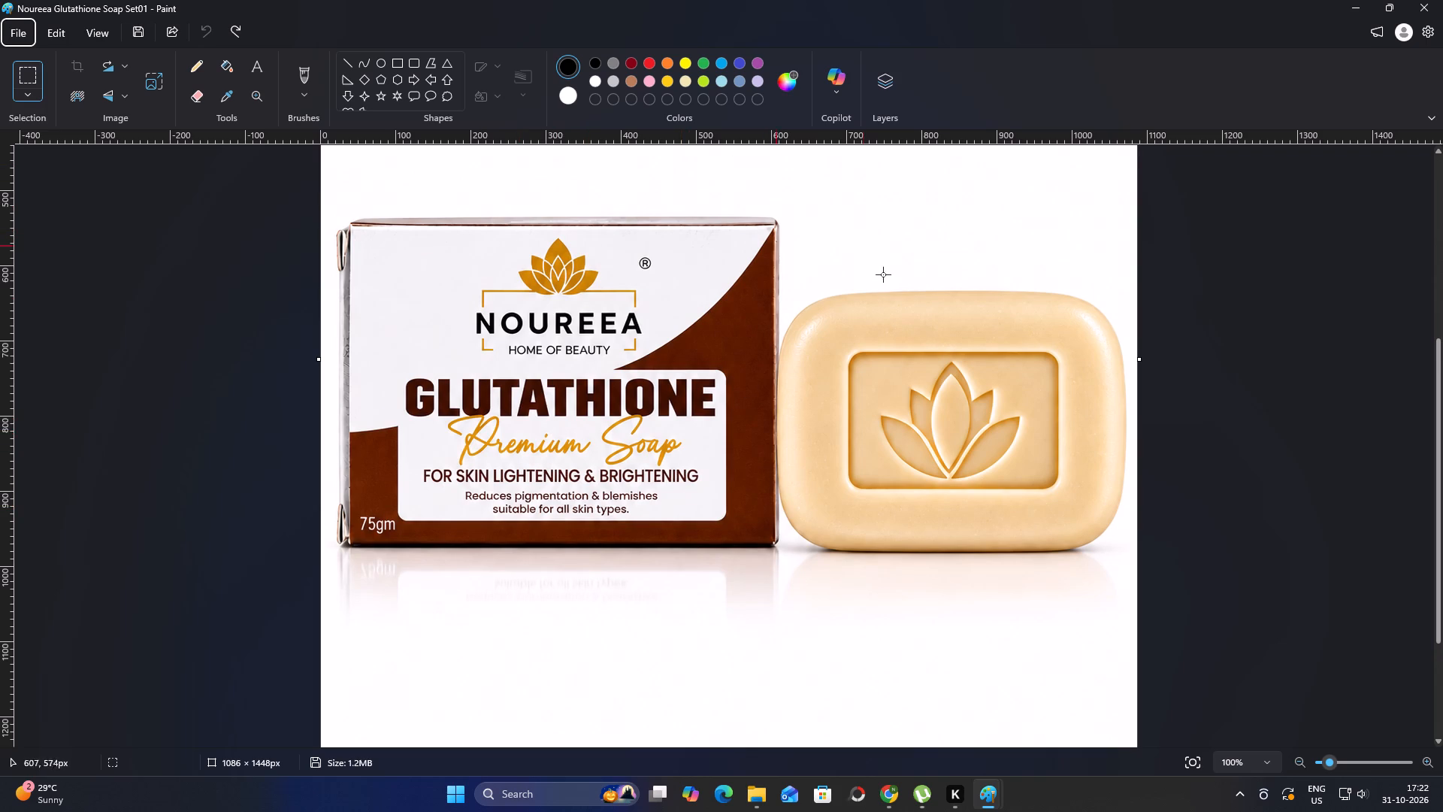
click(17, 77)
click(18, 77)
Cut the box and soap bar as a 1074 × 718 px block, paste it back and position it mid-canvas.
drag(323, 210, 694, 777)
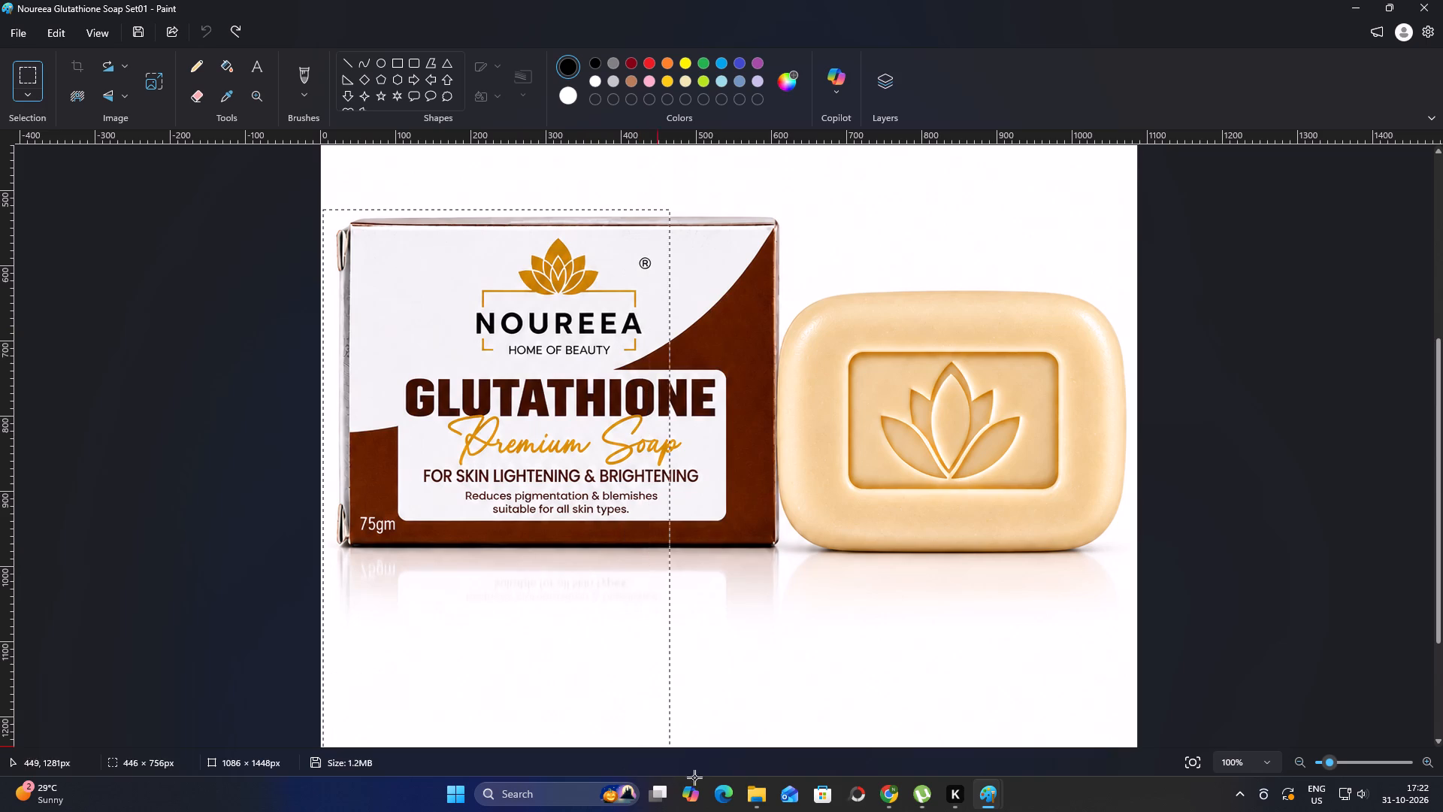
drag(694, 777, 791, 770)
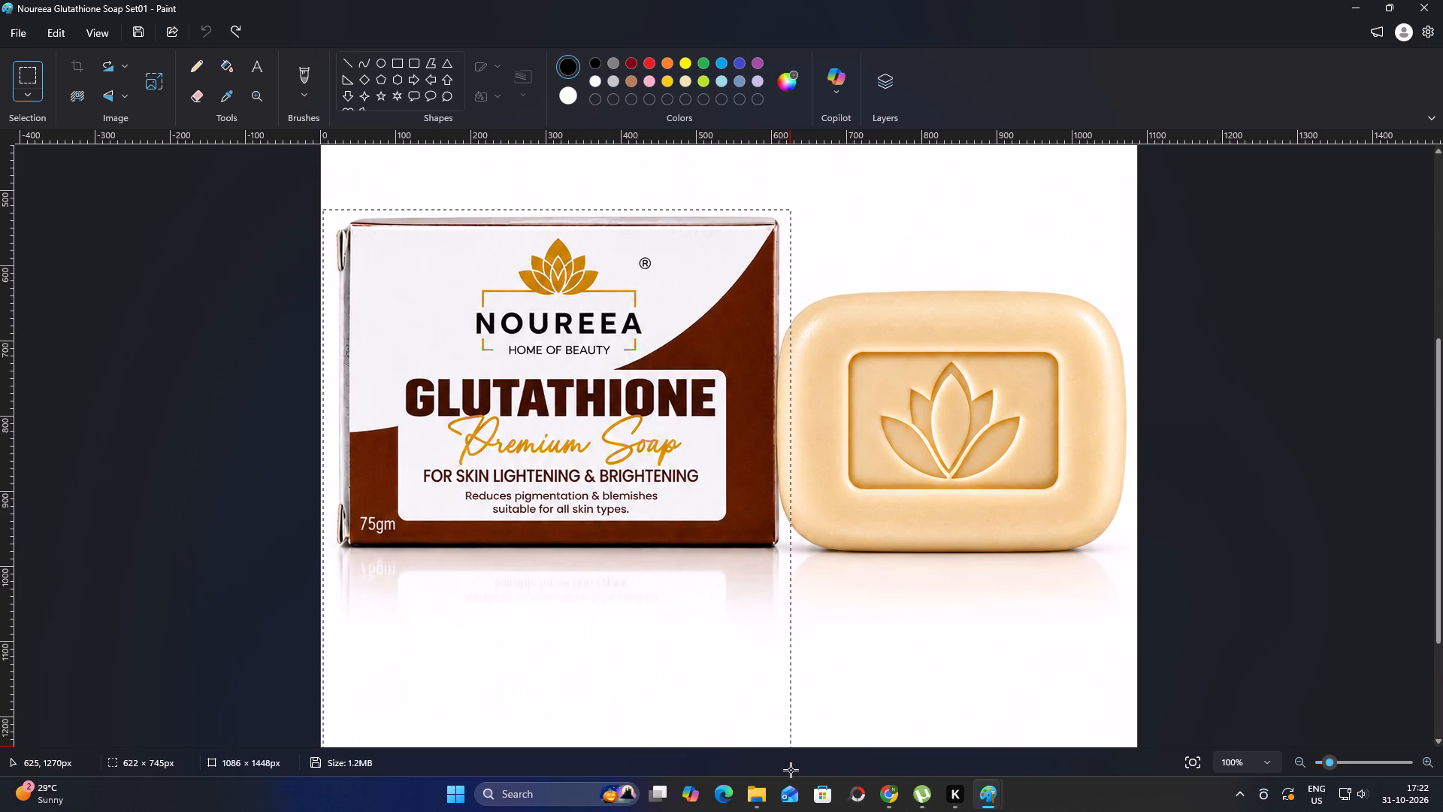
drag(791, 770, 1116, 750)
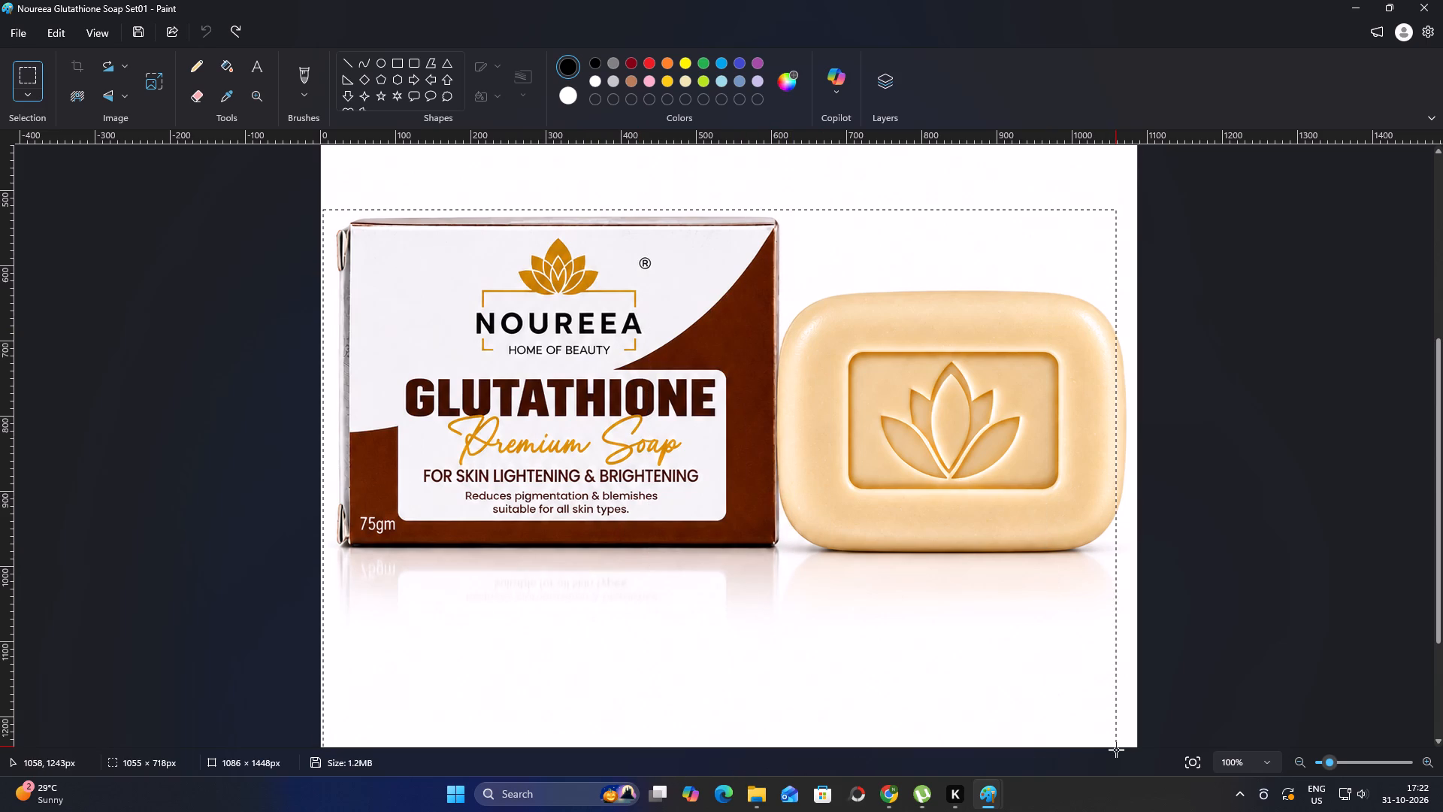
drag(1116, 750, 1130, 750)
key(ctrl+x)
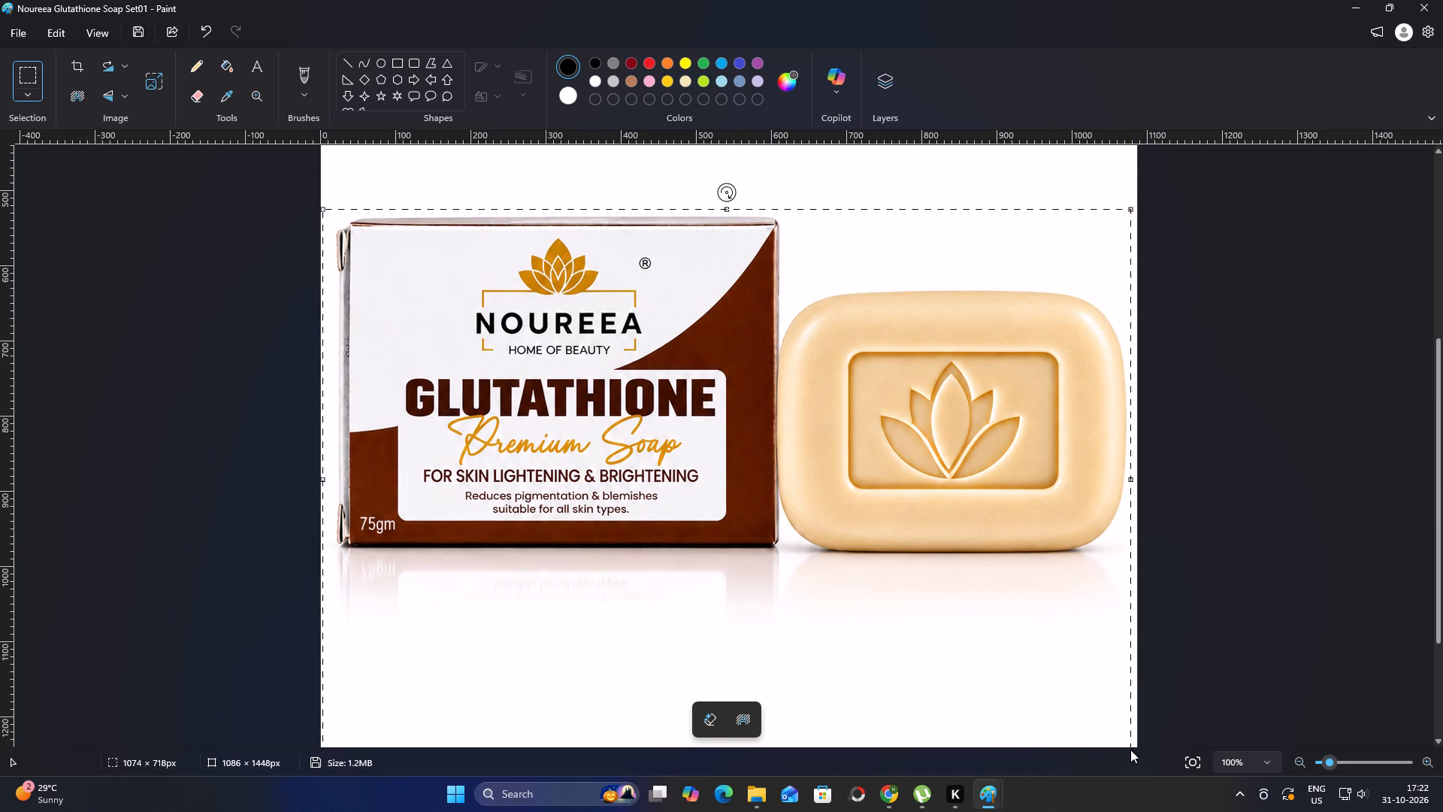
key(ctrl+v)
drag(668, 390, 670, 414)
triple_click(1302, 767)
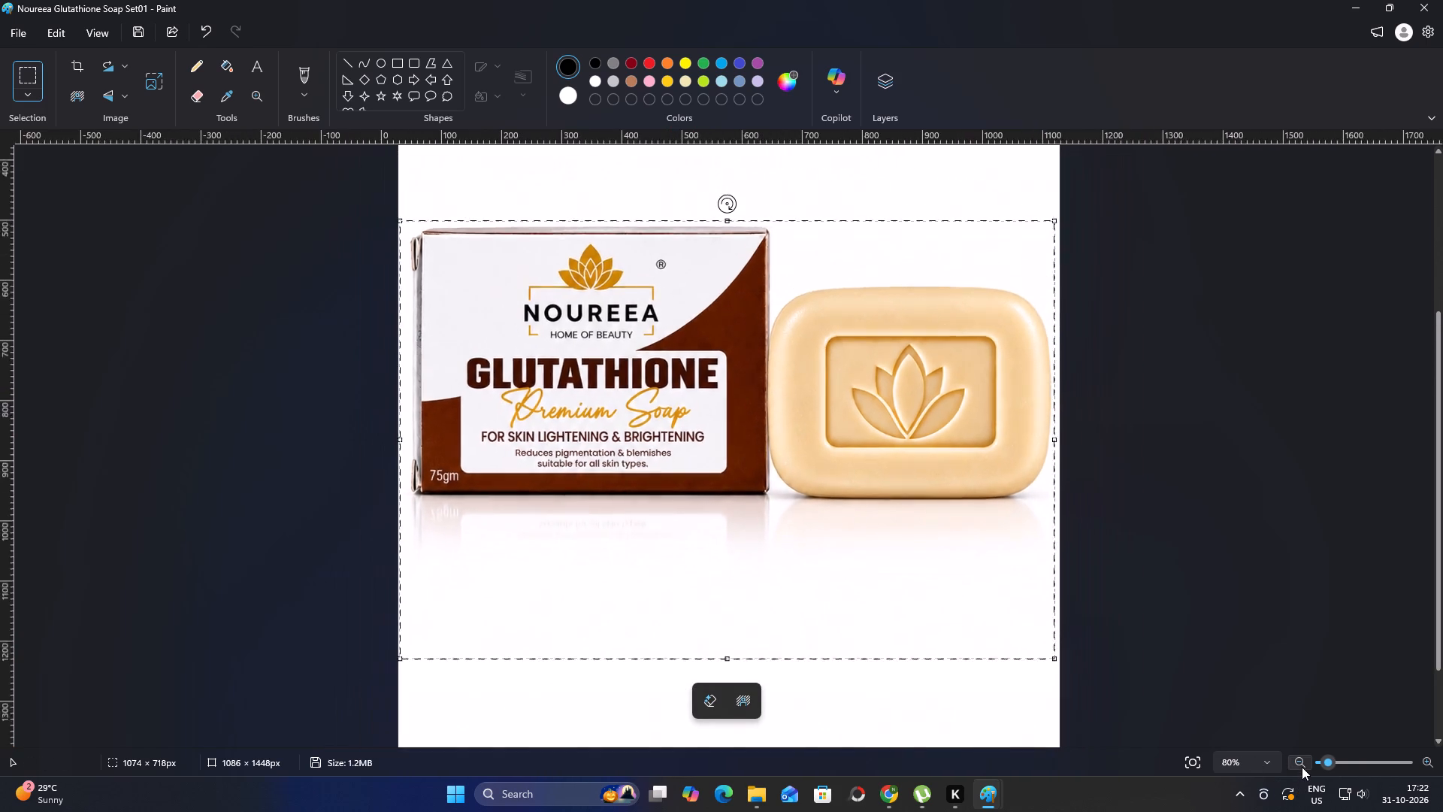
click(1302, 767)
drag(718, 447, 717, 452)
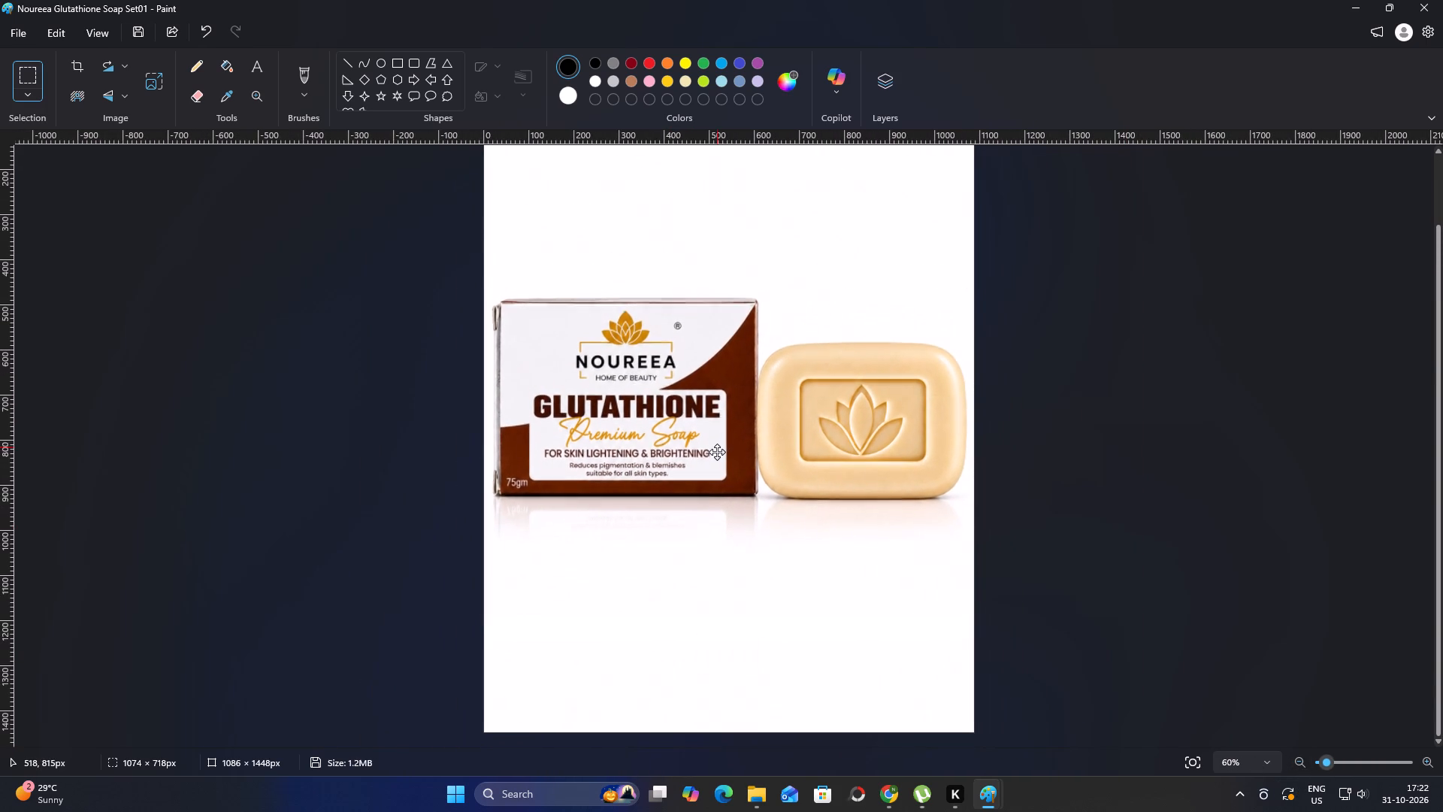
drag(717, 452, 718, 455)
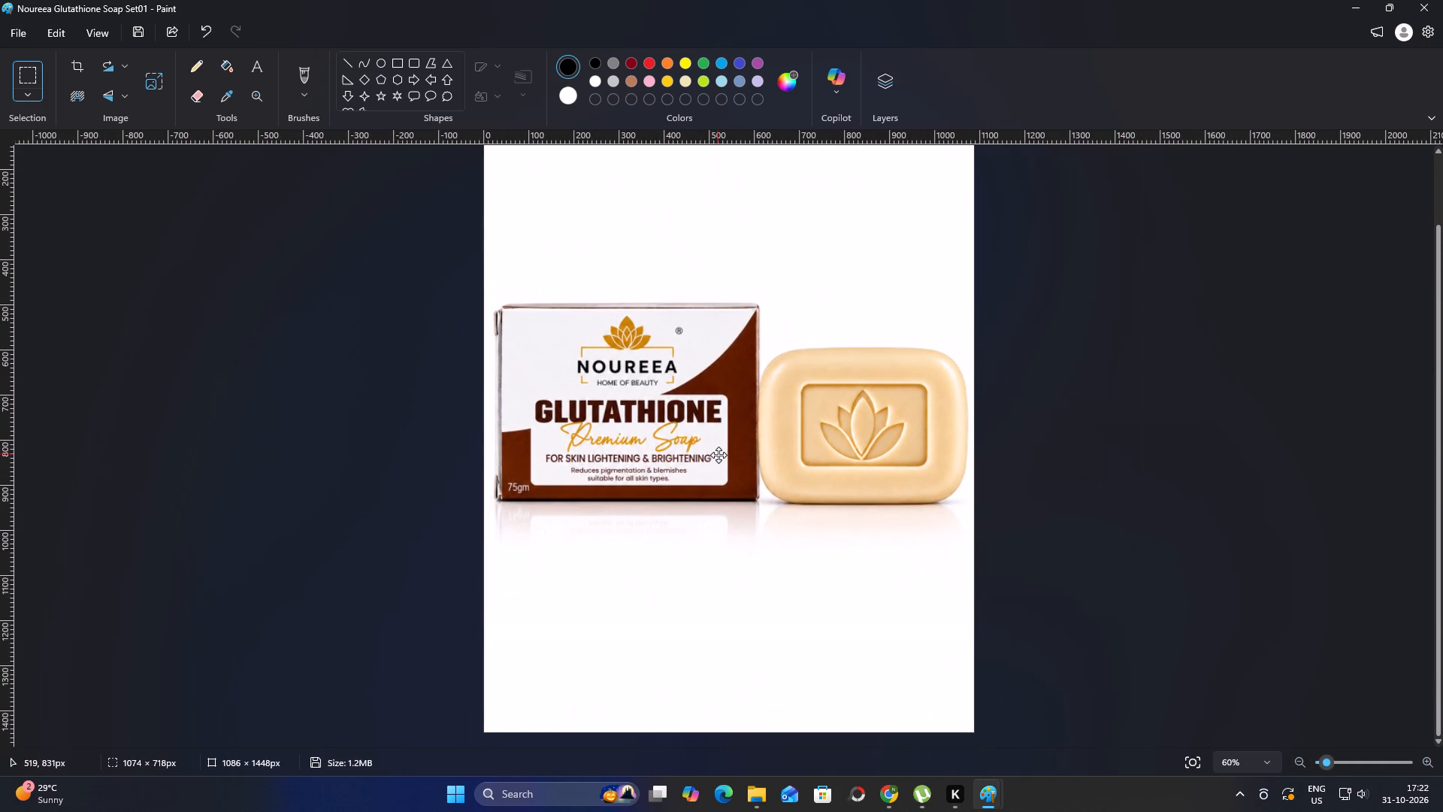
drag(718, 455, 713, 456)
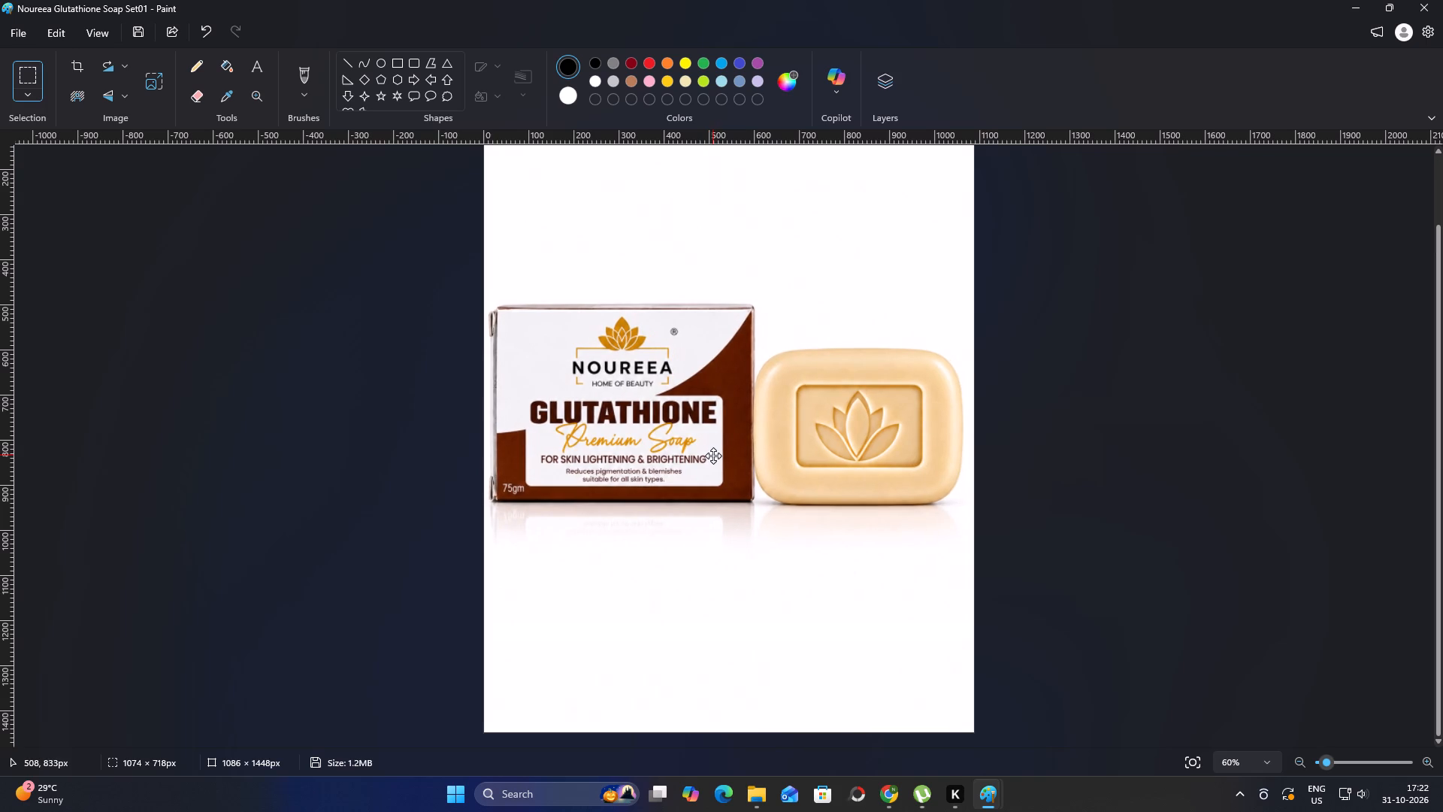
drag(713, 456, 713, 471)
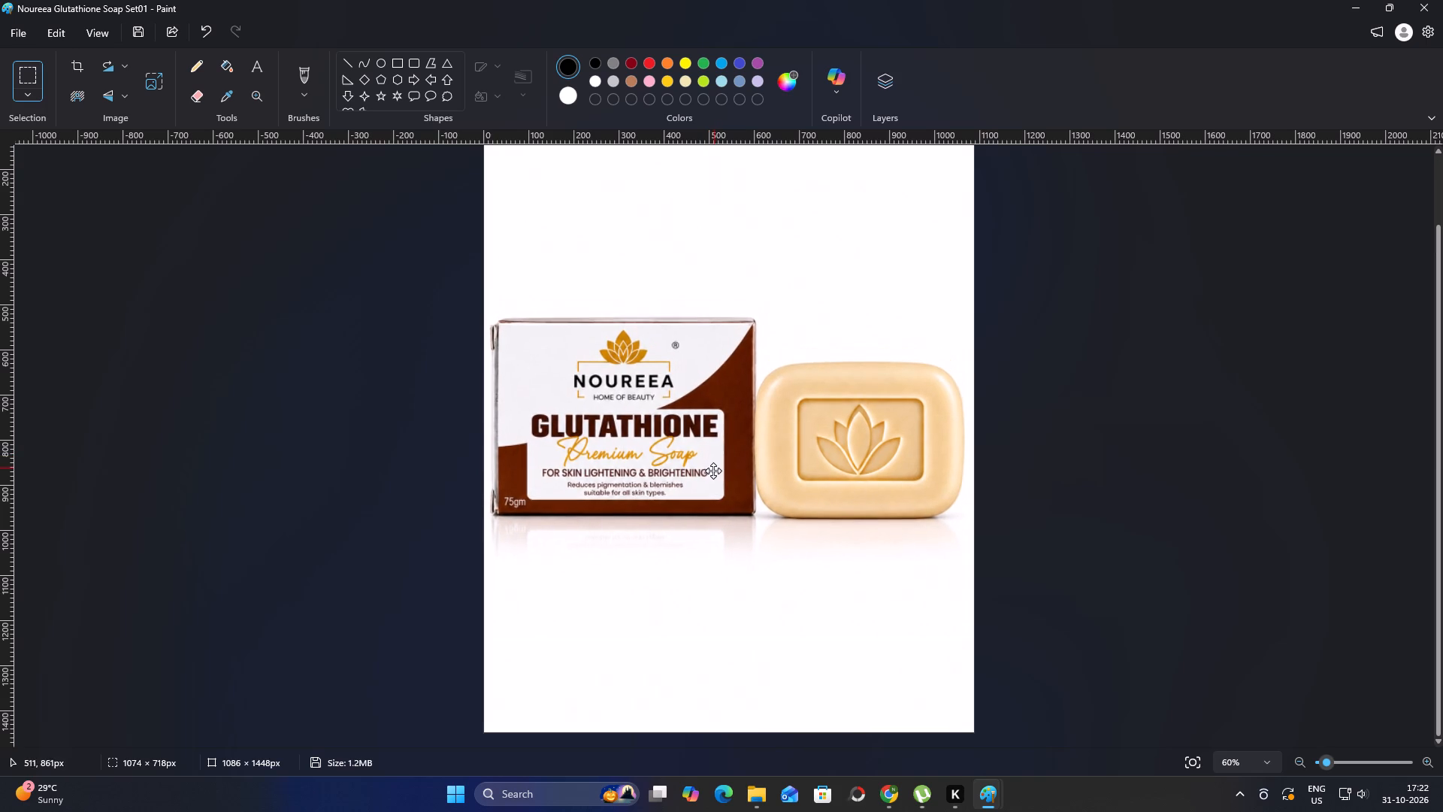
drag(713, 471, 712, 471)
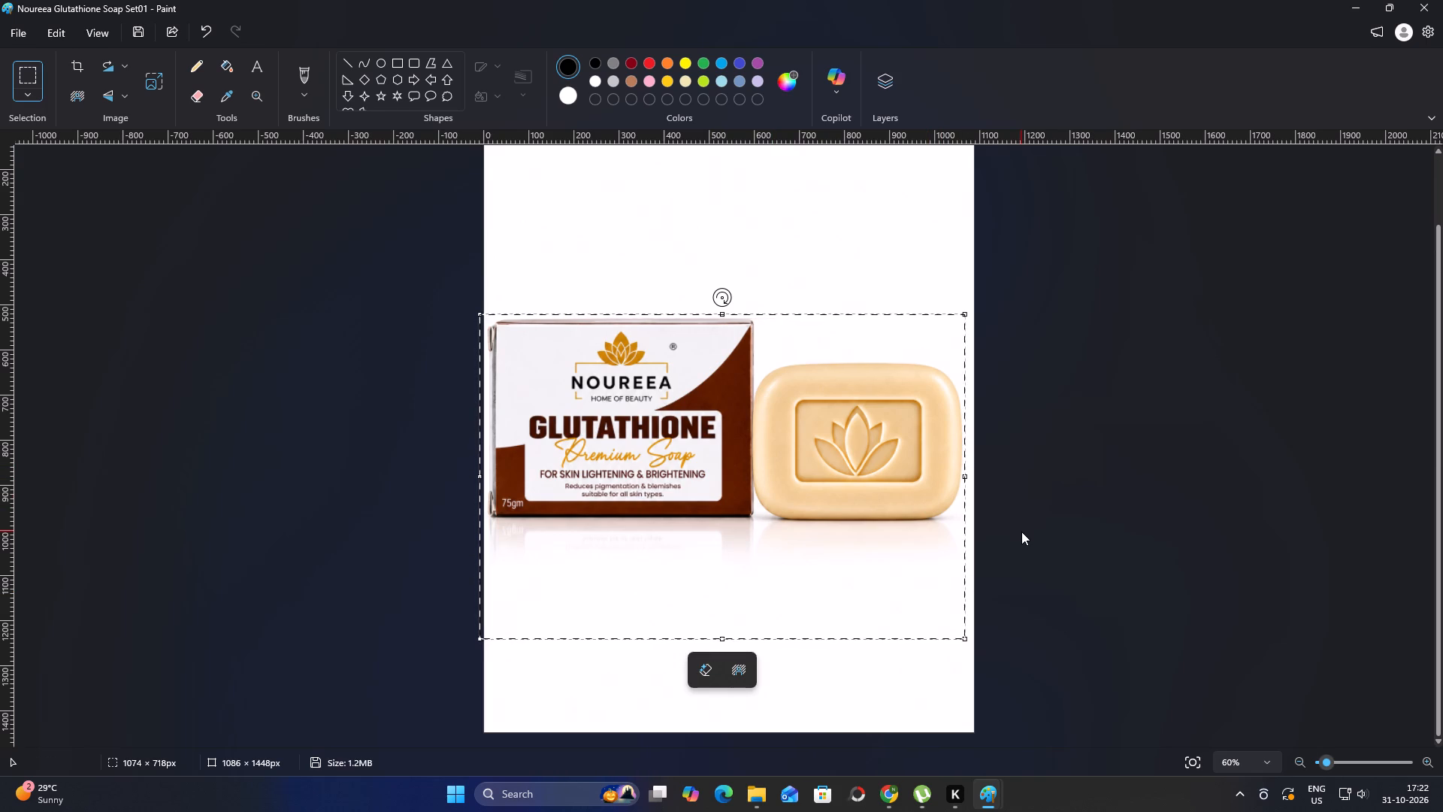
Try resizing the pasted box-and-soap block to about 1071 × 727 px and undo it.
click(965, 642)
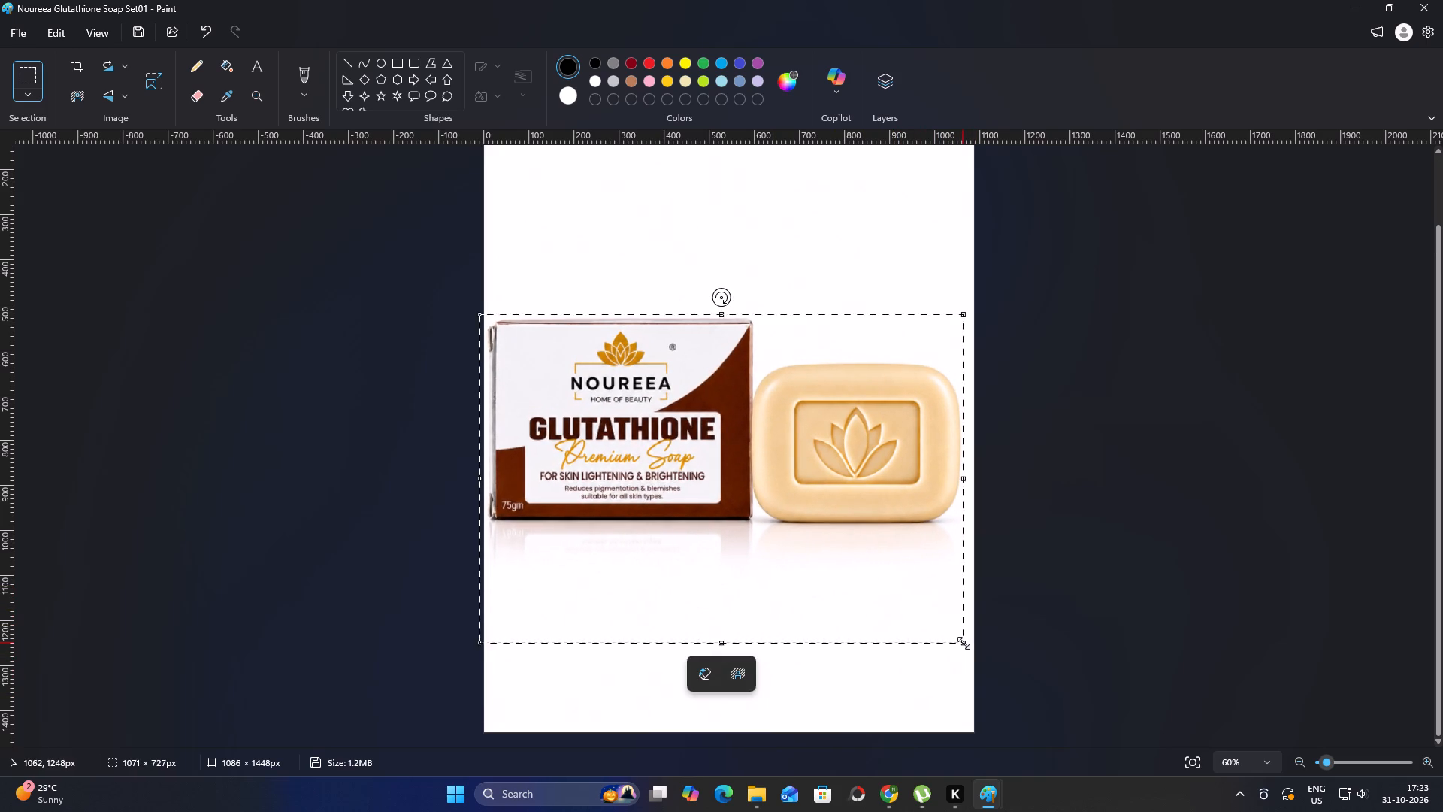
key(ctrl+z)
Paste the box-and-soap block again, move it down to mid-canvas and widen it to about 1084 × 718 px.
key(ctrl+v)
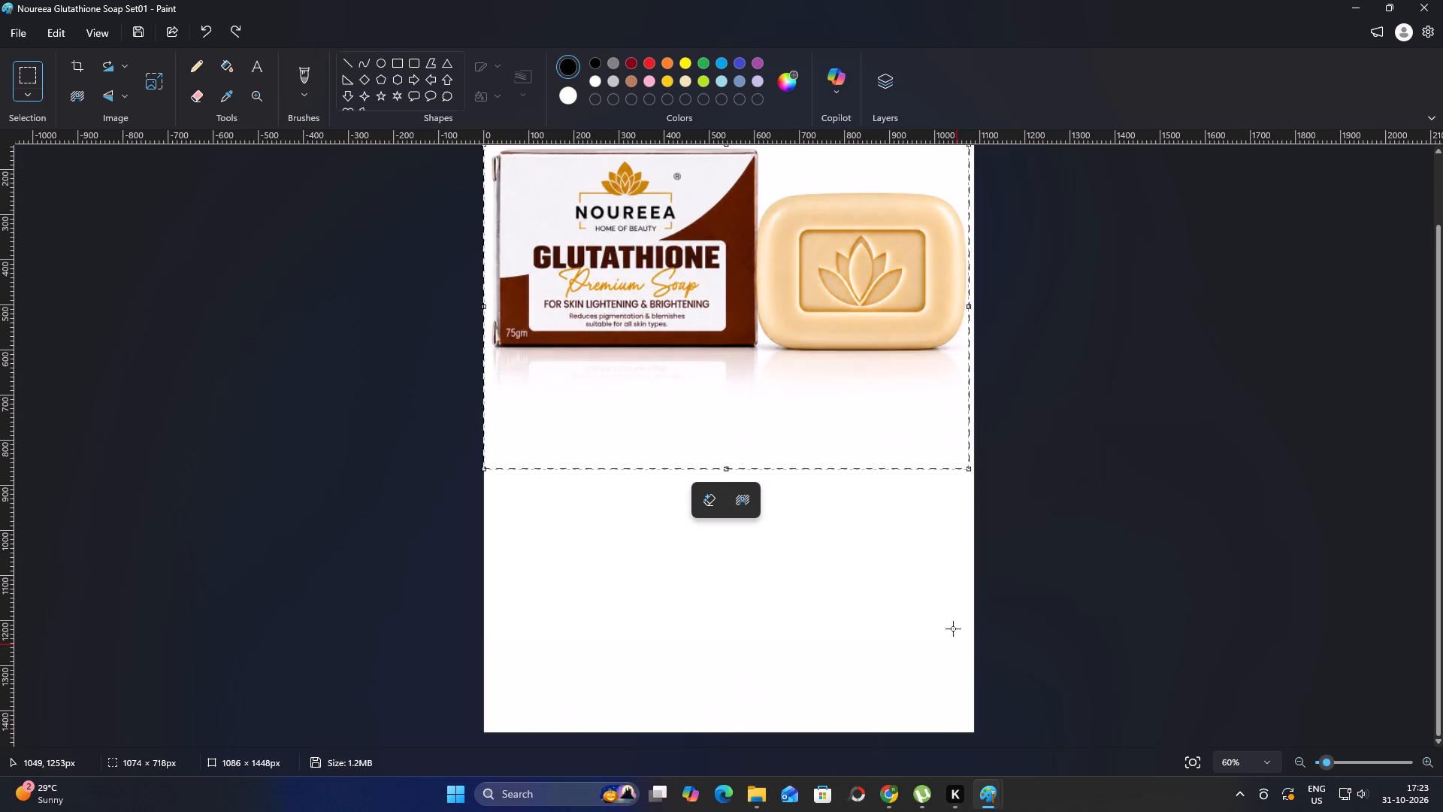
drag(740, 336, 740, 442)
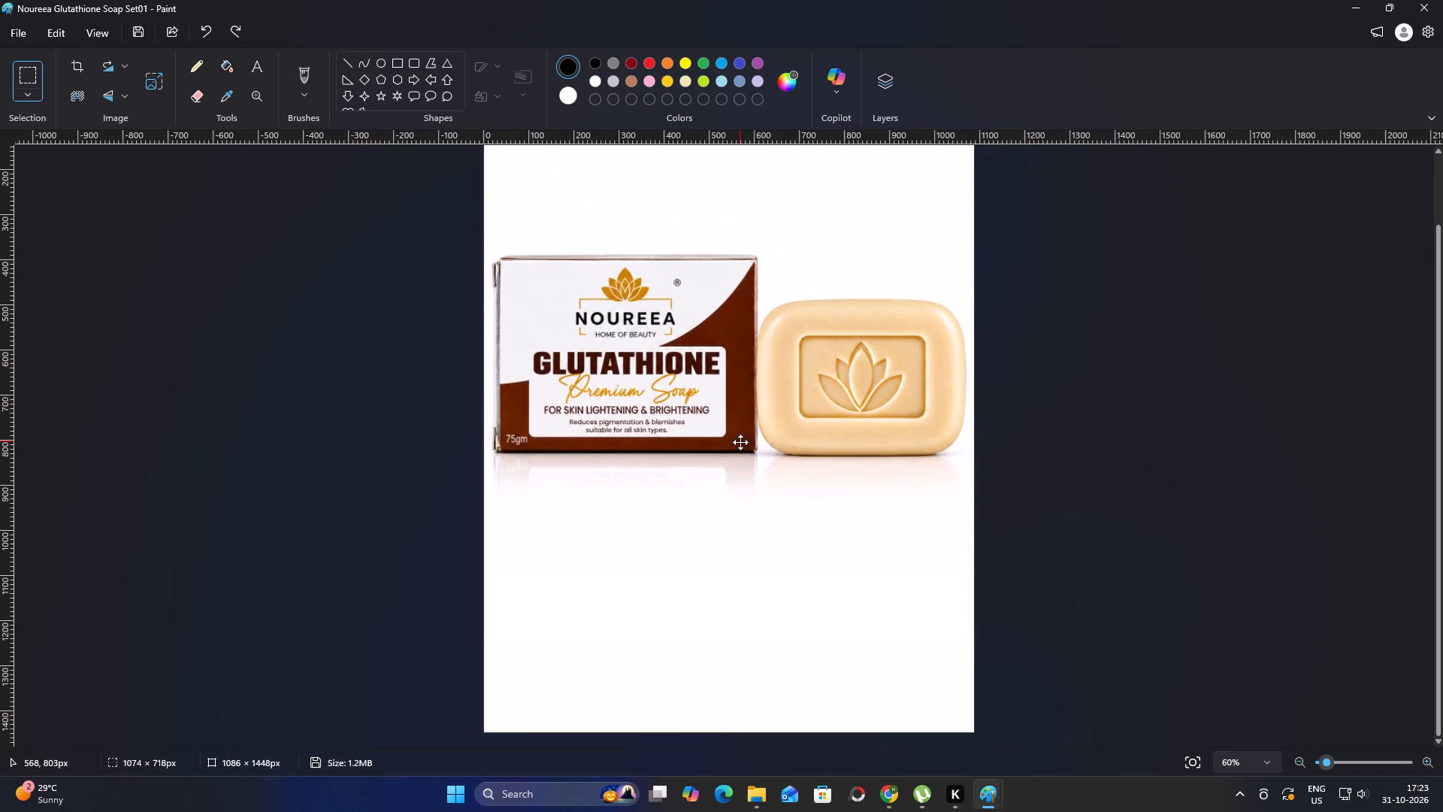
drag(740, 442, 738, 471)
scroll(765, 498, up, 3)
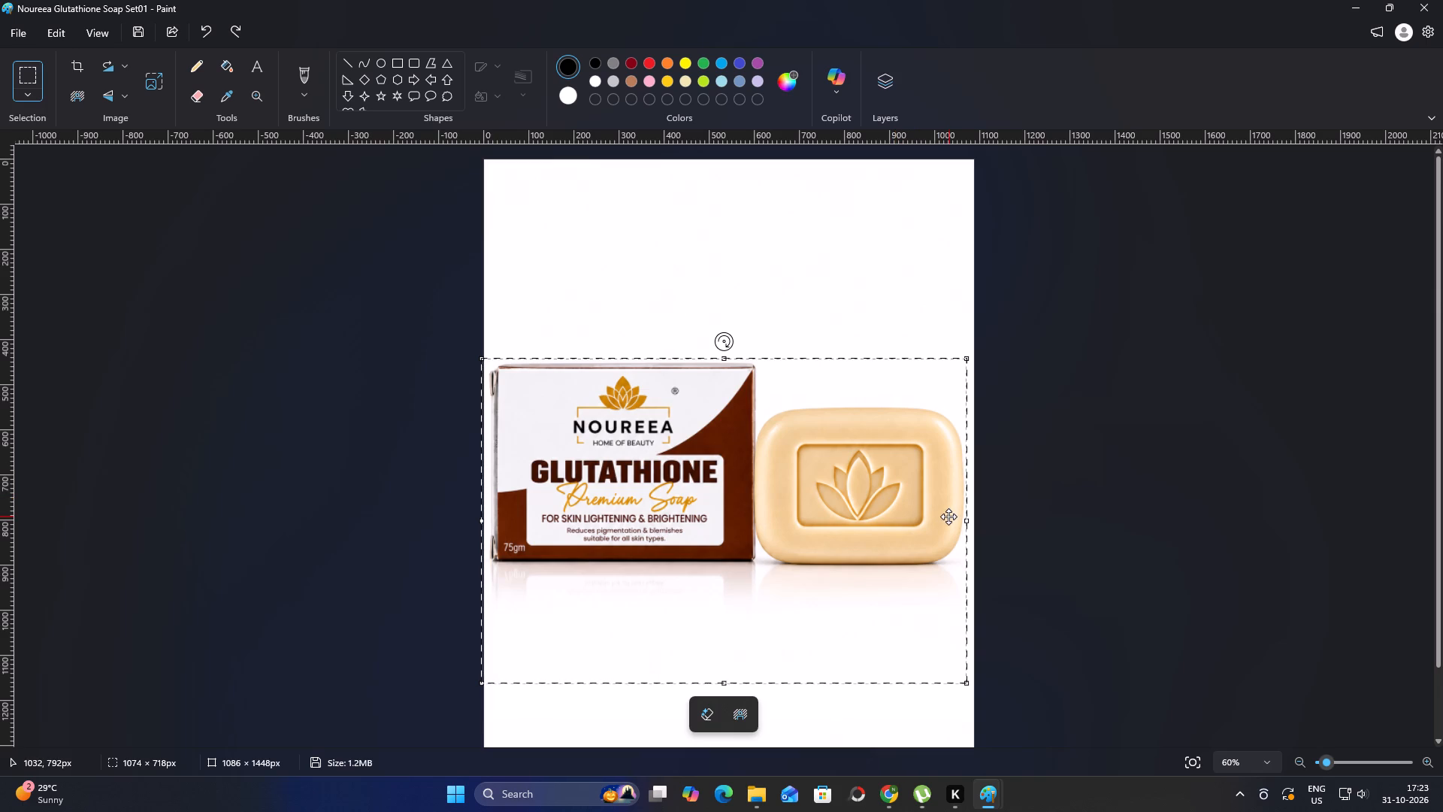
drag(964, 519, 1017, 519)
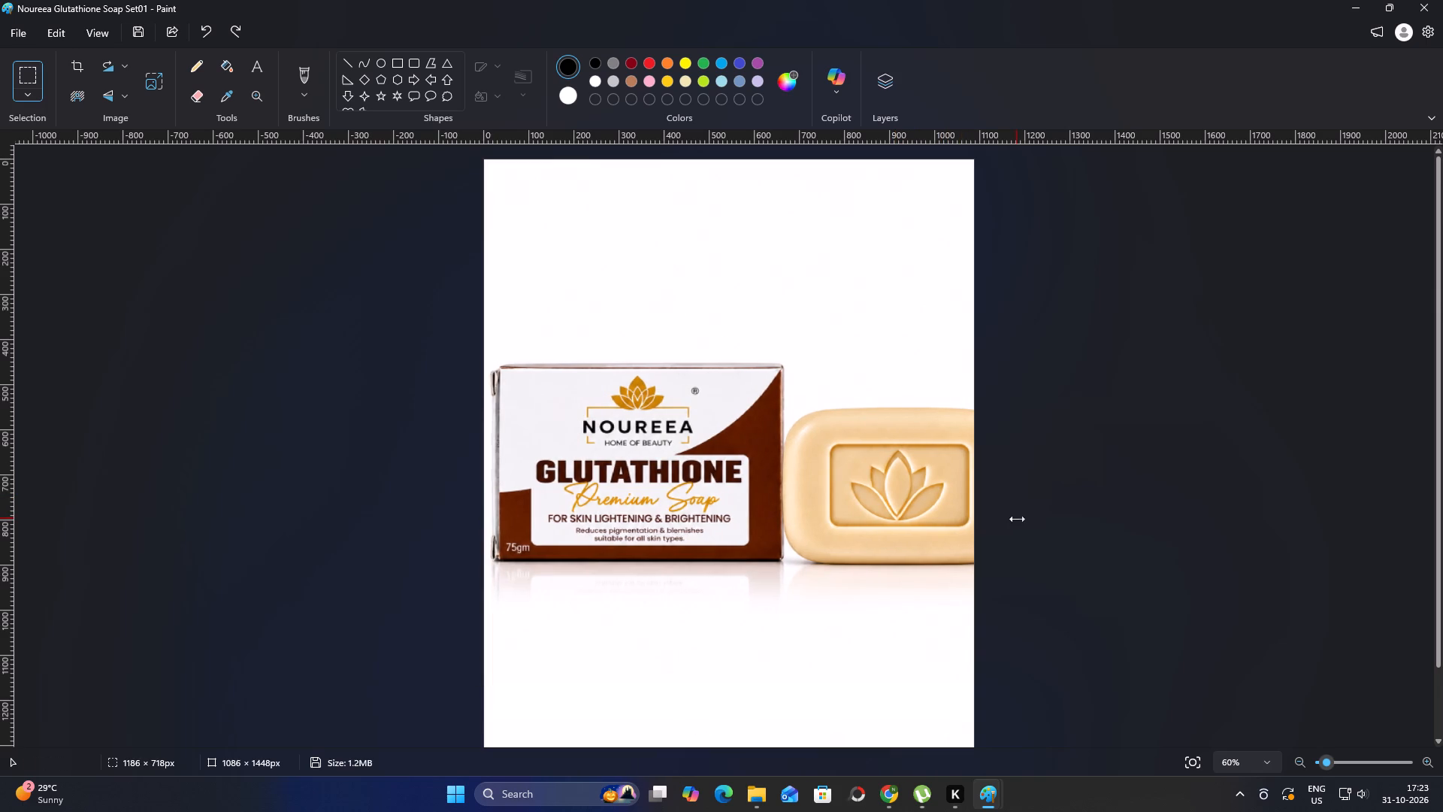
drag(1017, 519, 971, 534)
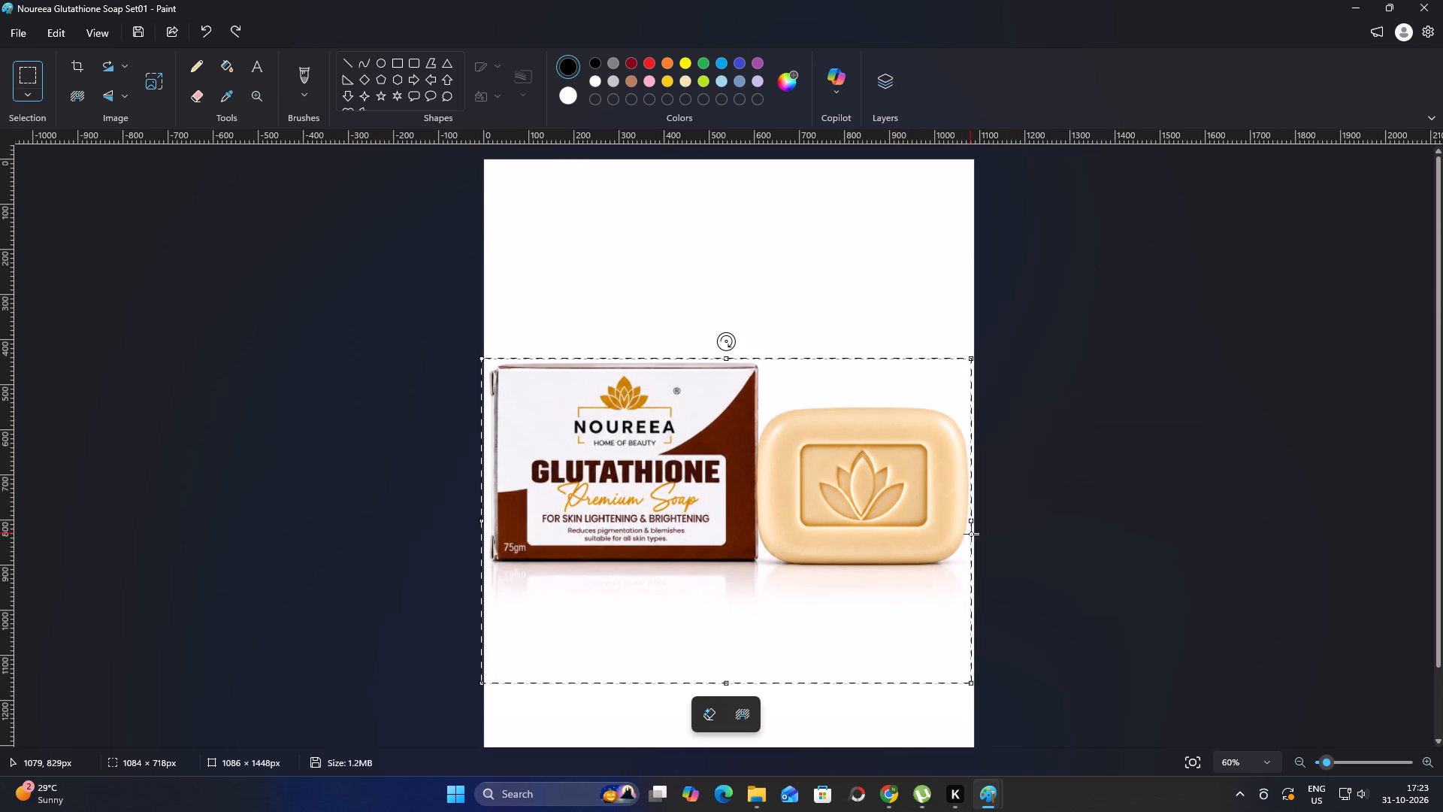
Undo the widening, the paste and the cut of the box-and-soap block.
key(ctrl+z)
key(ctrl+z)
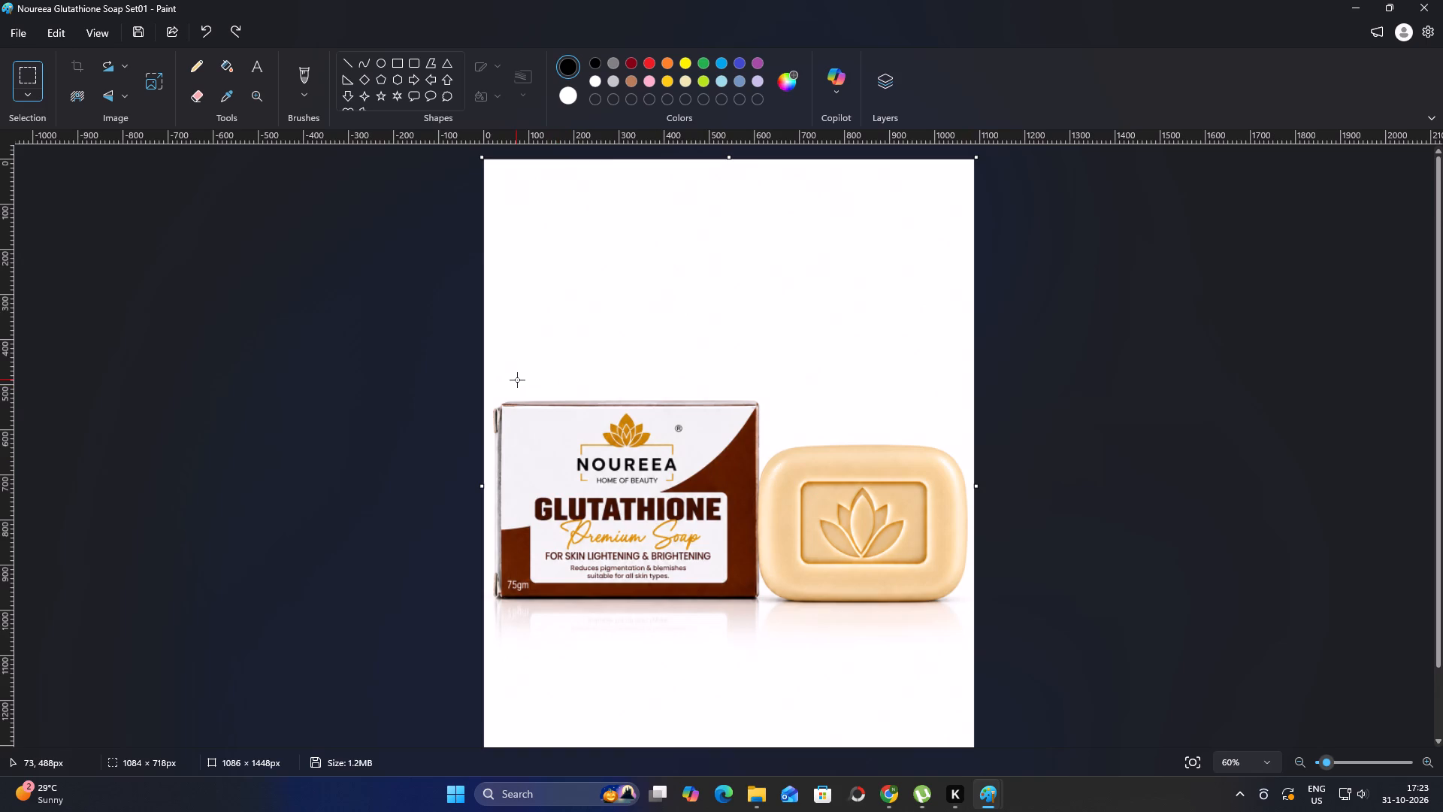
Select a full-width 1086 × 864 px area around the box and soap bar, cut it and paste it back.
scroll(517, 380, down, 2)
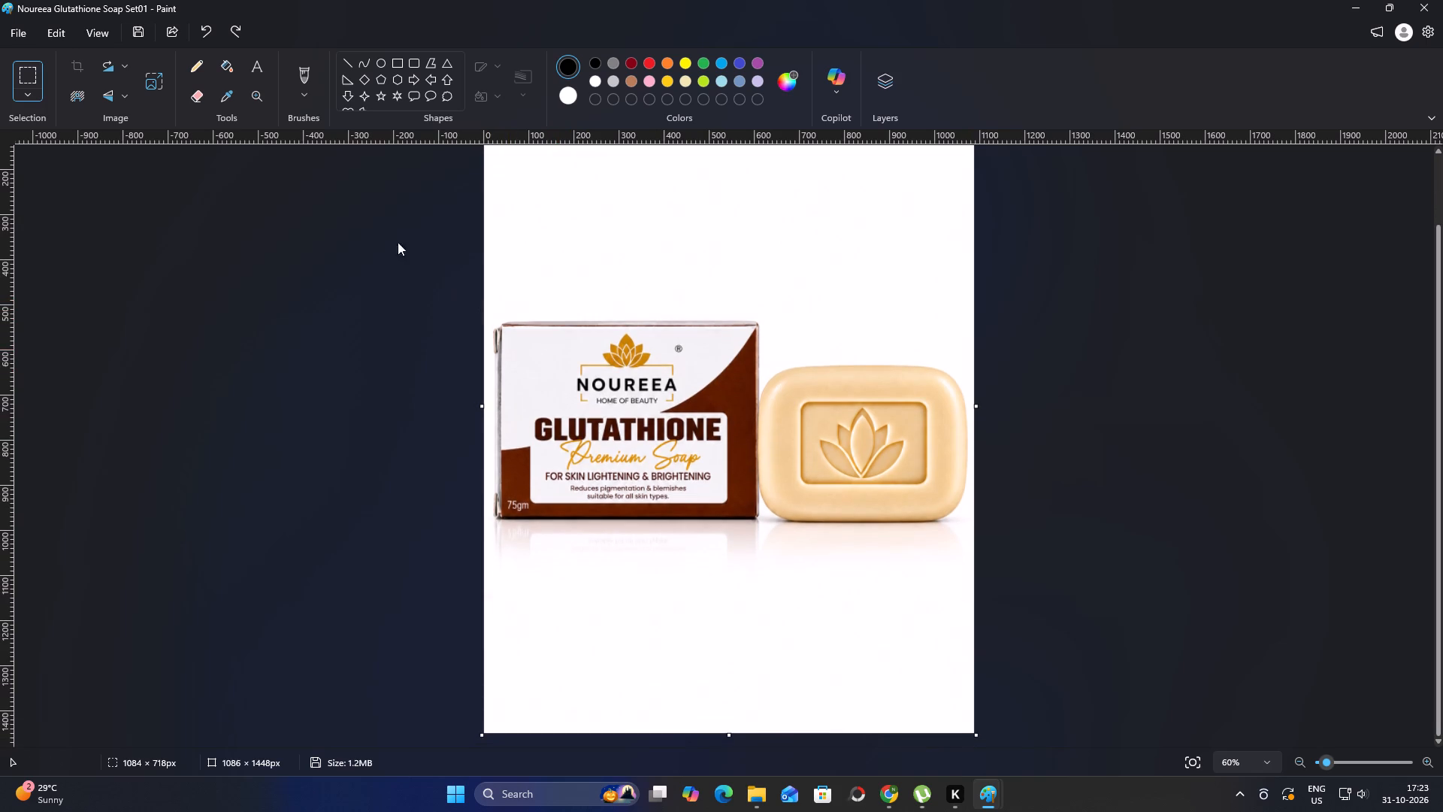
click(21, 72)
drag(481, 289, 570, 528)
click(24, 71)
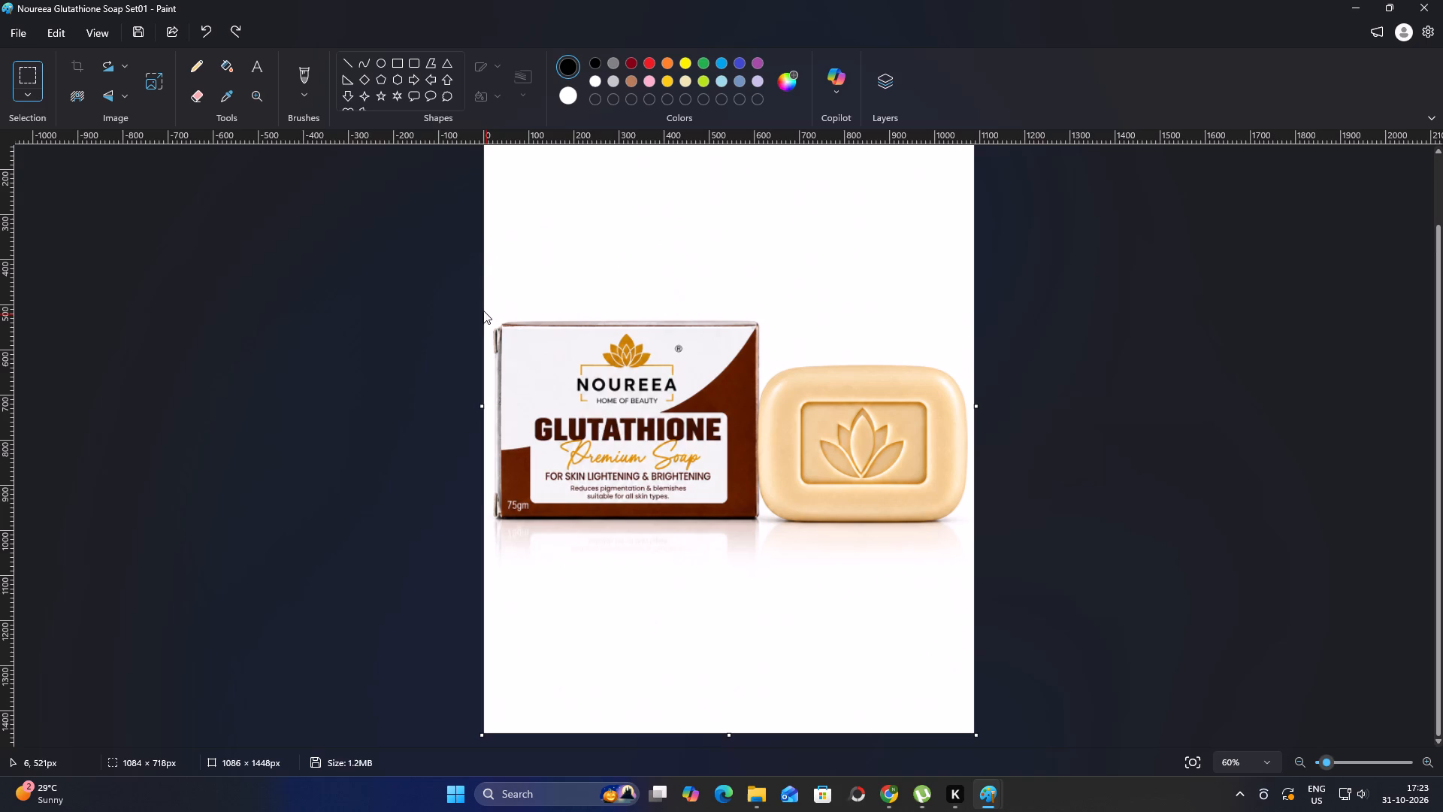
drag(484, 311, 935, 701)
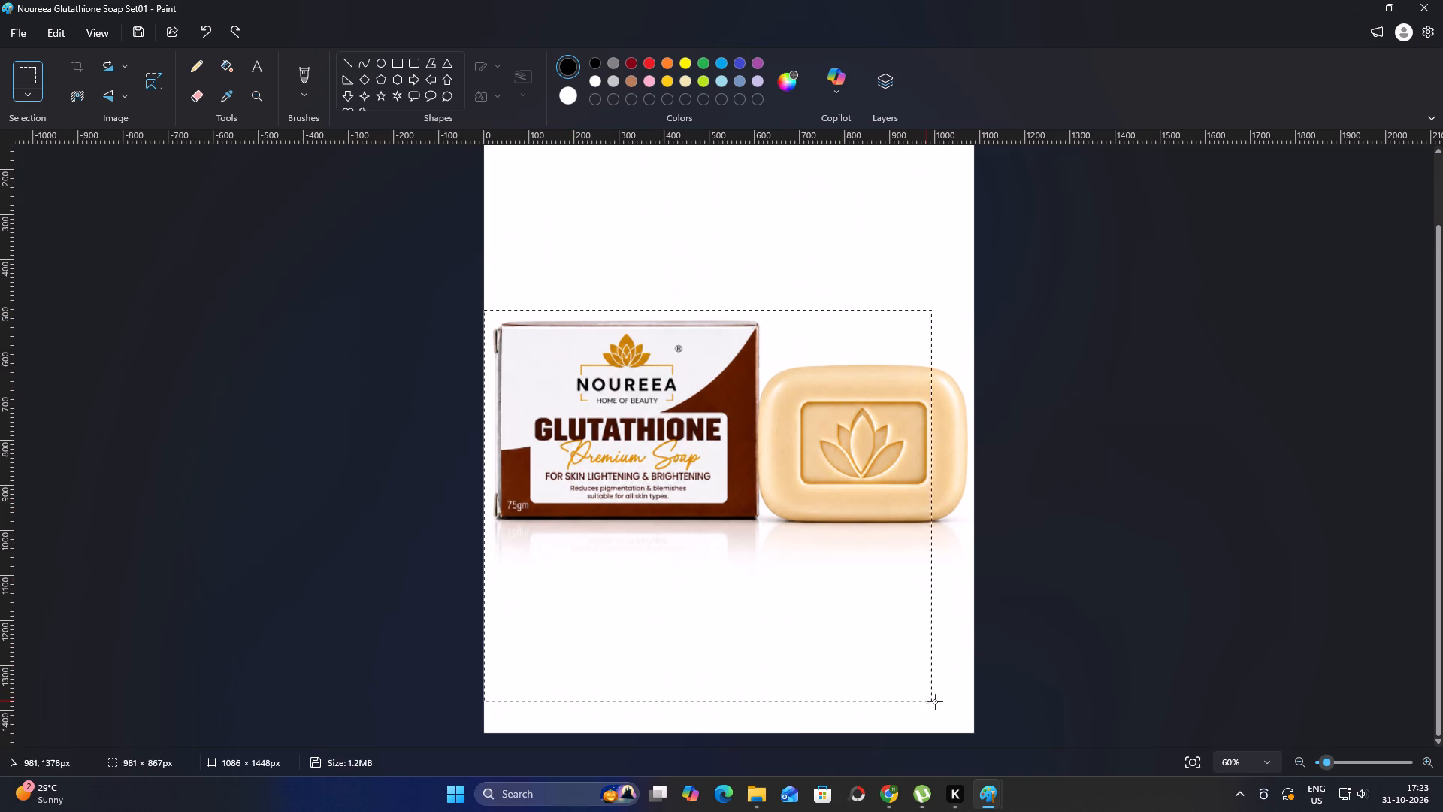
drag(935, 701, 981, 700)
key(ctrl+x)
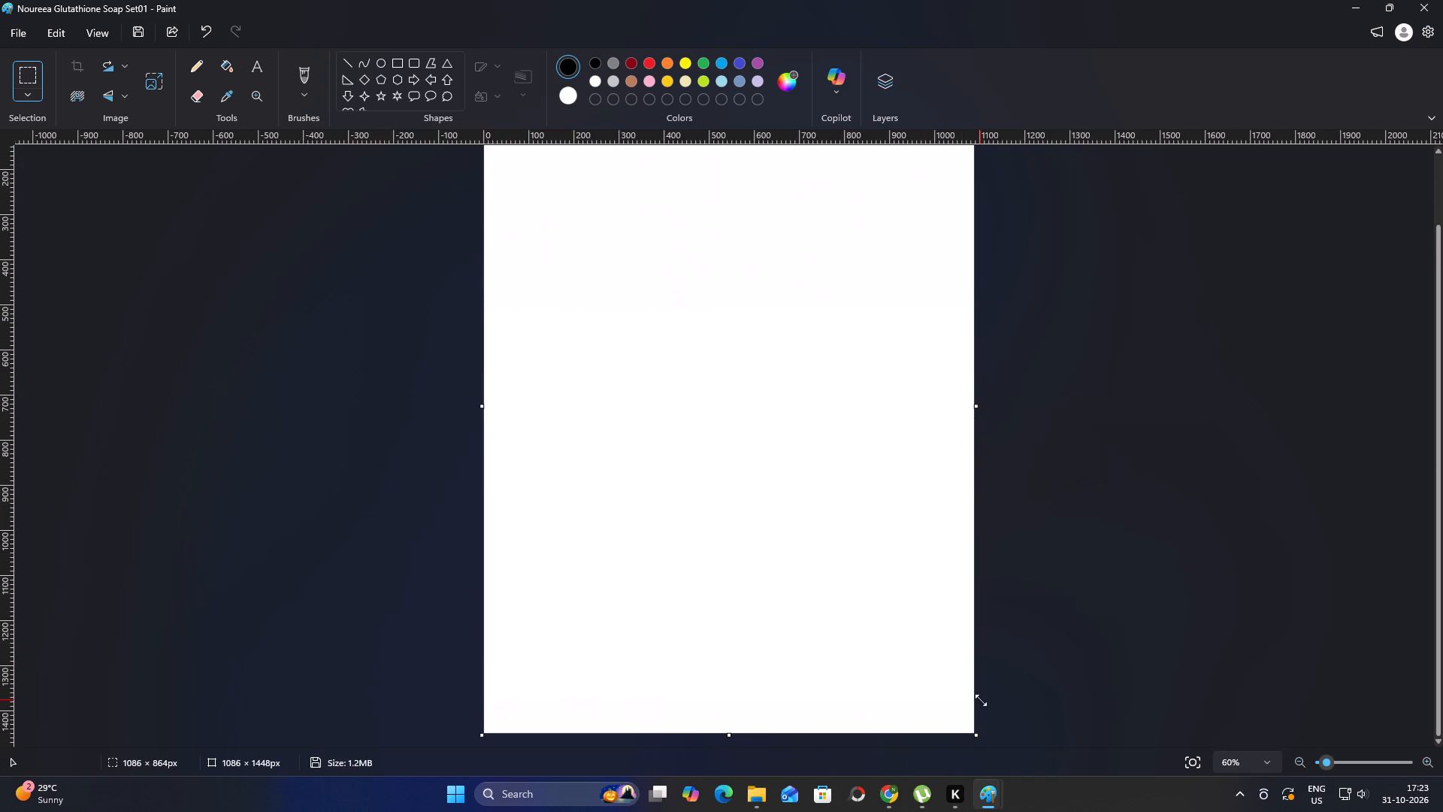
key(ctrl+v)
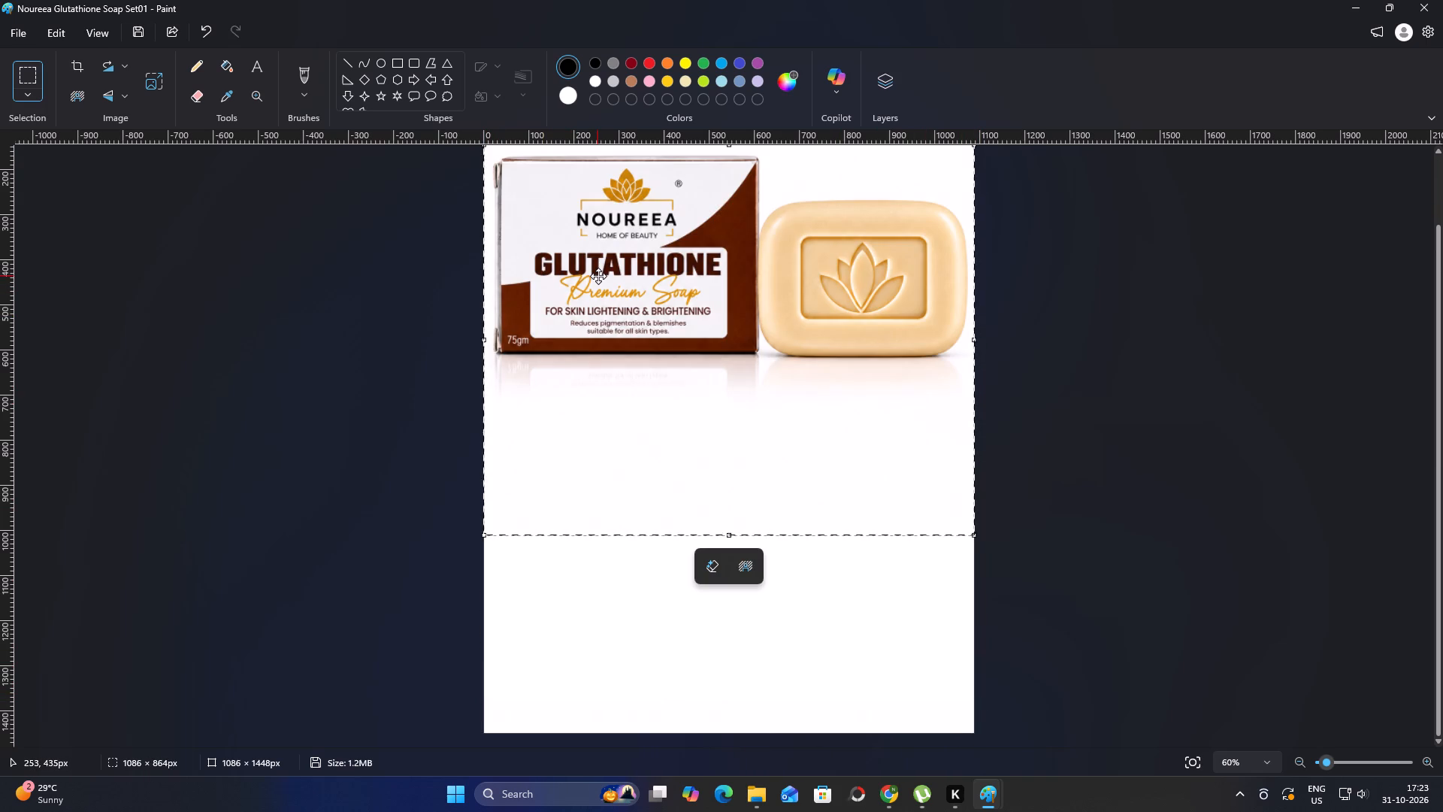
Move the pasted box-and-soap block down to mid-canvas and about 20 px beyond the canvas's left edge.
key(Down)
key(Down)
key(Down)
key(Down)
key(Down)
key(Down)
key(Down)
key(Down)
key(Down)
key(Down)
key(Down)
key(Down)
key(Down)
key(Down)
key(Down)
key(Down)
key(Down)
key(Down)
key(Down)
key(Down)
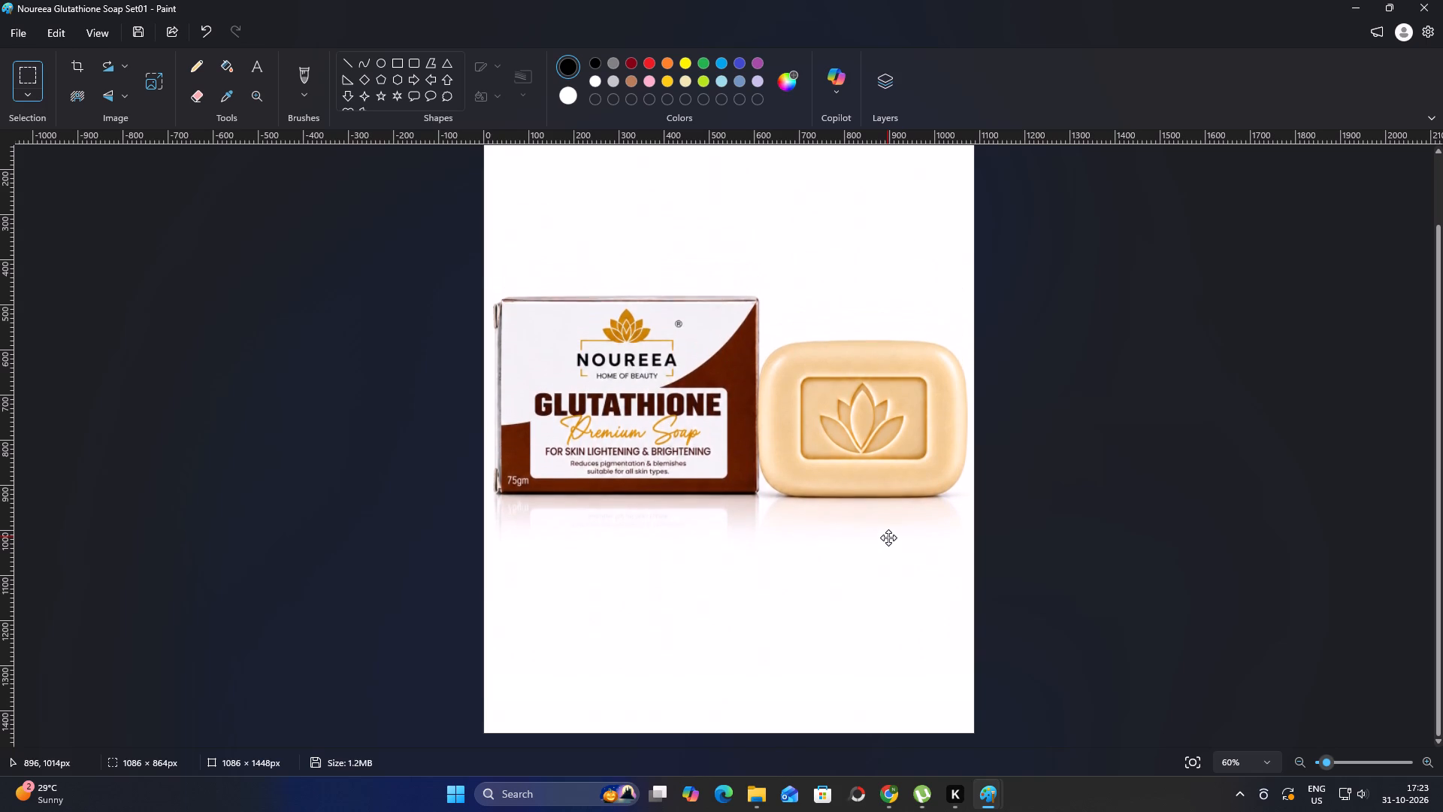
key(Left)
key(Left)
key(Left)
key(Left)
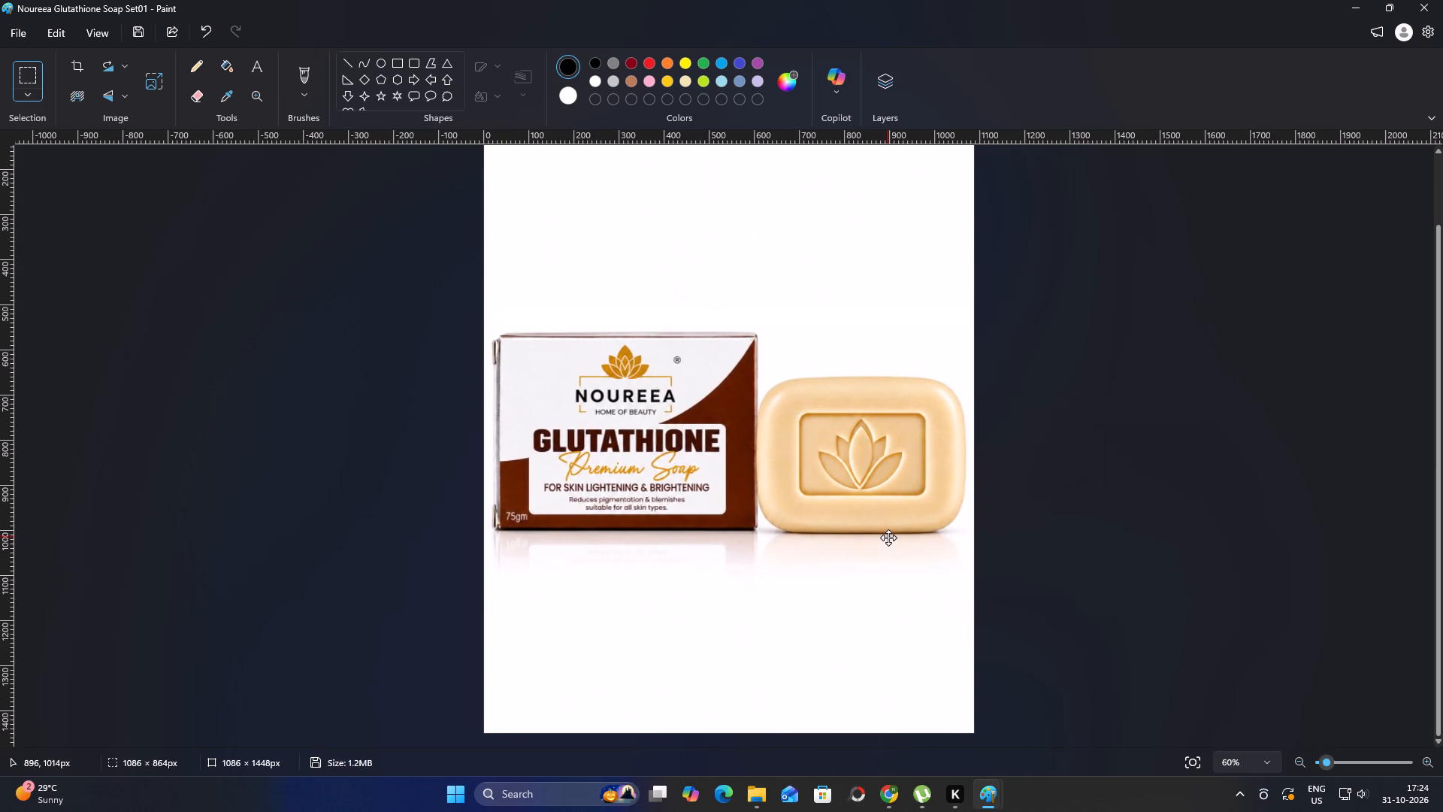
key(Left)
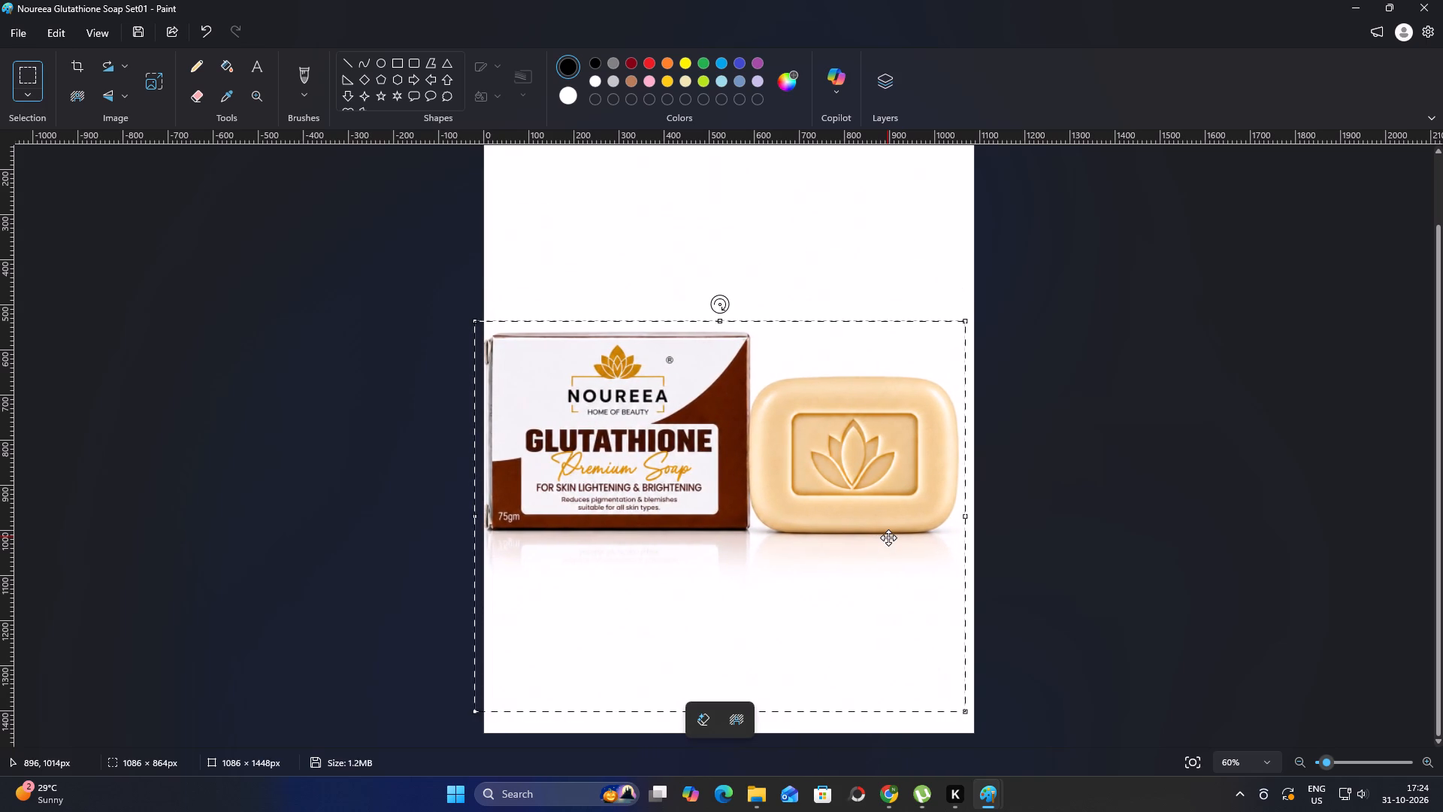
Raise the pasted box-and-soap block by about 45 px.
scroll(791, 541, up, 4)
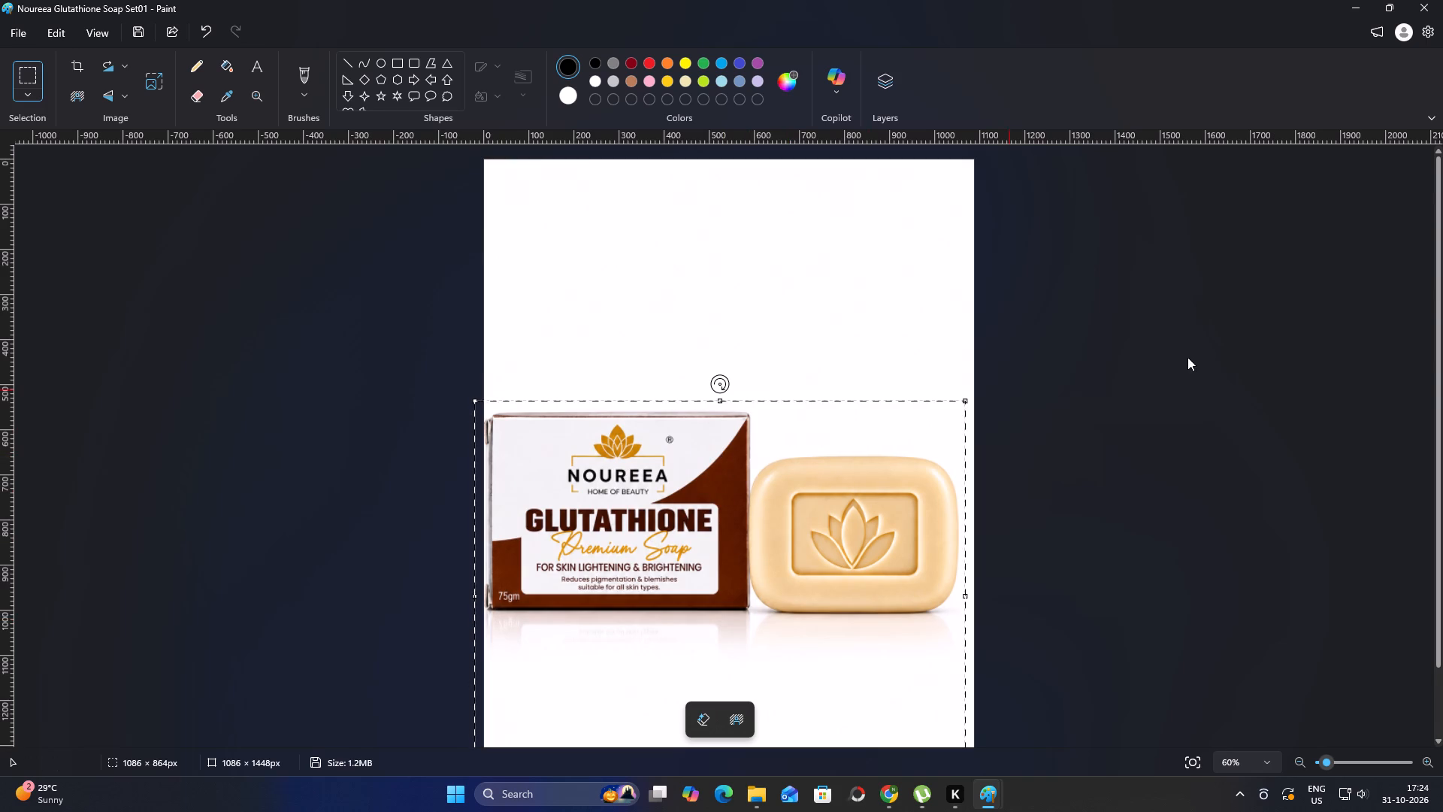
scroll(848, 461, down, 3)
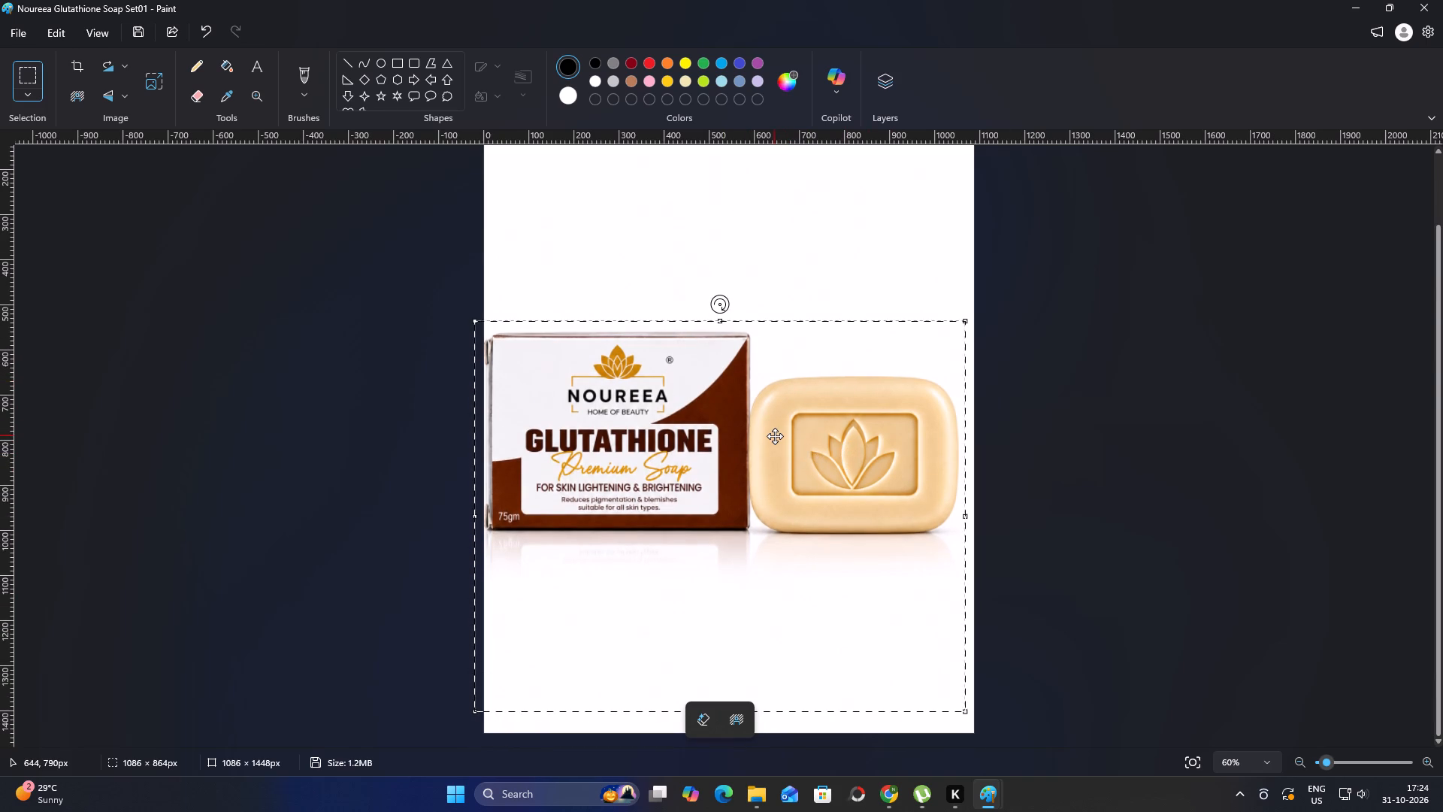
key(Up)
key(Up)
key(Up)
key(Up)
key(Up)
key(Up)
key(Up)
key(Up)
key(Up)
key(Up)
key(Up)
key(Up)
key(Up)
key(Up)
key(Up)
key(Up)
key(Up)
key(Up)
key(Up)
key(Up)
scroll(775, 436, down, 1)
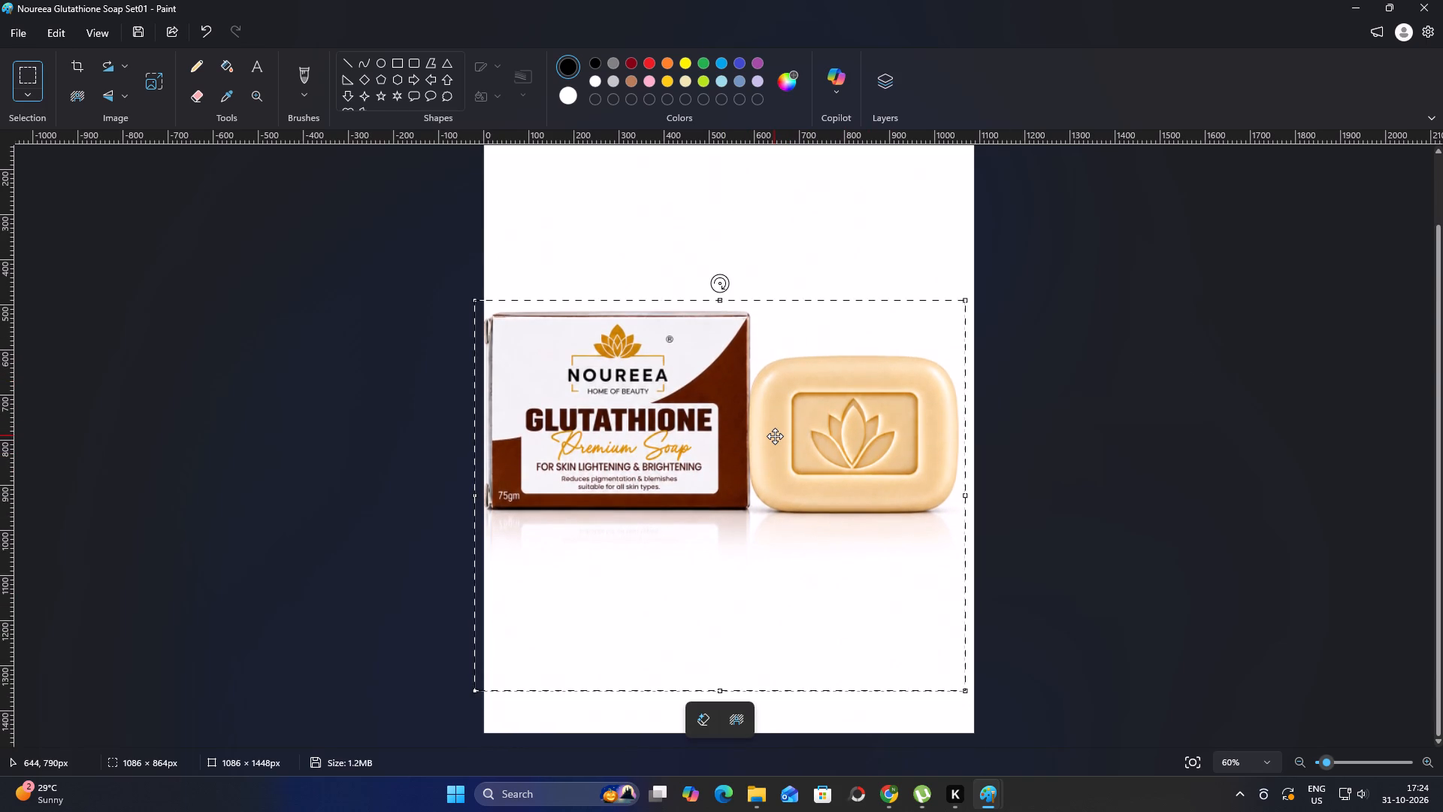
scroll(775, 436, up, 4)
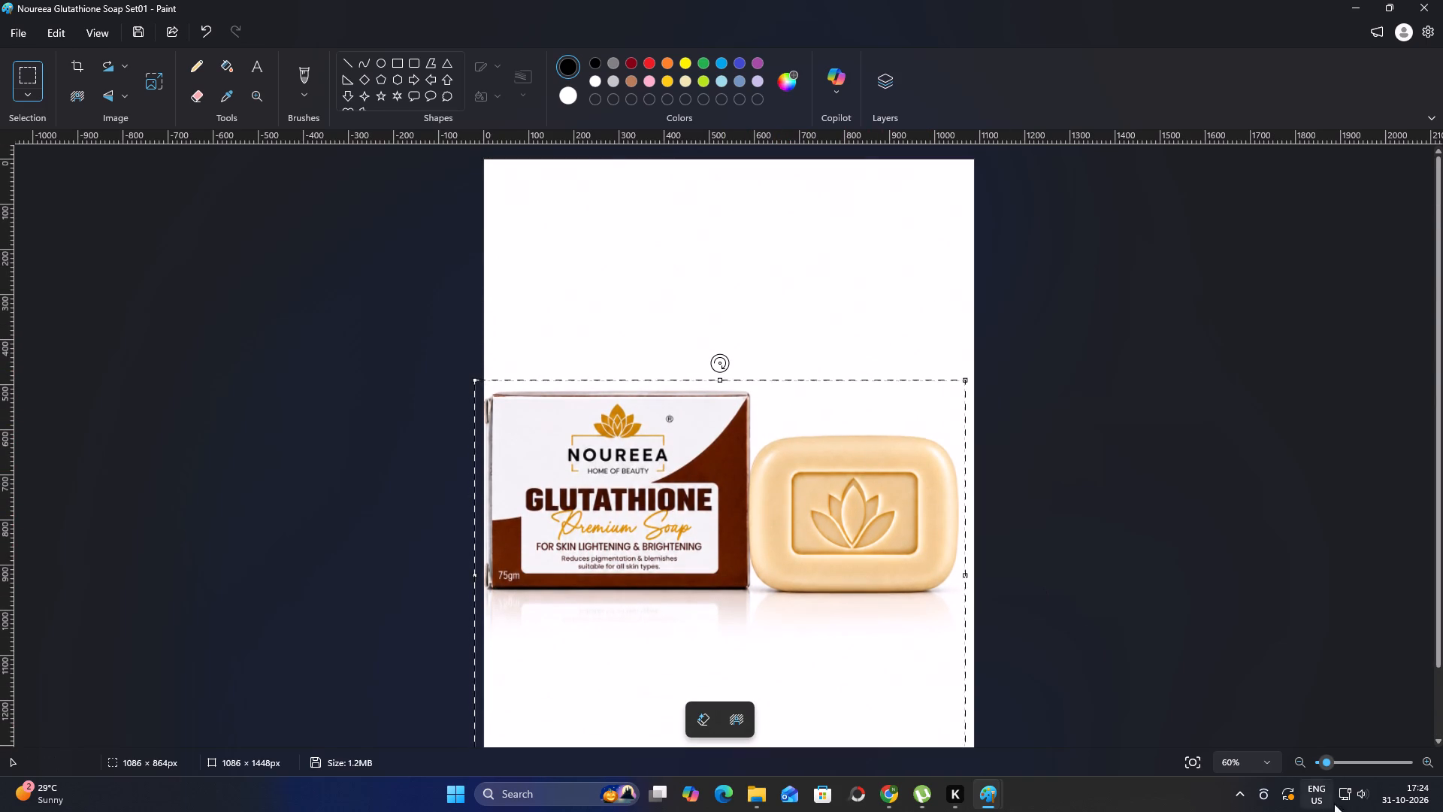
Lower the pasted box-and-soap block by about 26 px, nudge it slightly to the right and deselect it.
click(1289, 765)
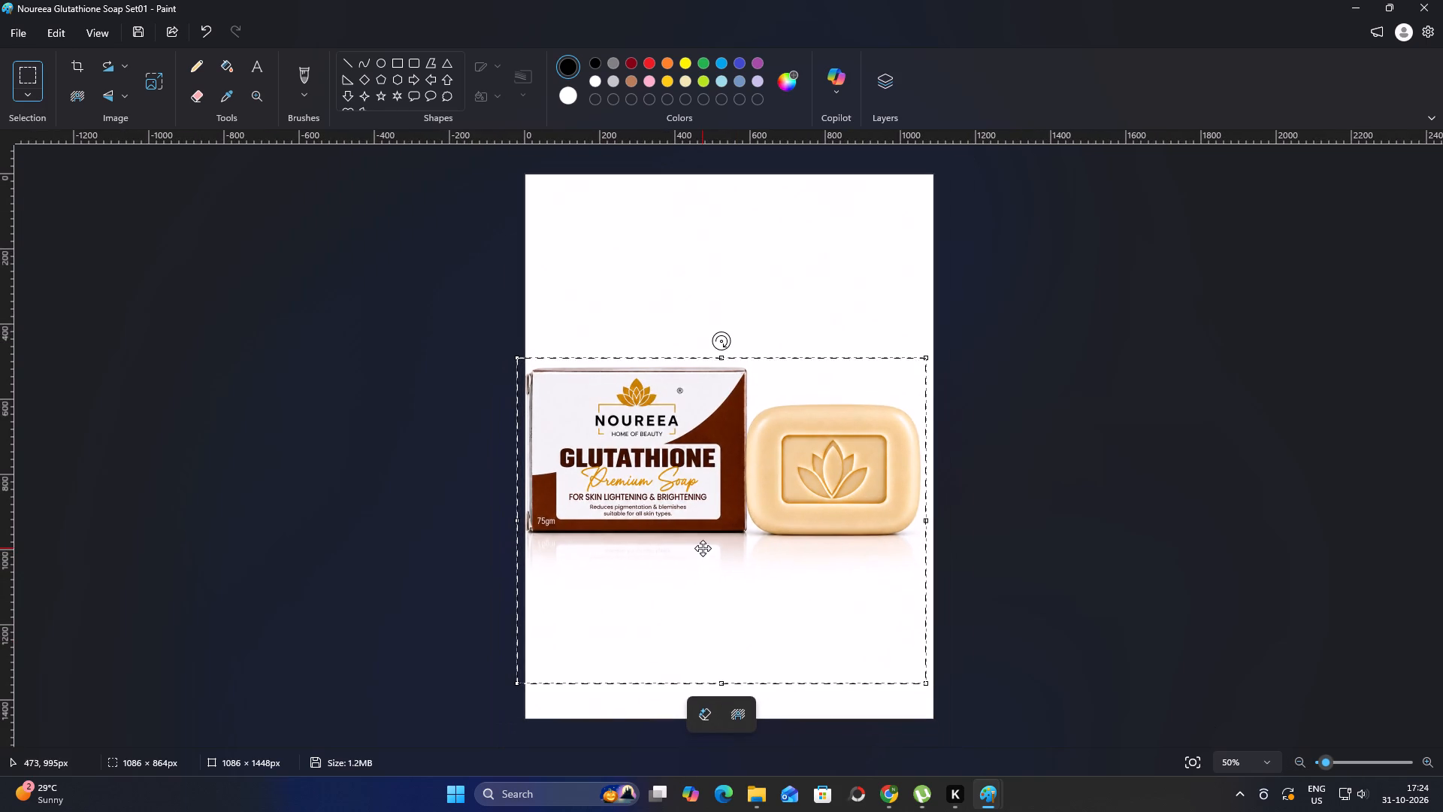
key(Down)
key(Down)
key(Down)
key(Down)
key(Down)
key(Down)
key(Down)
key(Down)
key(Down)
key(Down)
key(Down)
key(Down)
key(Down)
key(Down)
key(Down)
key(Down)
key(Down)
key(Down)
key(Down)
key(Down)
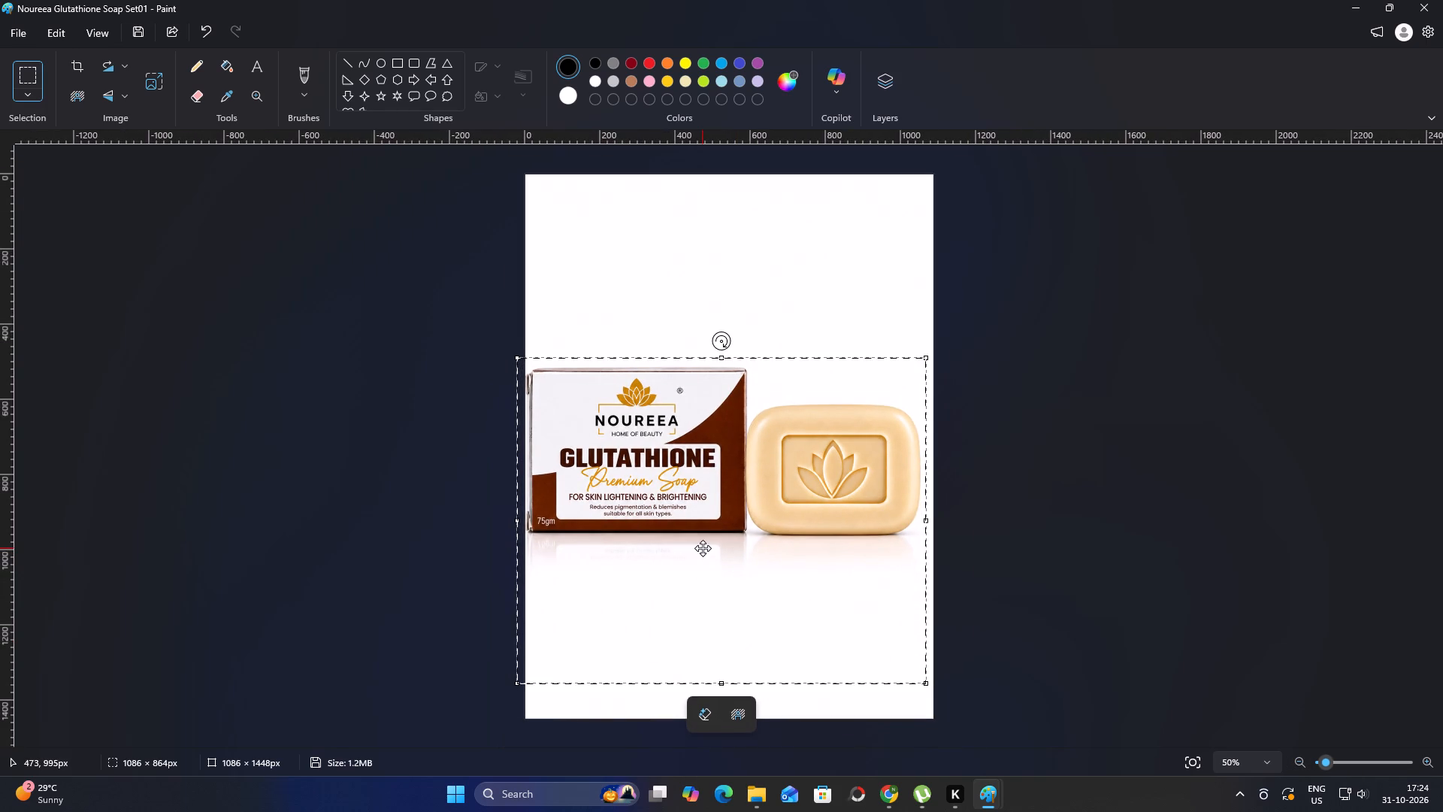
drag(701, 506, 701, 516)
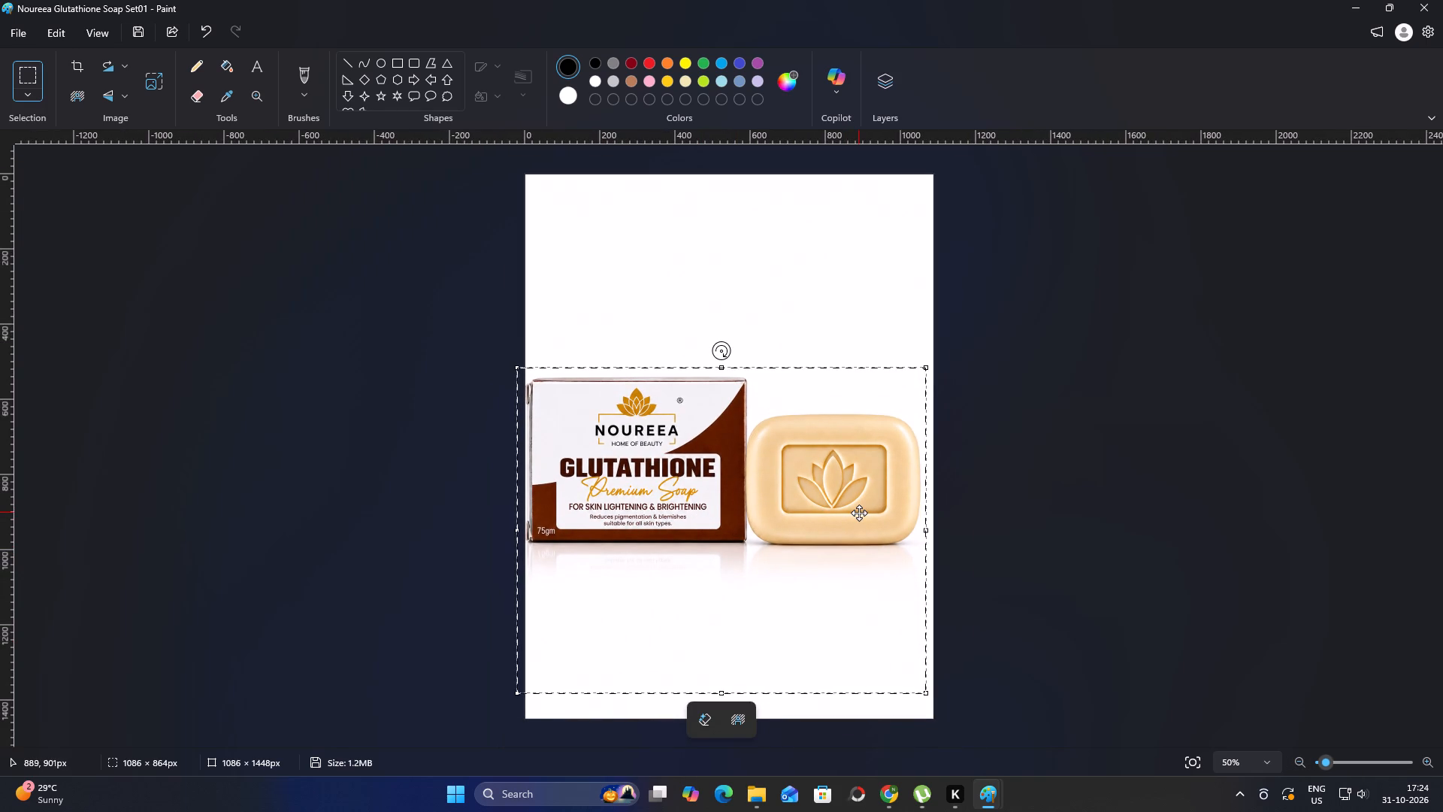
key(Right)
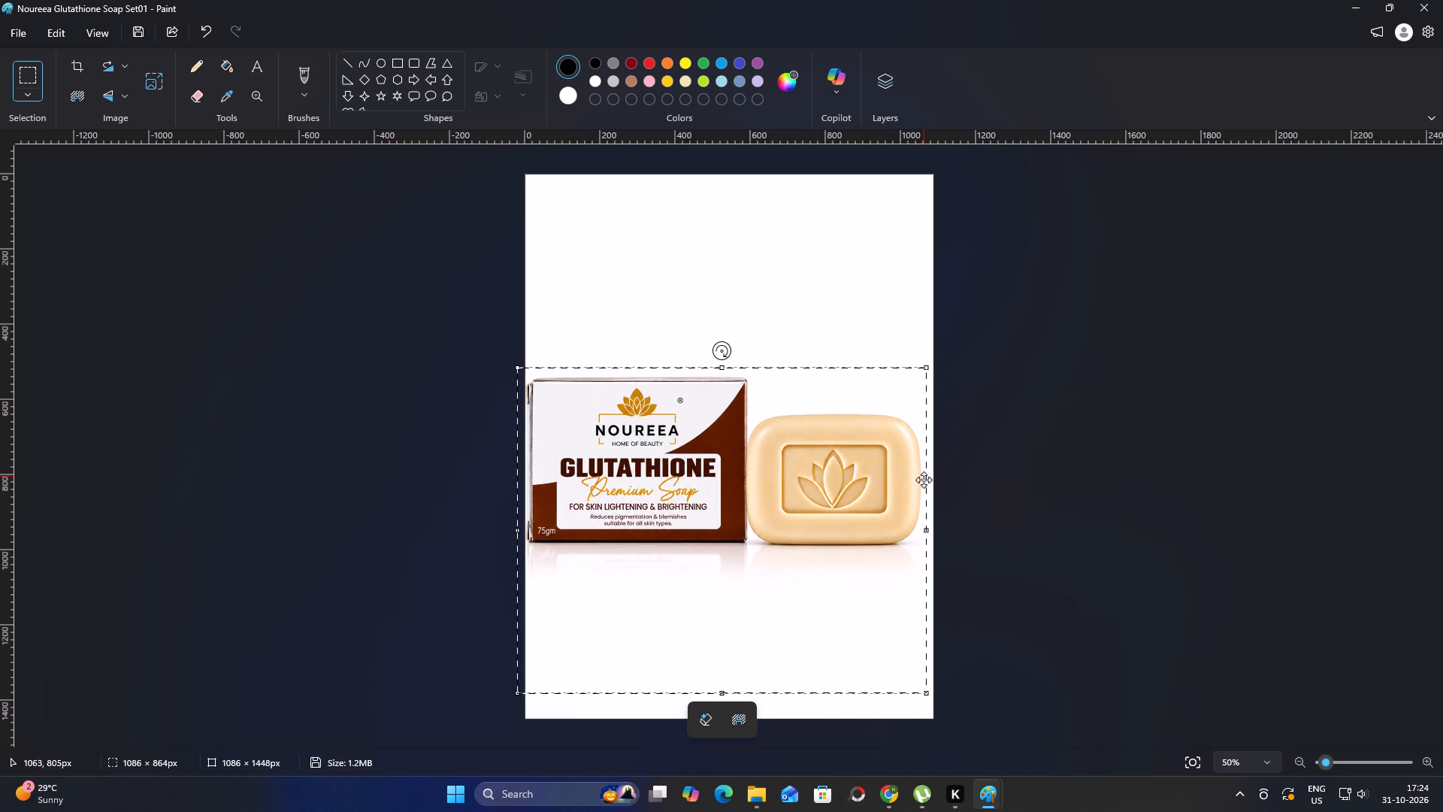
click(963, 458)
Copy a 1396 × 902 px area around the soap in the Ivory Lotus Soap Bar image and return to Noureea Glutathione Soap Set01.
key(alt+Tab)
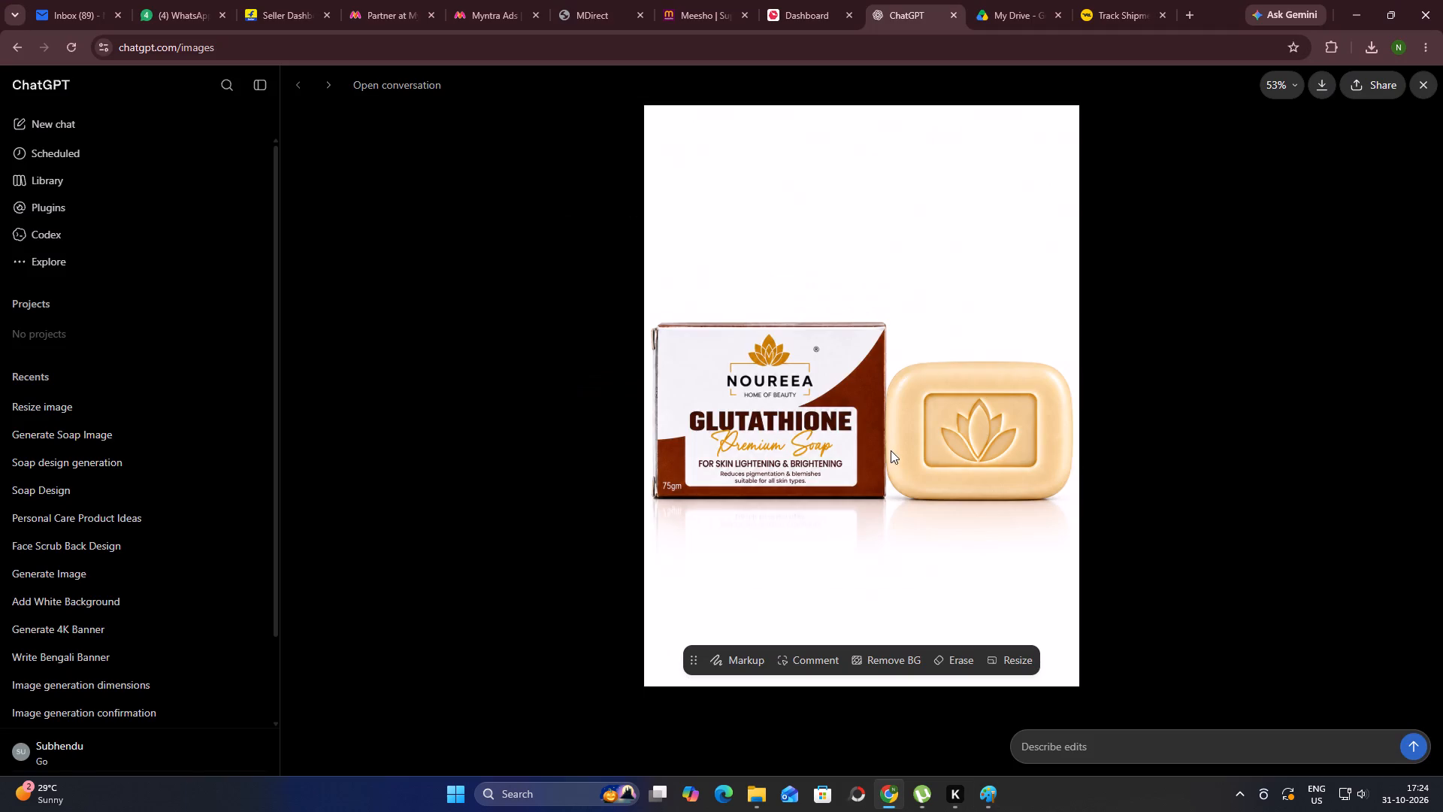
key(alt+Tab)
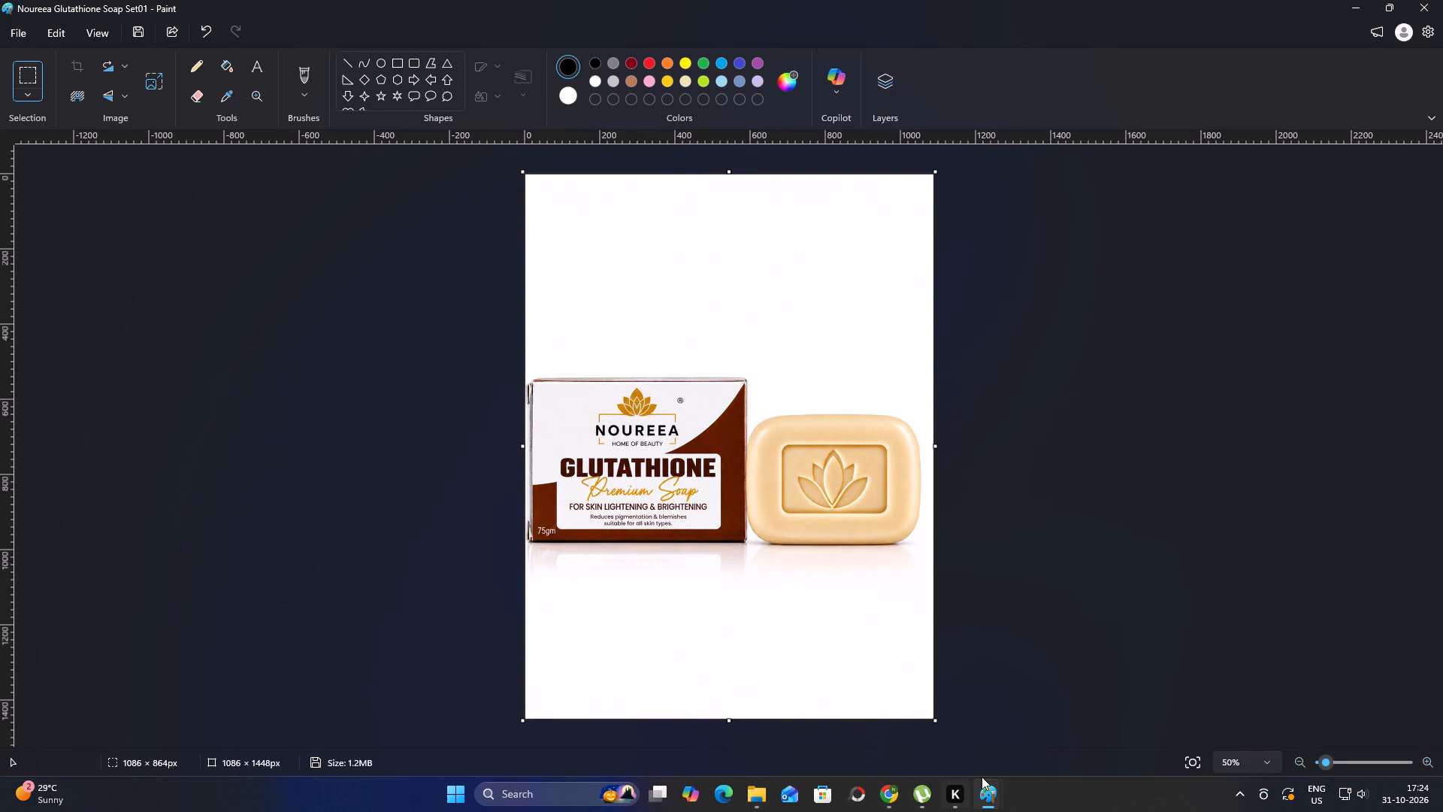
click(986, 798)
click(1061, 732)
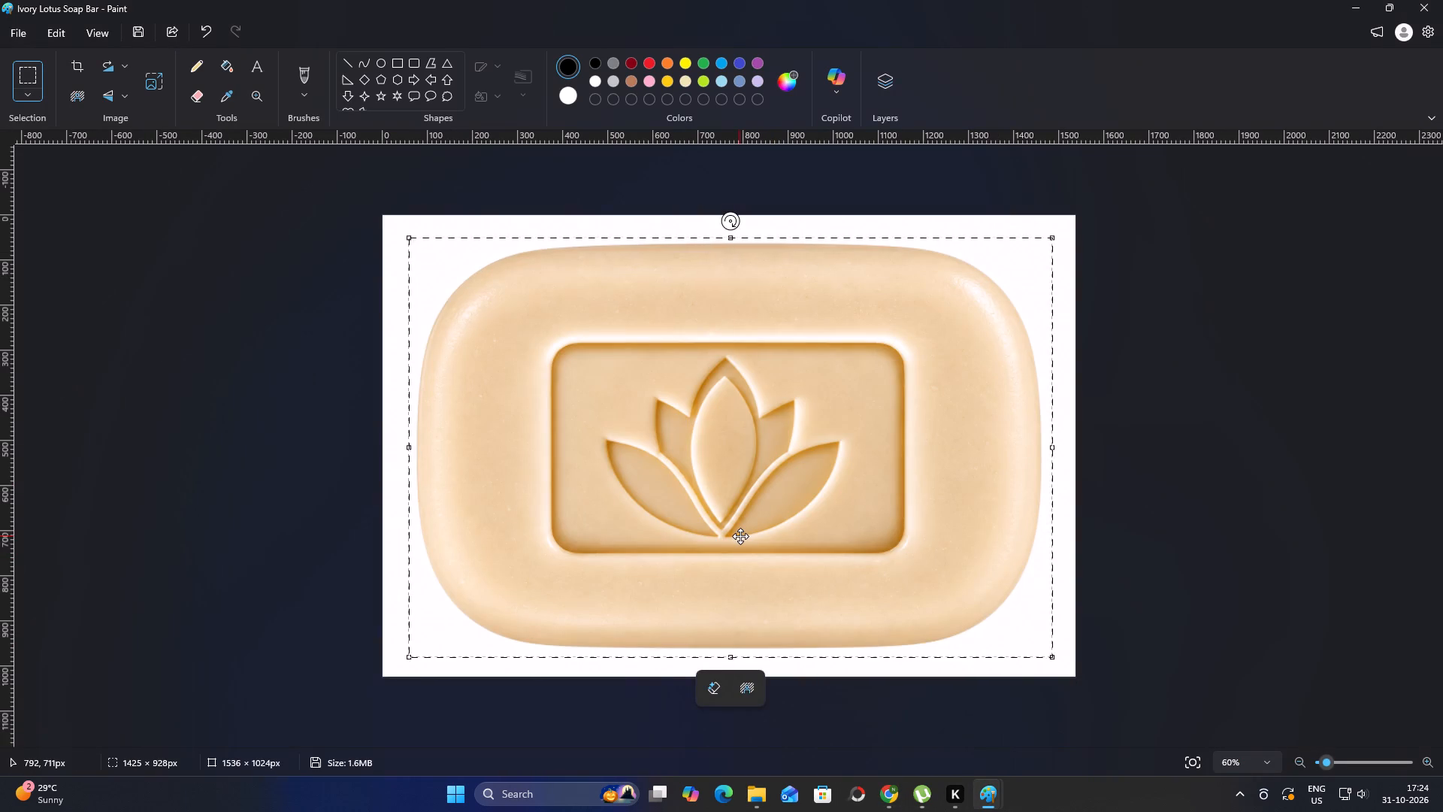
key(ctrl+c)
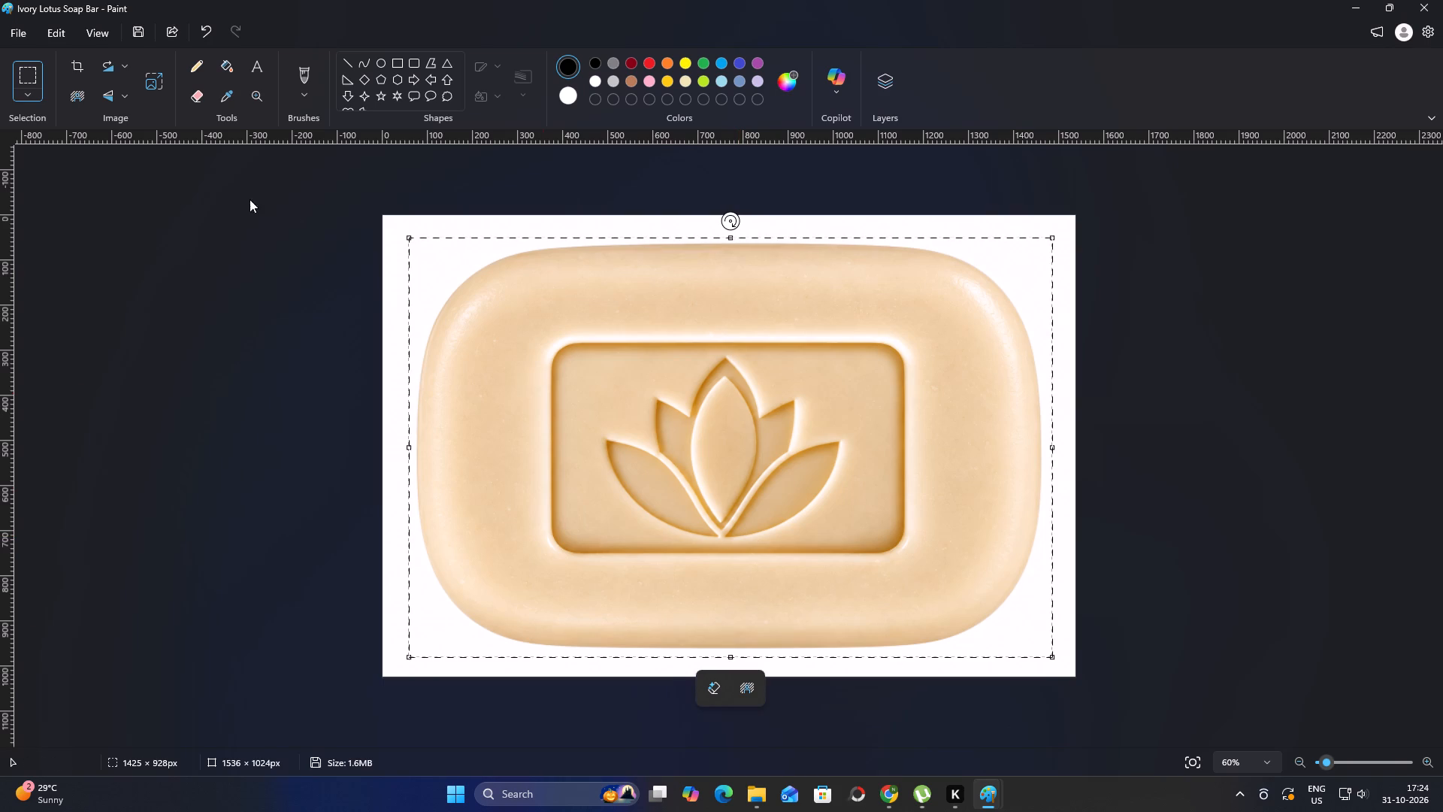
click(12, 72)
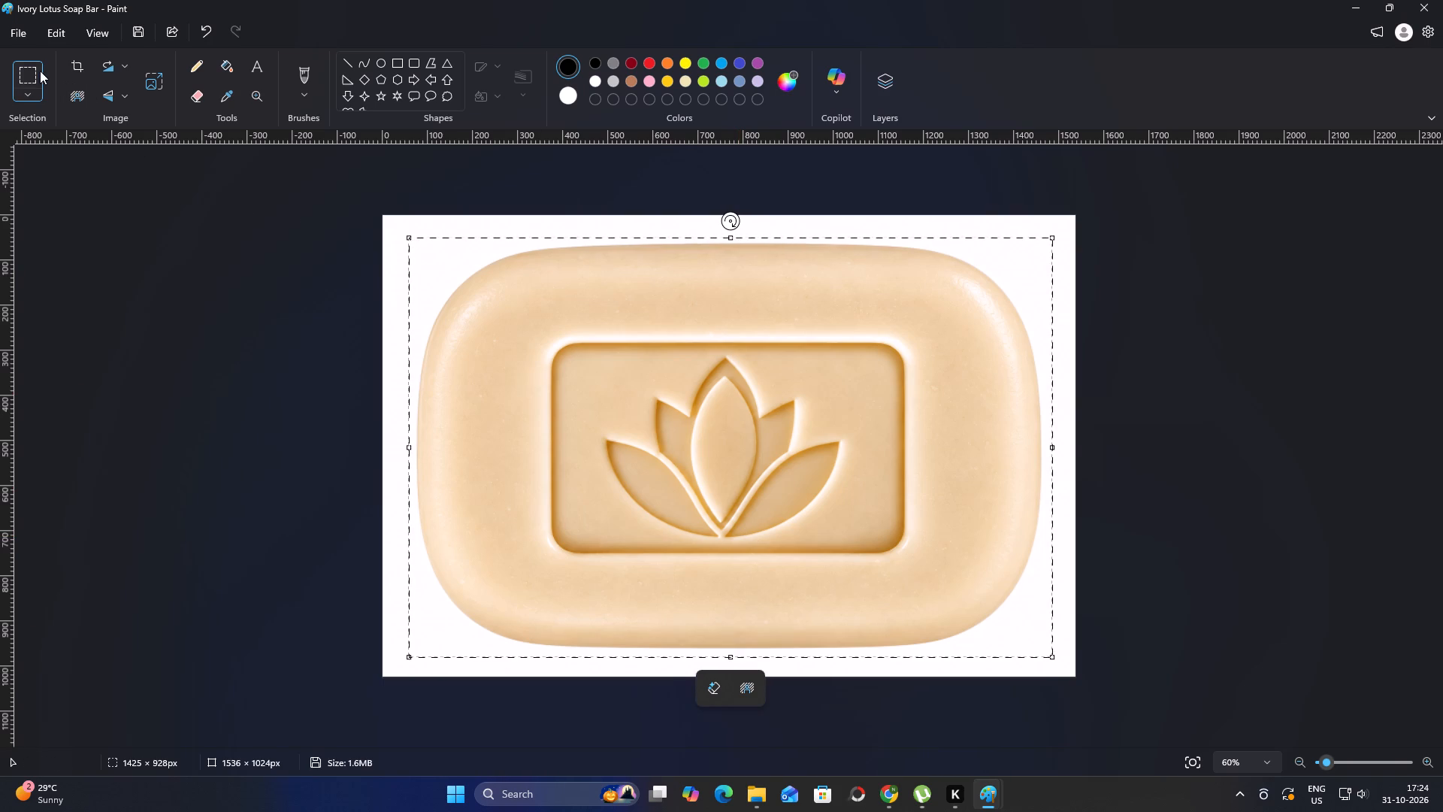
click(35, 71)
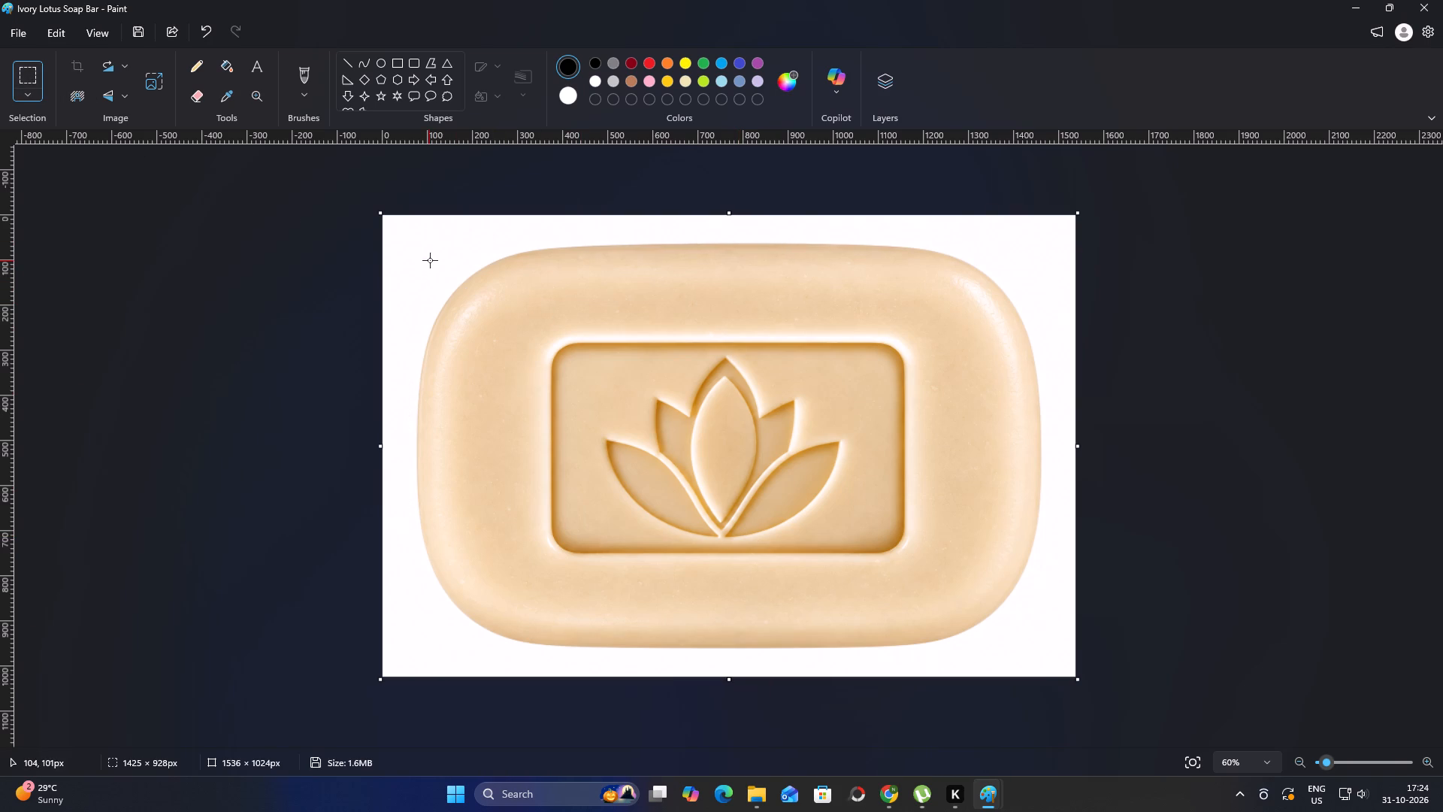
drag(433, 253, 551, 556)
click(434, 238)
drag(422, 237, 479, 507)
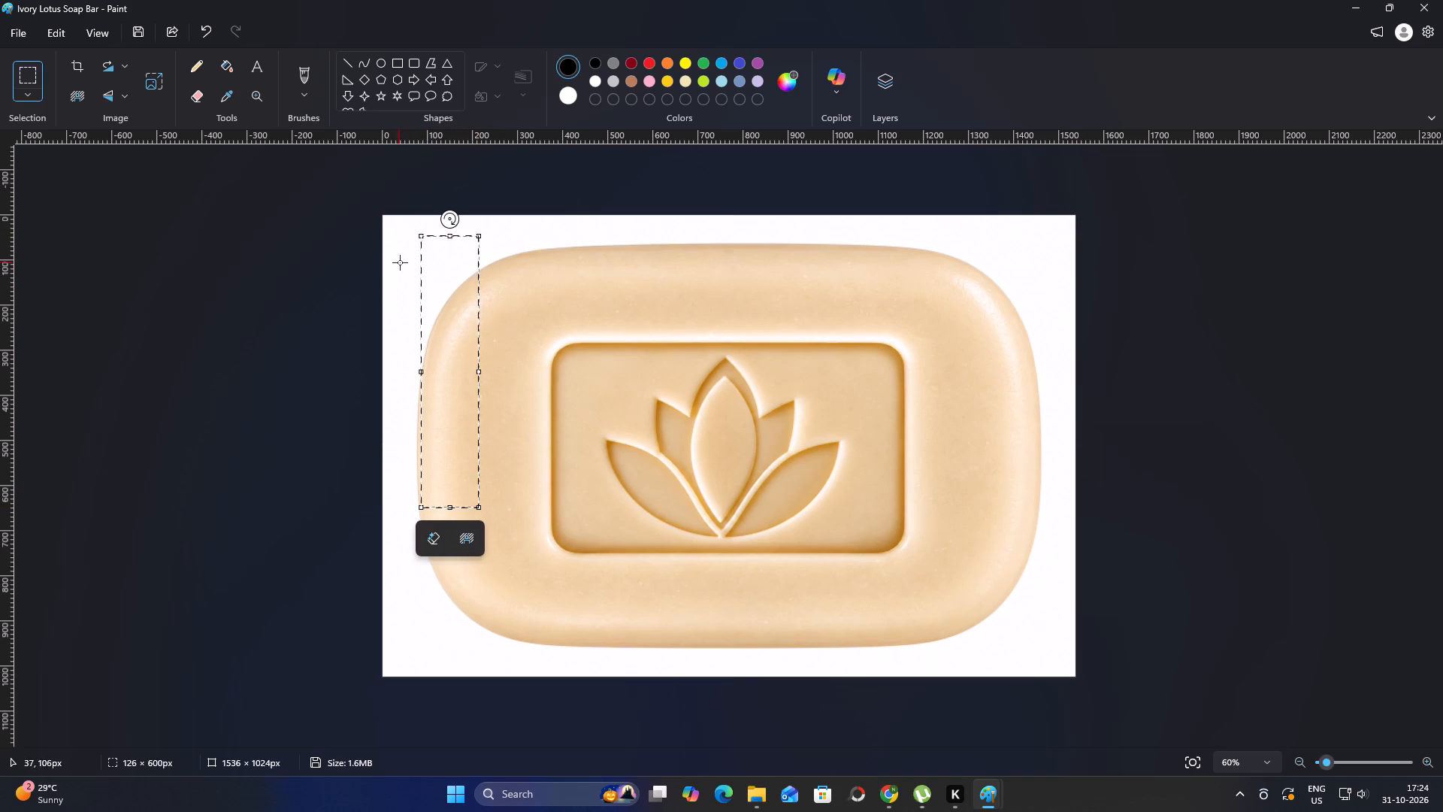
click(400, 262)
drag(415, 244, 626, 617)
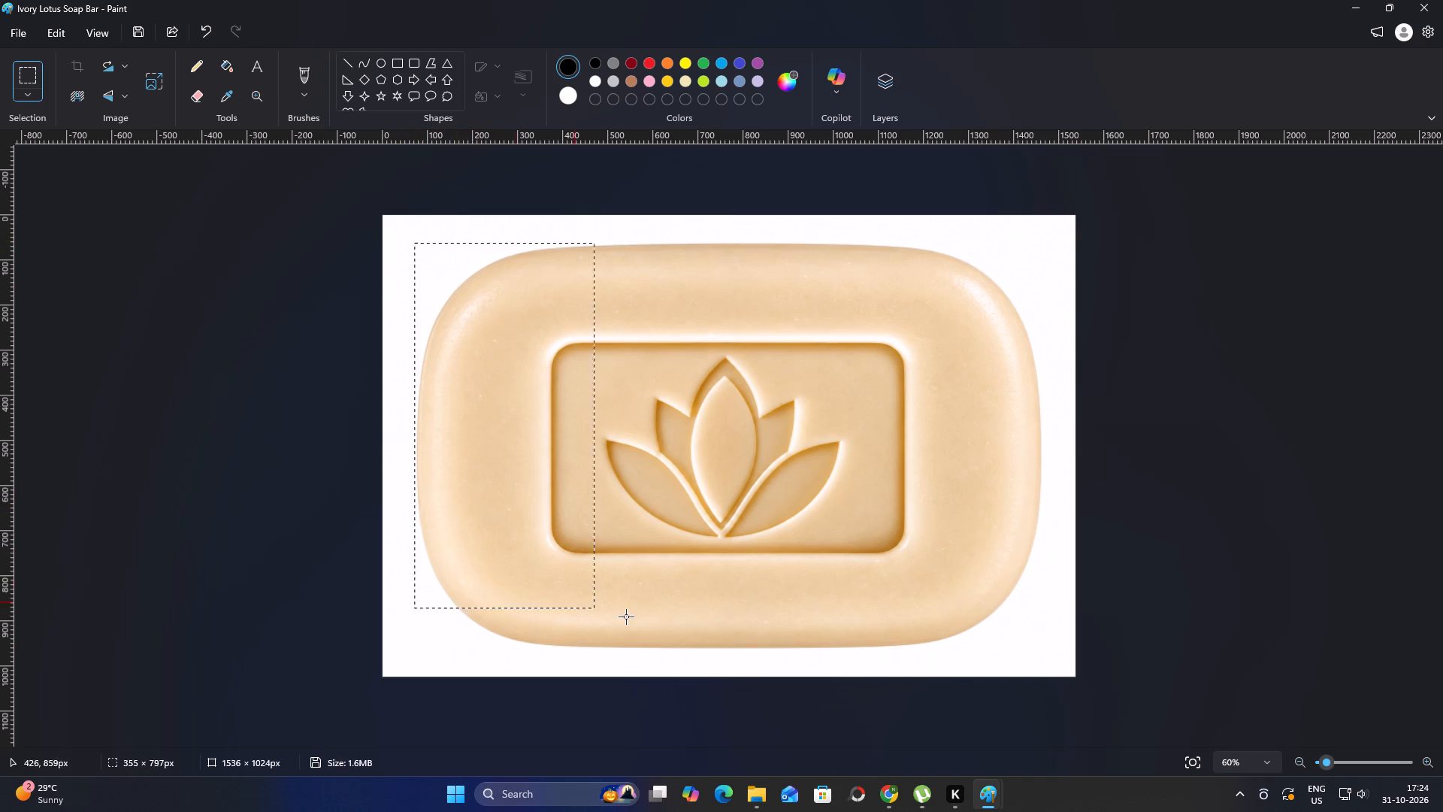
drag(626, 617, 1029, 647)
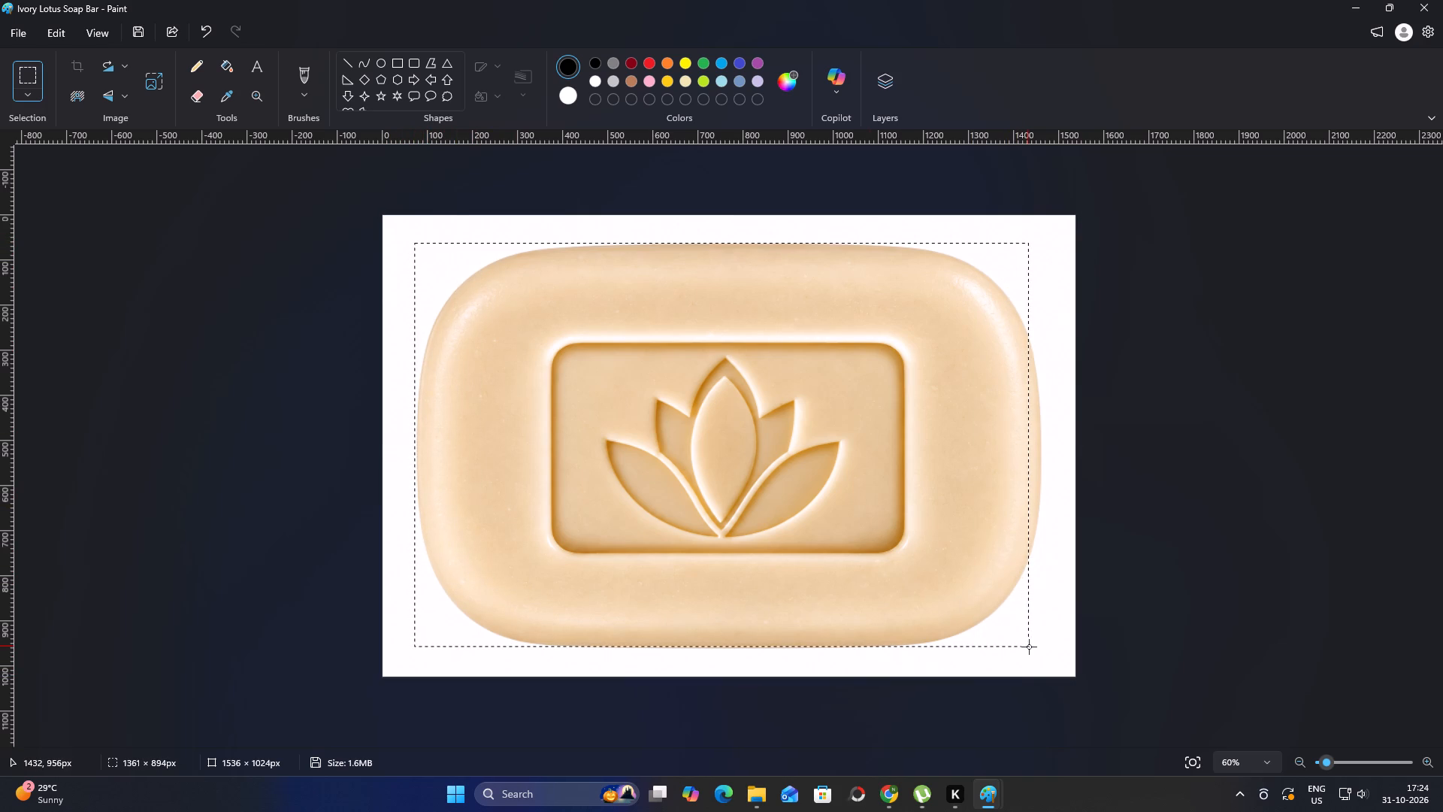
drag(1029, 647, 1045, 650)
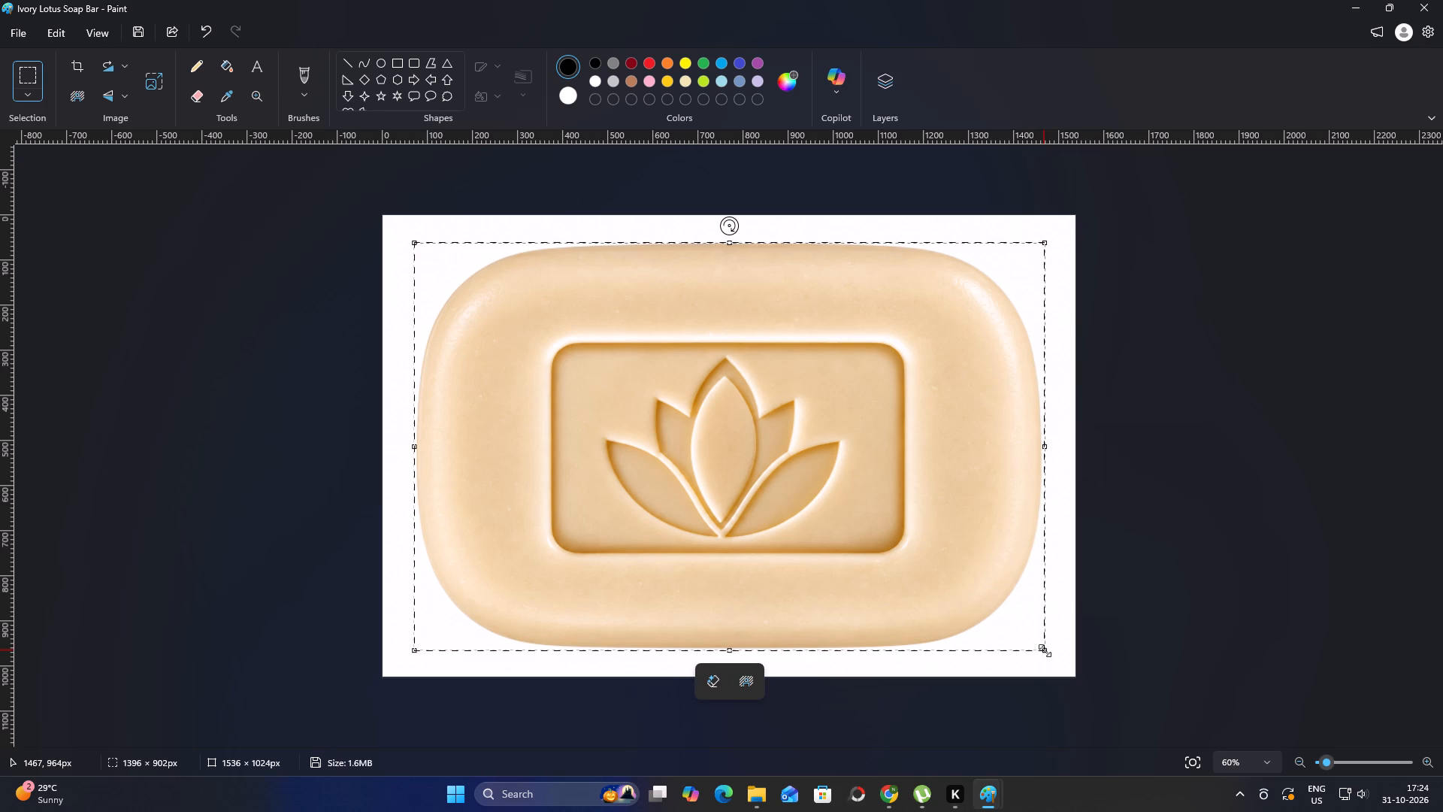
key(ctrl+c)
key(alt+Tab)
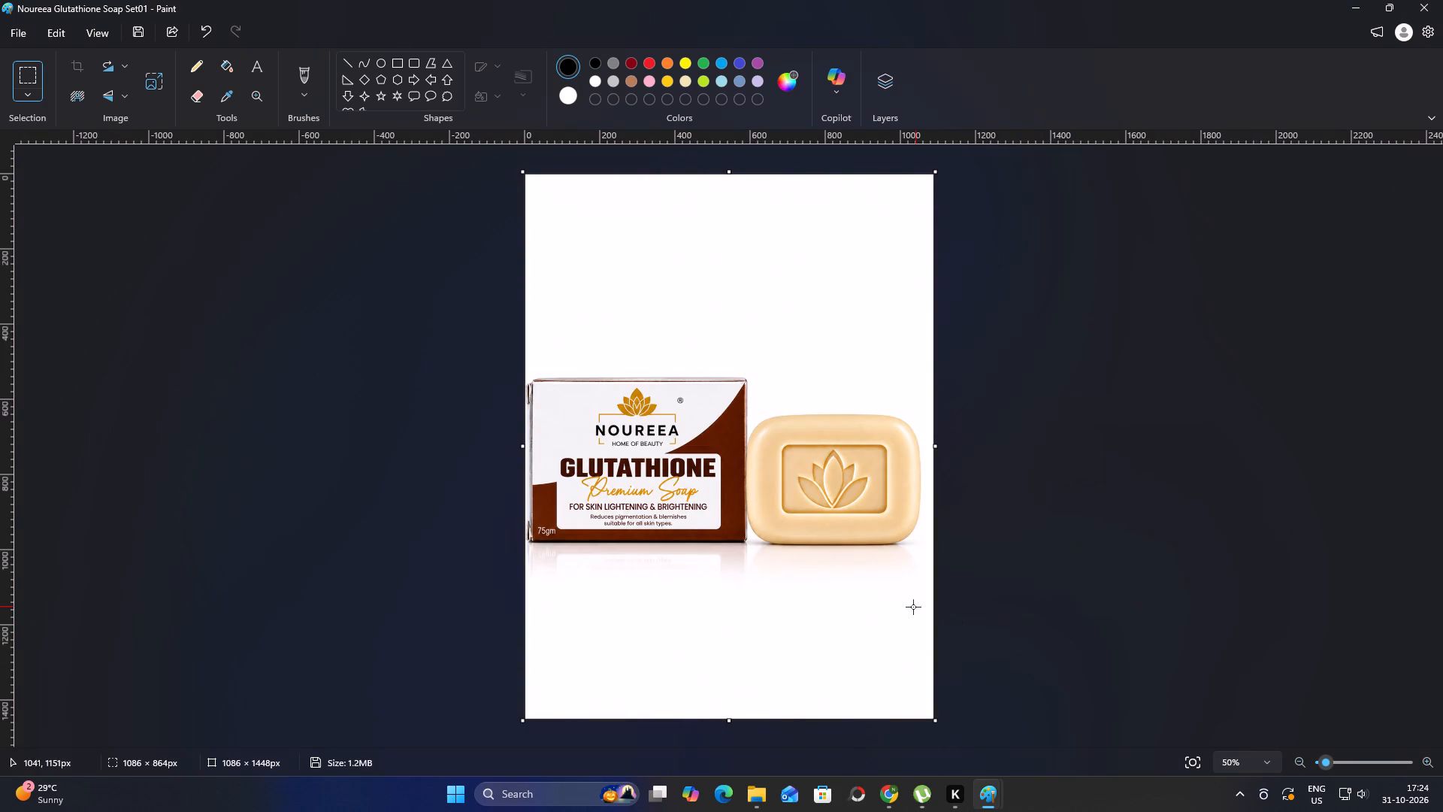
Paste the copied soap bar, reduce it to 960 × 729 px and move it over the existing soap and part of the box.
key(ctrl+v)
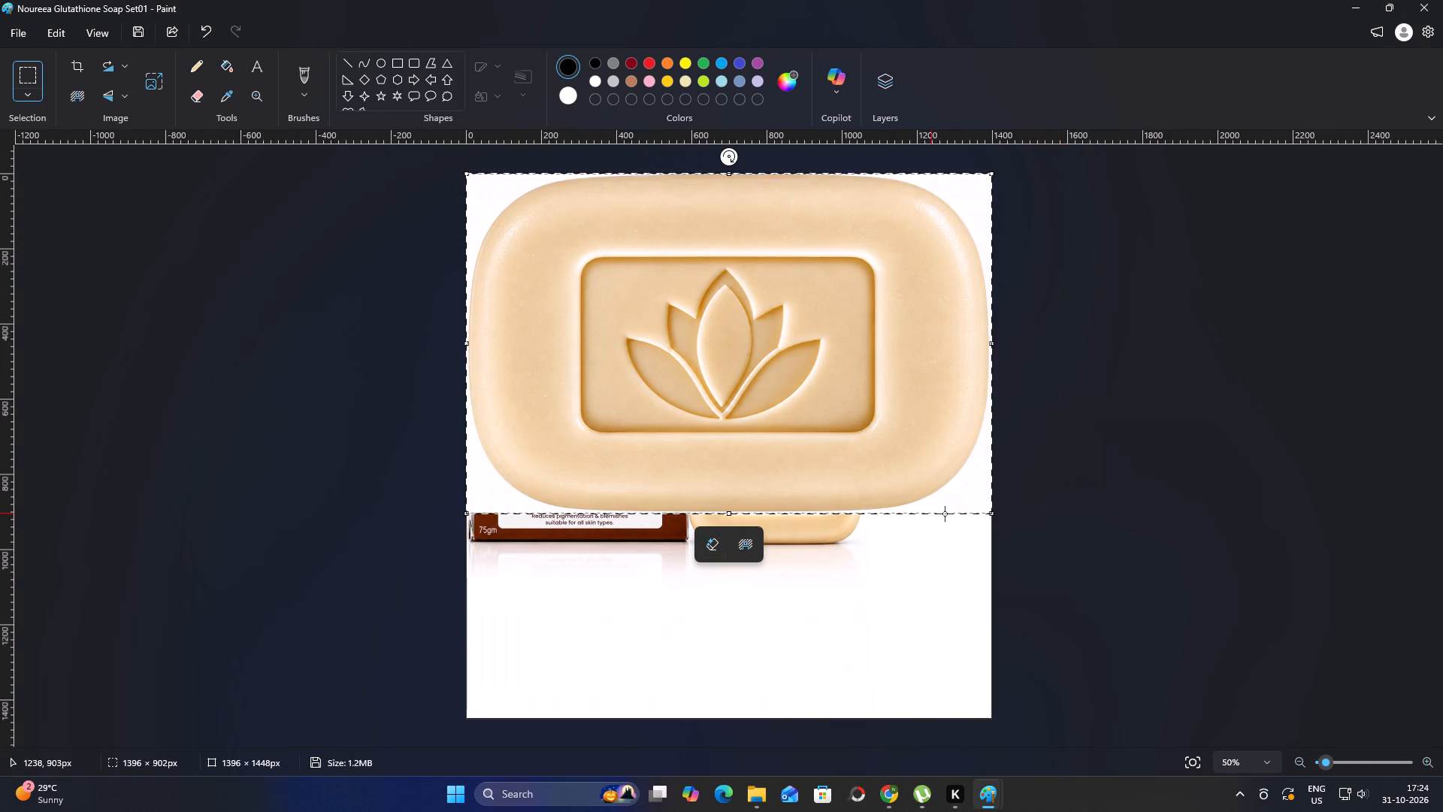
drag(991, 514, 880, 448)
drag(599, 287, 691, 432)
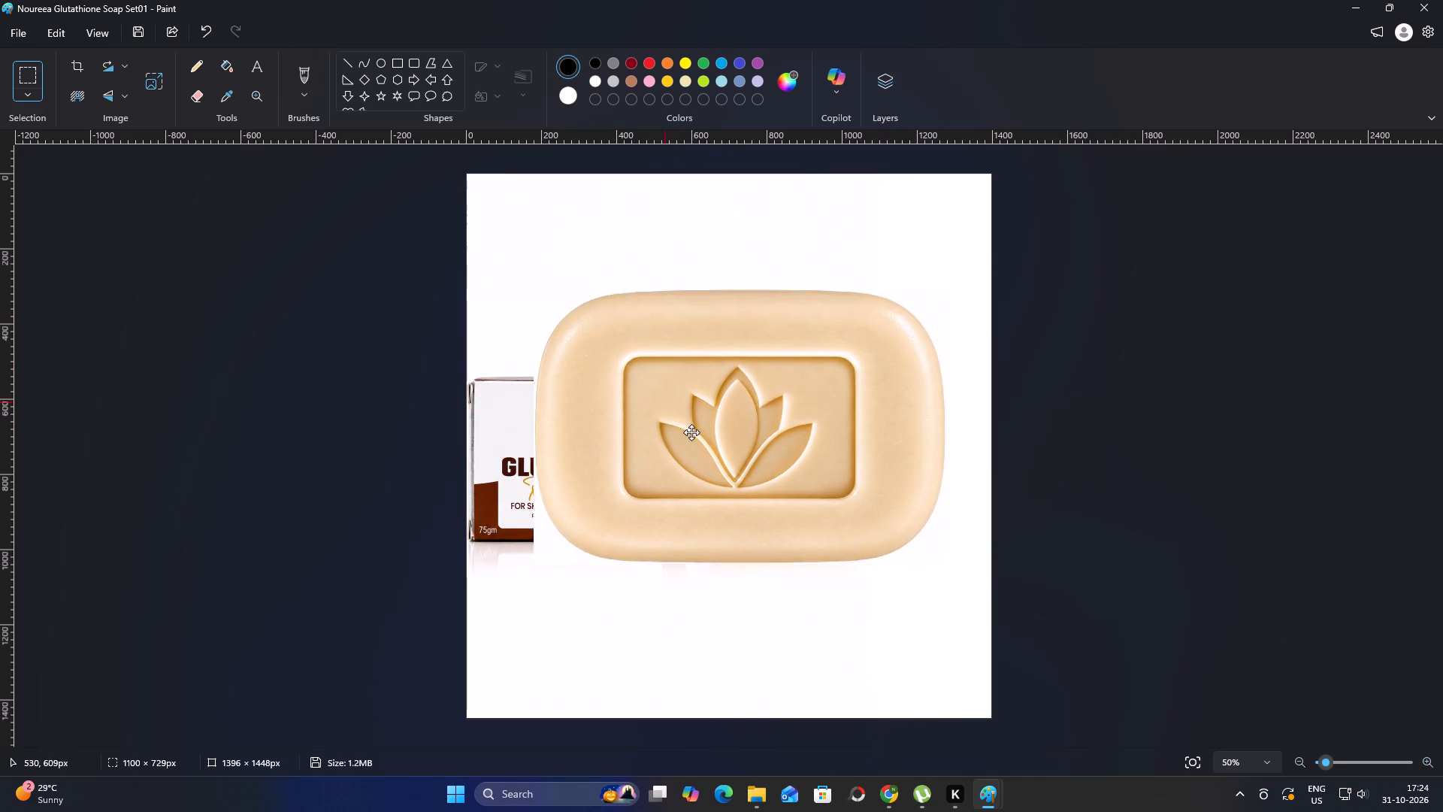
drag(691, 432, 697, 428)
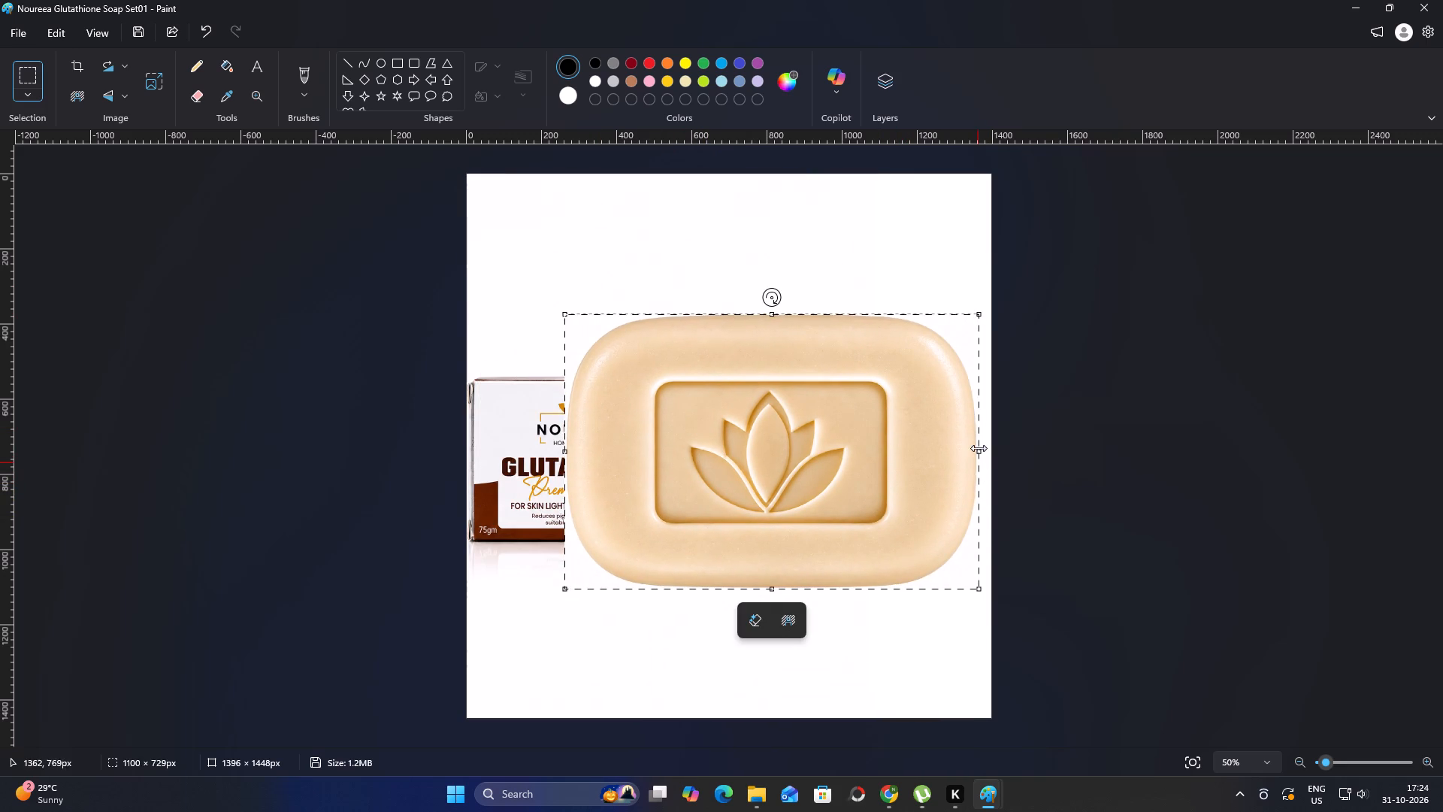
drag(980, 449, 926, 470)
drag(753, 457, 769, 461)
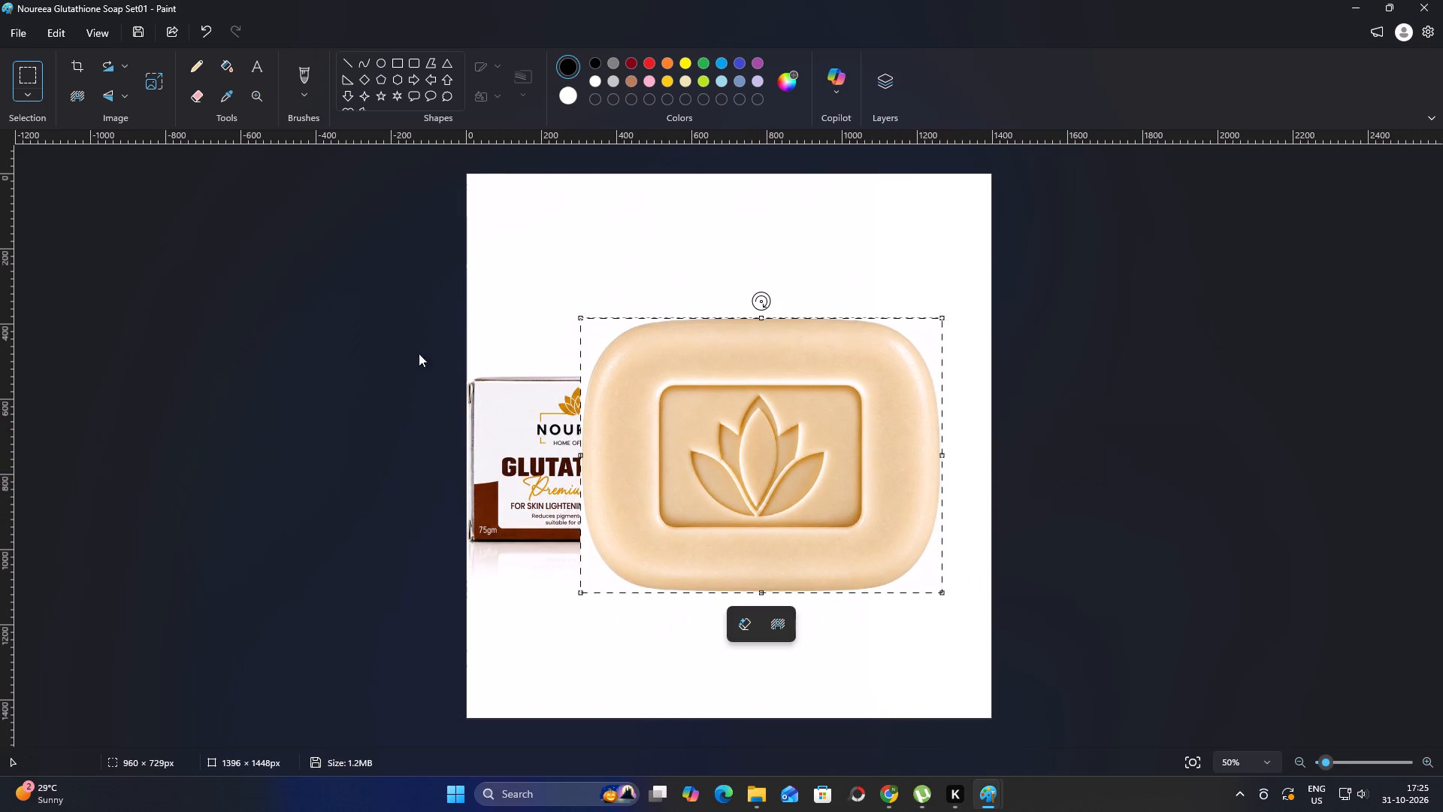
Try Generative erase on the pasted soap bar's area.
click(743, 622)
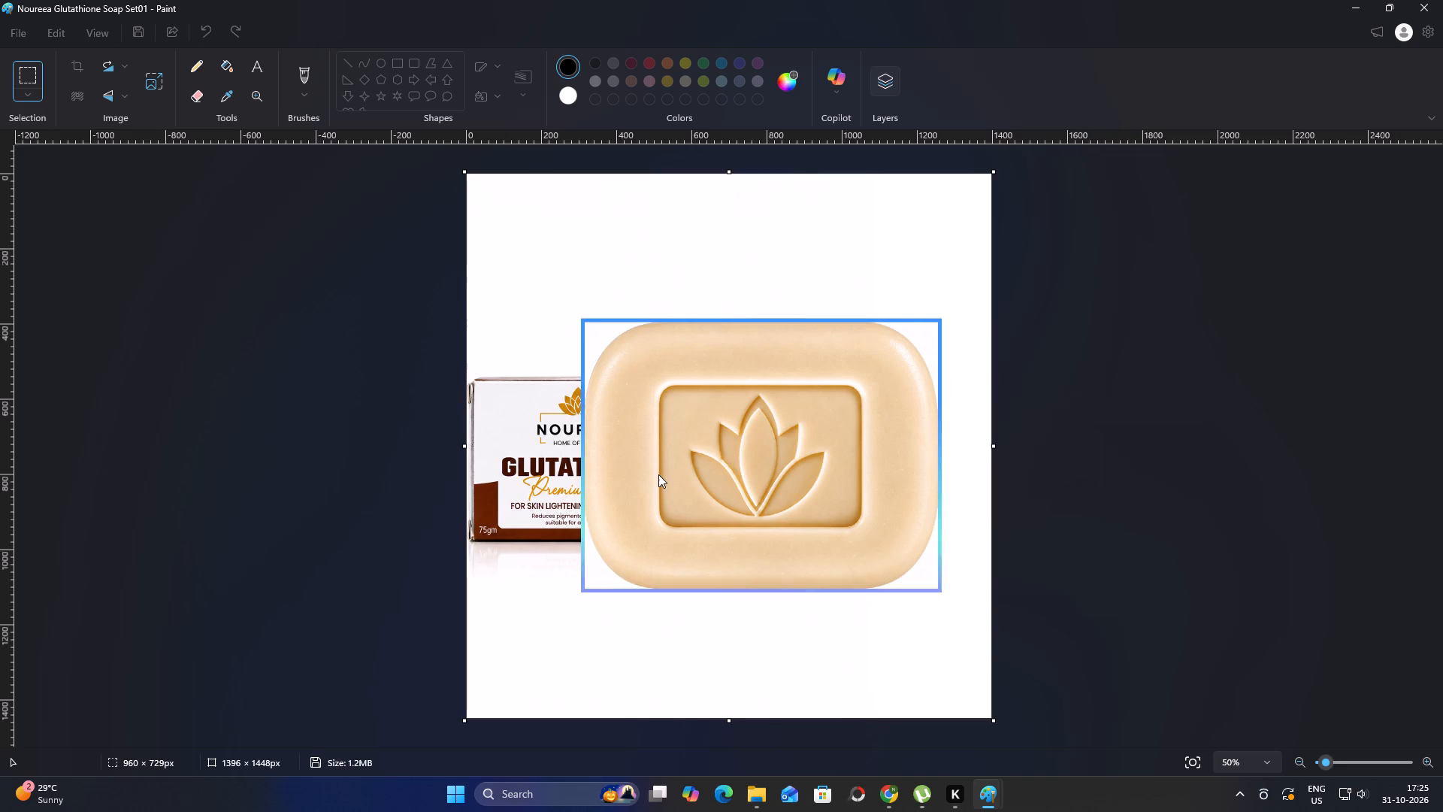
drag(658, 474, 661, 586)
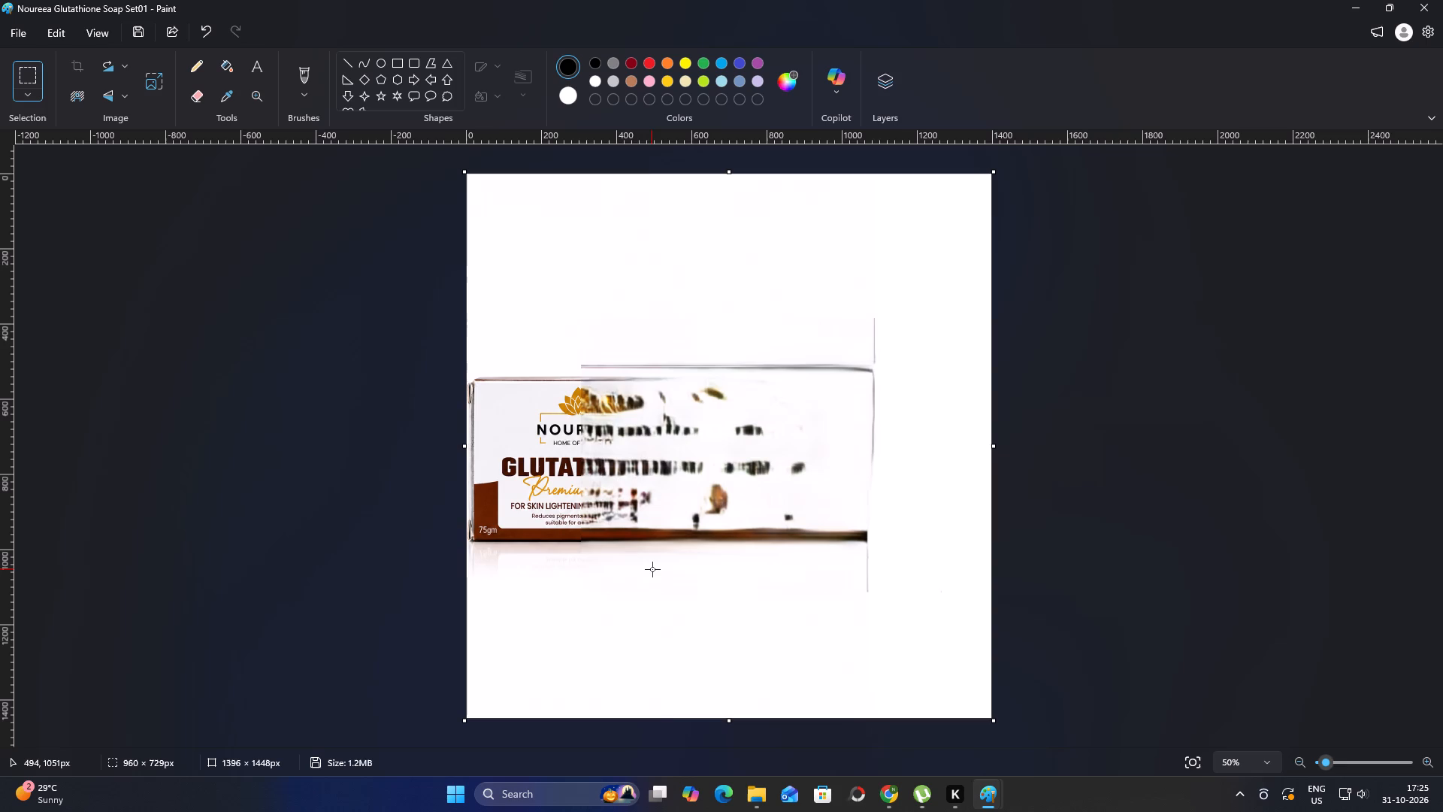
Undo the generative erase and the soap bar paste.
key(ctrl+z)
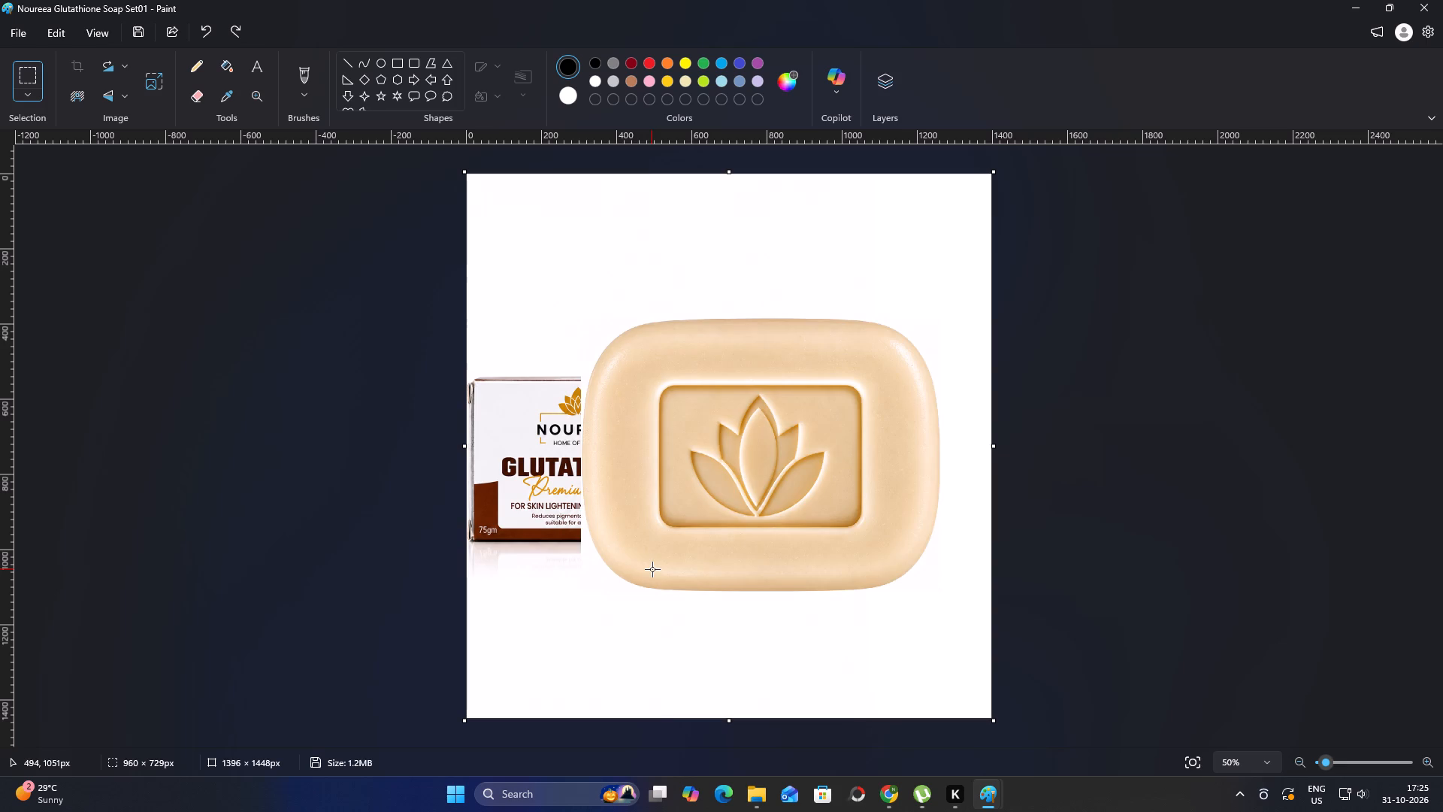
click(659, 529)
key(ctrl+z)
Paste the copied soap bar again, reduce it to 872 × 596 px and move it beside the box over the existing soap.
key(ctrl+v)
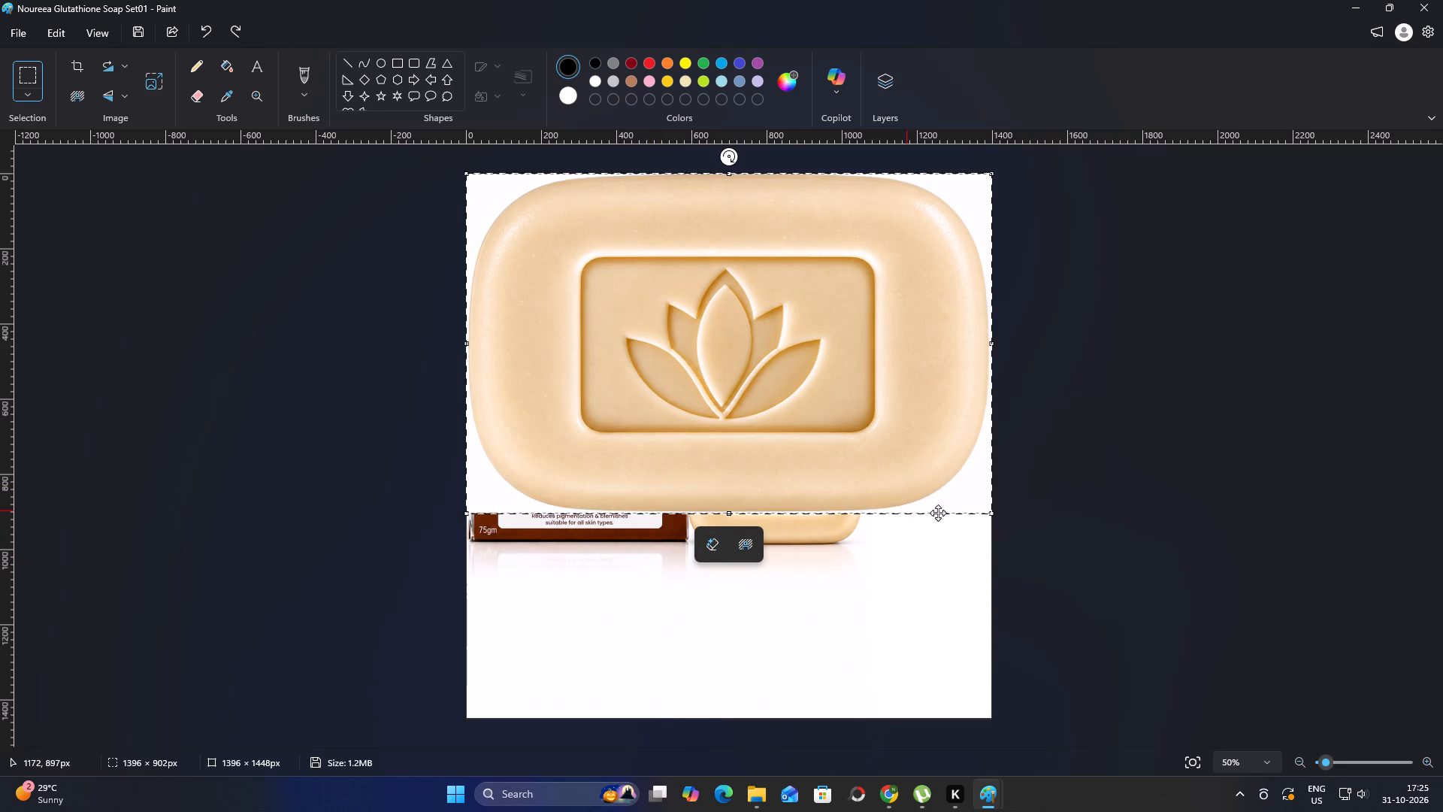
drag(994, 513, 886, 483)
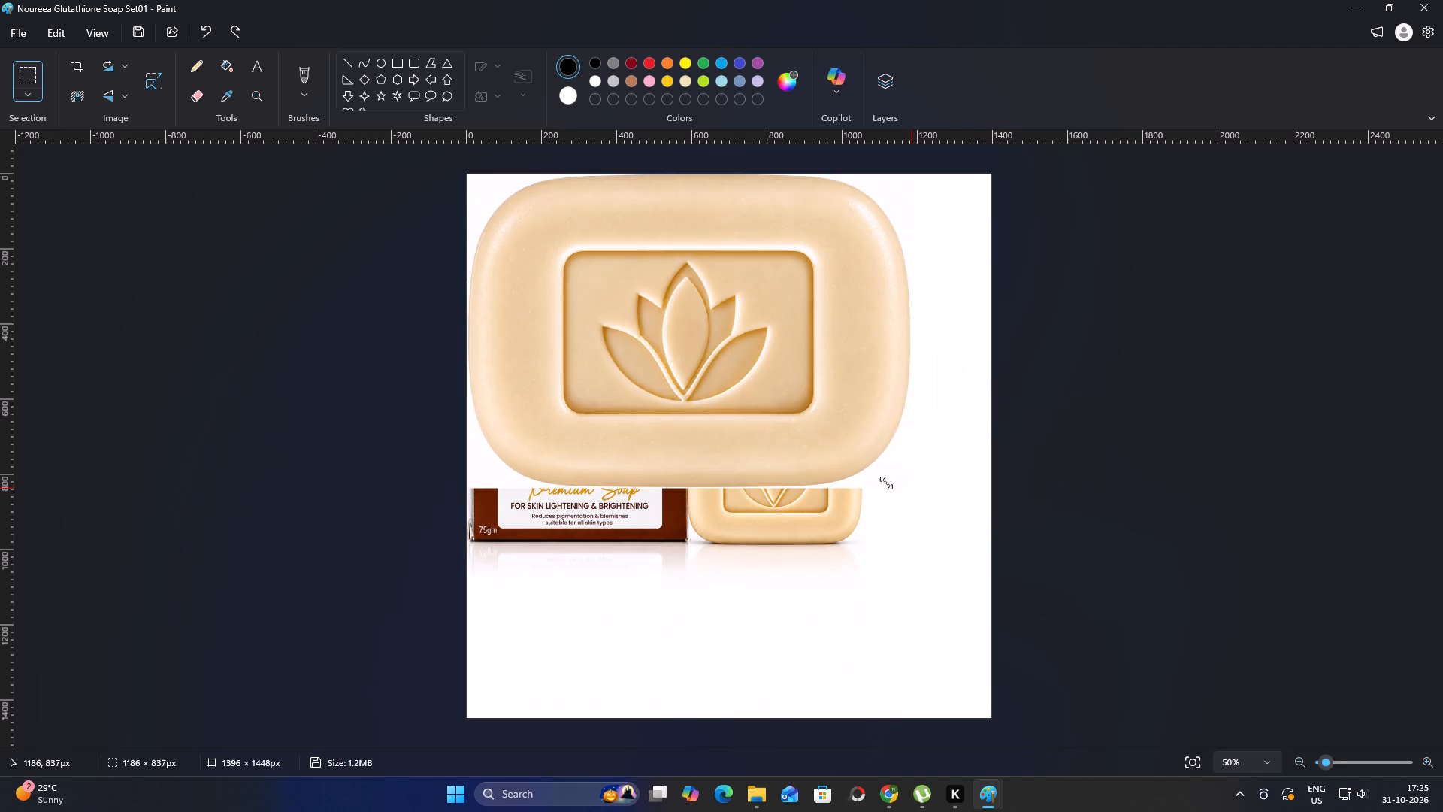
drag(886, 483, 830, 455)
drag(580, 364, 693, 475)
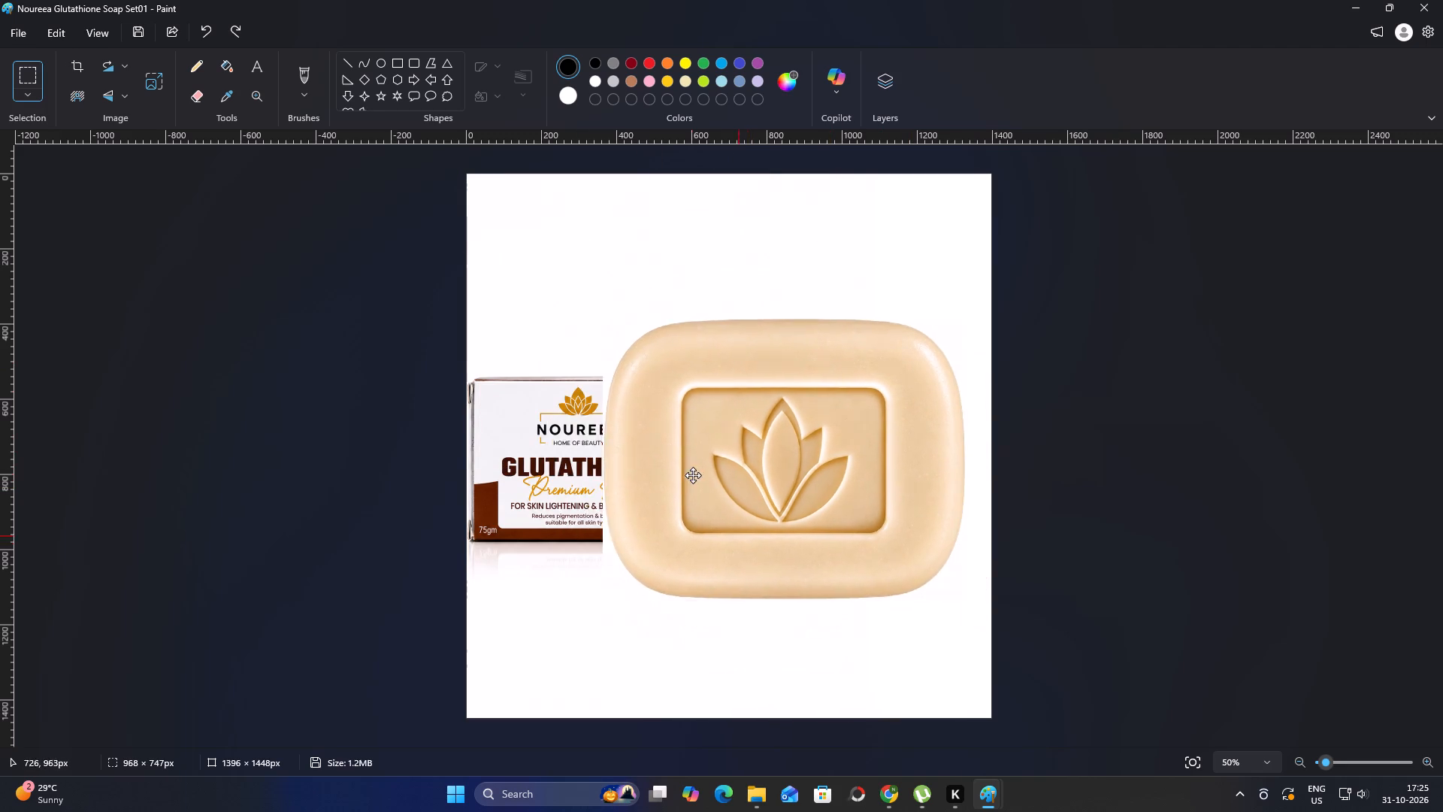
drag(693, 475, 681, 455)
drag(927, 405, 895, 435)
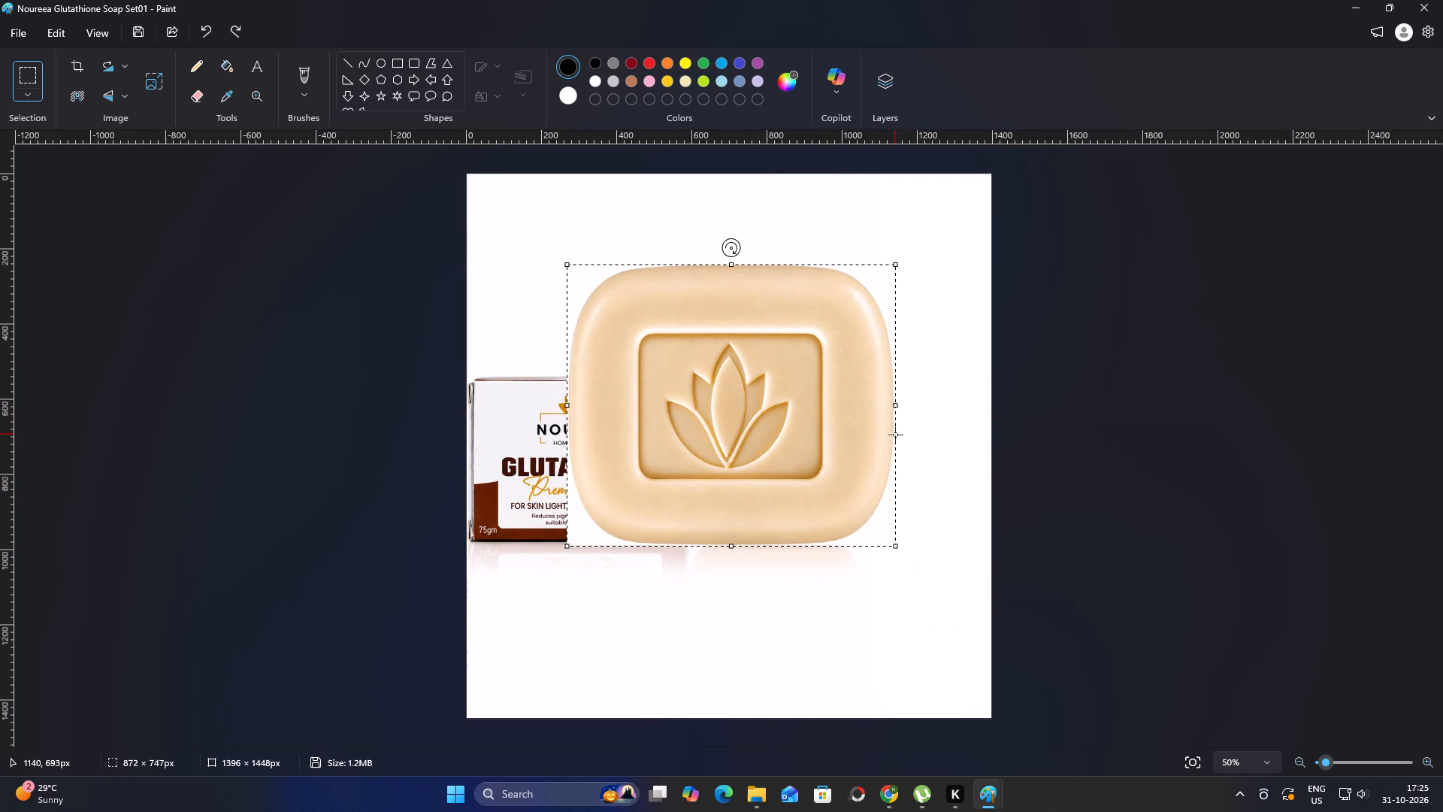
drag(734, 260, 741, 322)
drag(713, 420, 823, 495)
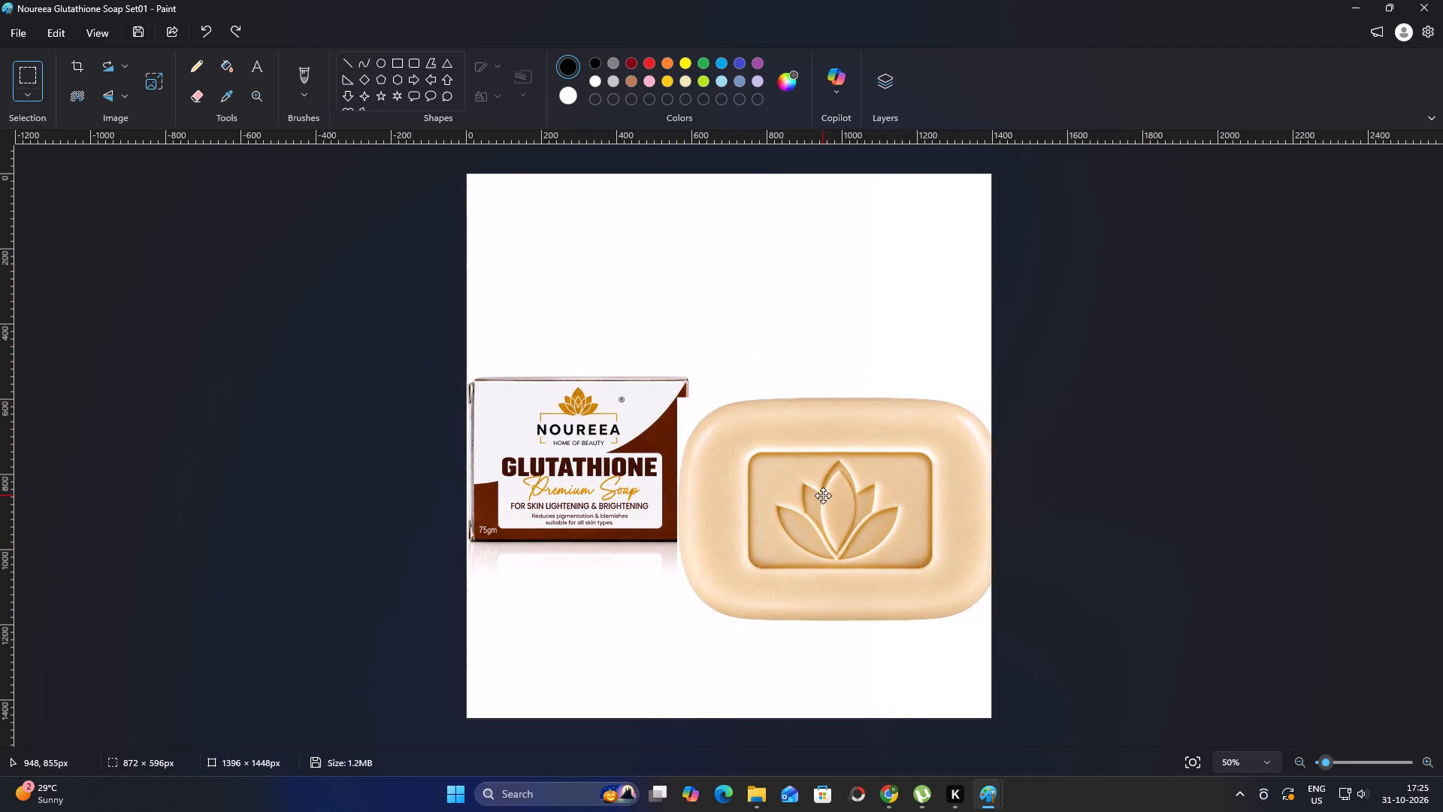
drag(823, 495, 805, 473)
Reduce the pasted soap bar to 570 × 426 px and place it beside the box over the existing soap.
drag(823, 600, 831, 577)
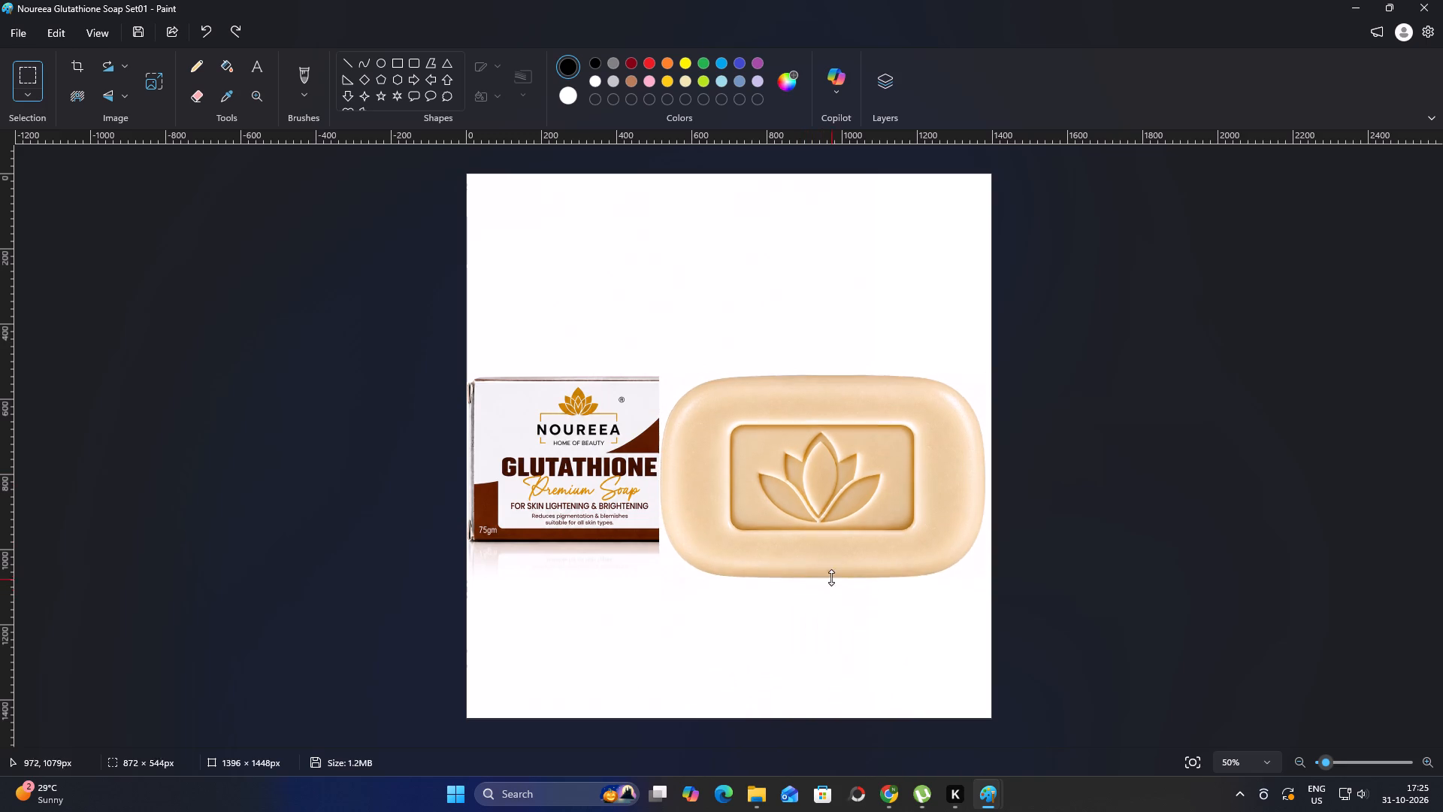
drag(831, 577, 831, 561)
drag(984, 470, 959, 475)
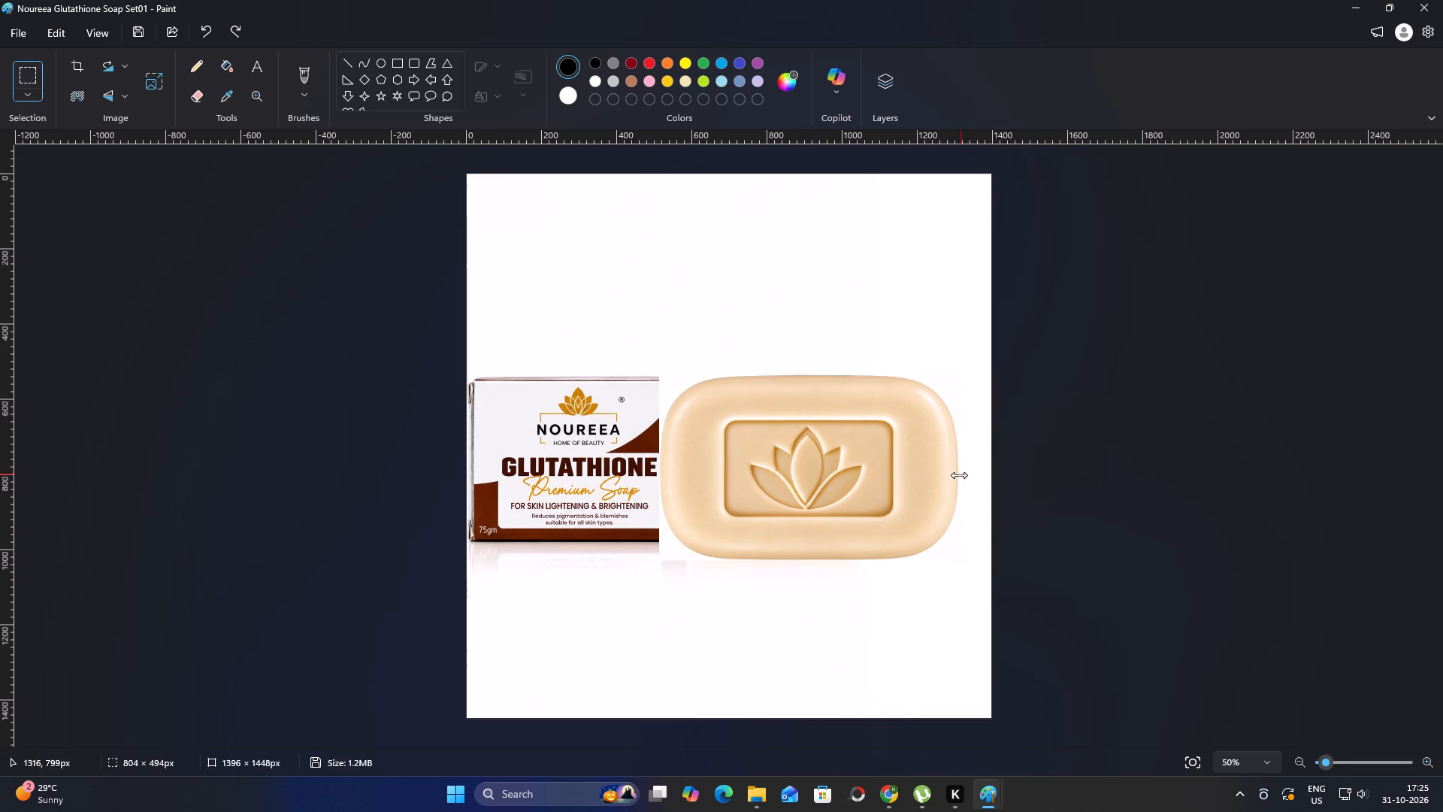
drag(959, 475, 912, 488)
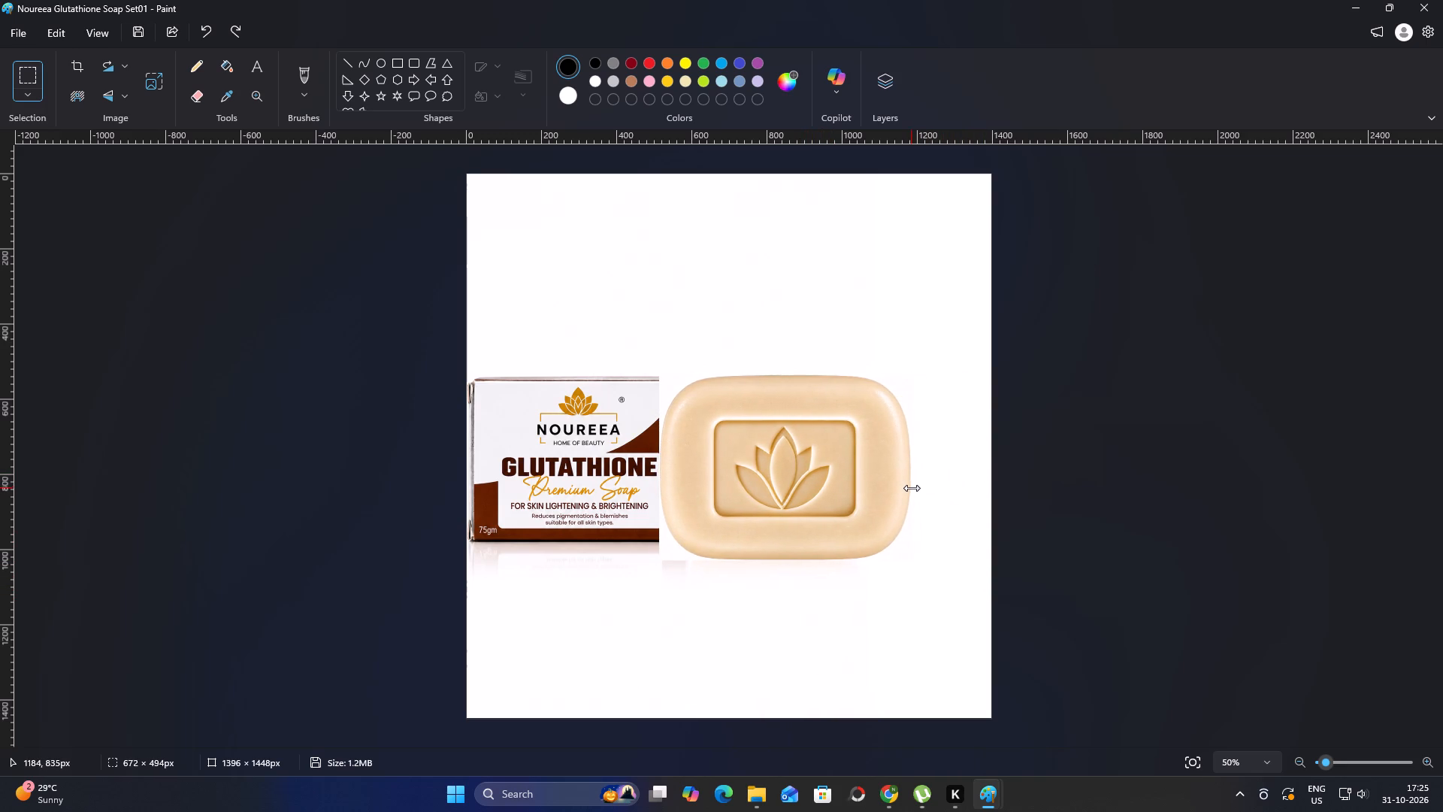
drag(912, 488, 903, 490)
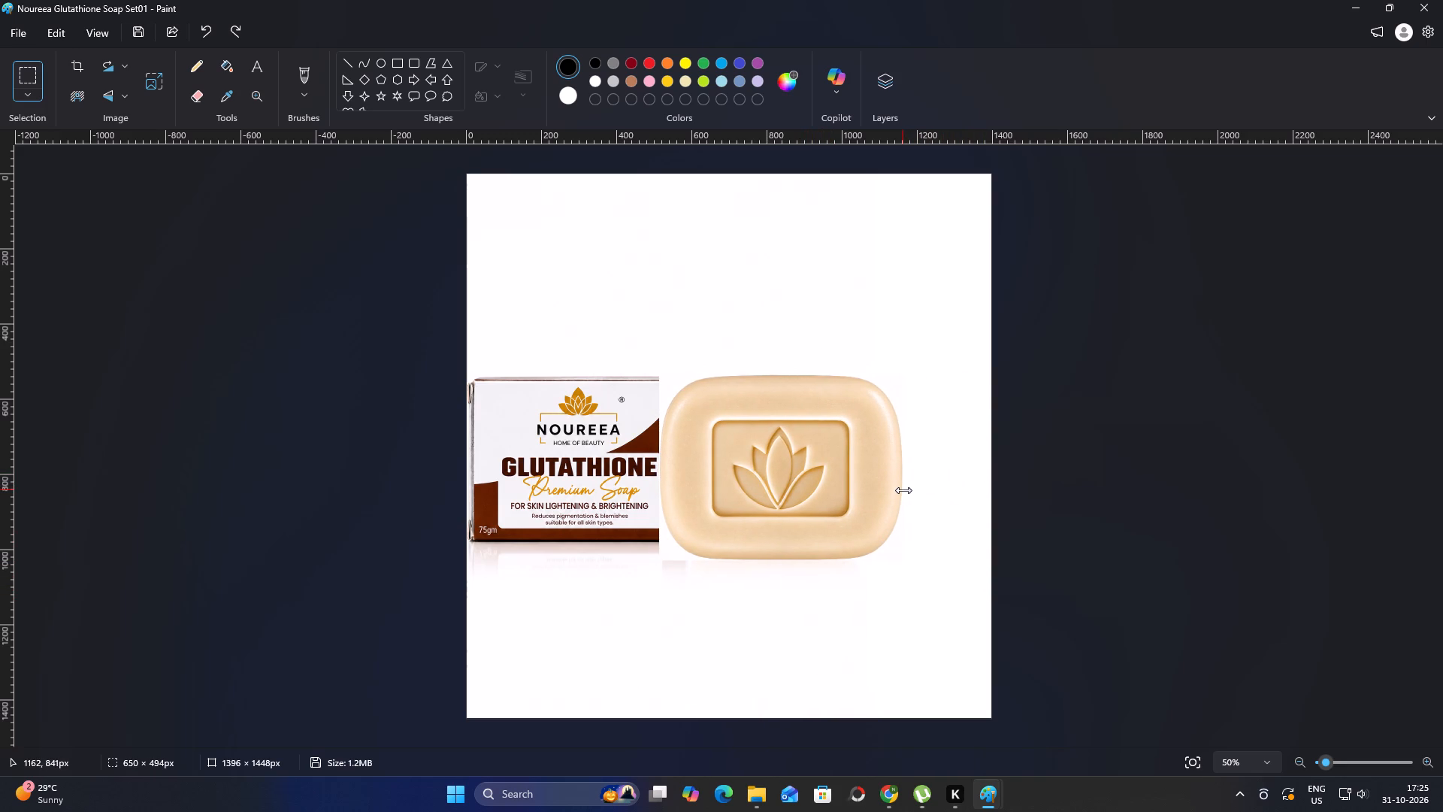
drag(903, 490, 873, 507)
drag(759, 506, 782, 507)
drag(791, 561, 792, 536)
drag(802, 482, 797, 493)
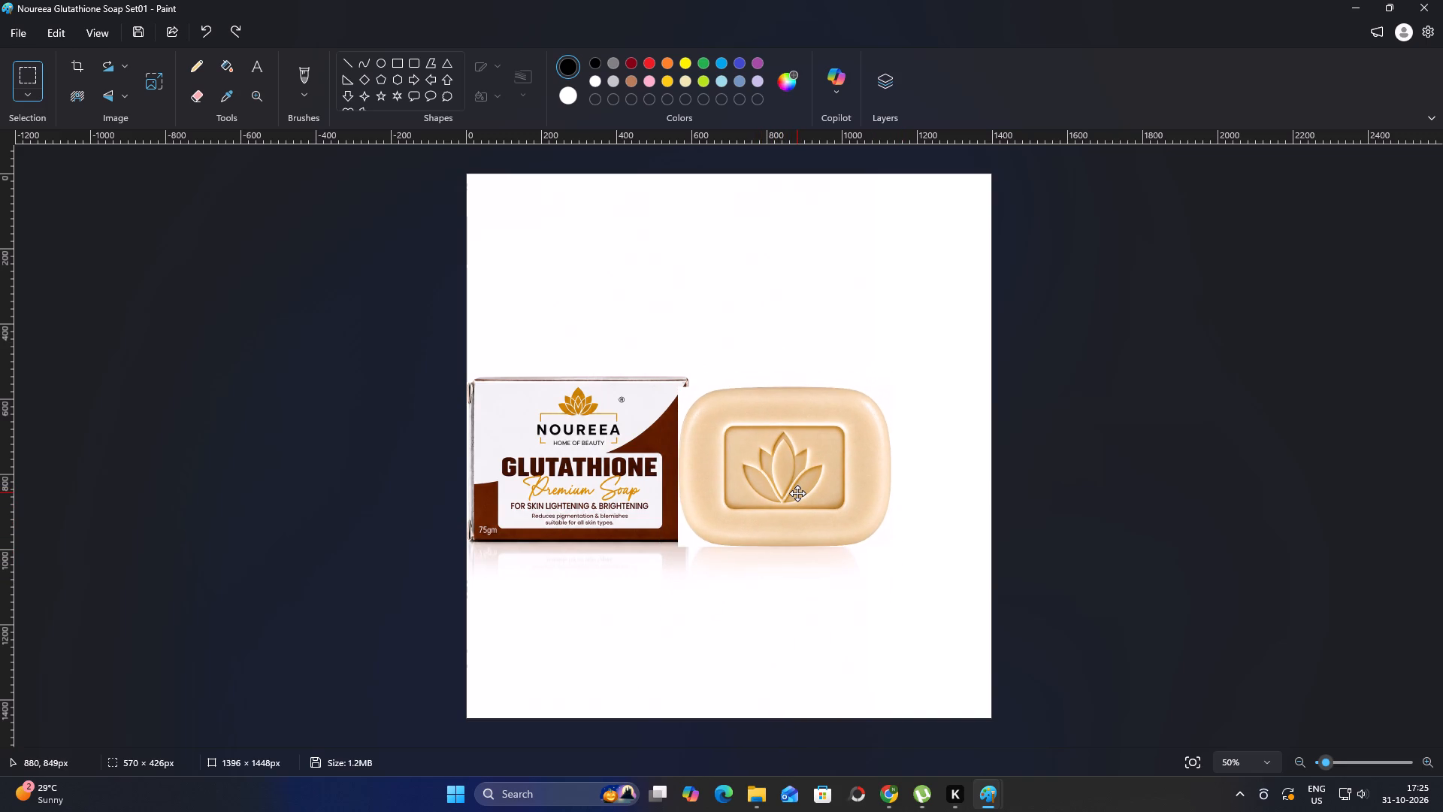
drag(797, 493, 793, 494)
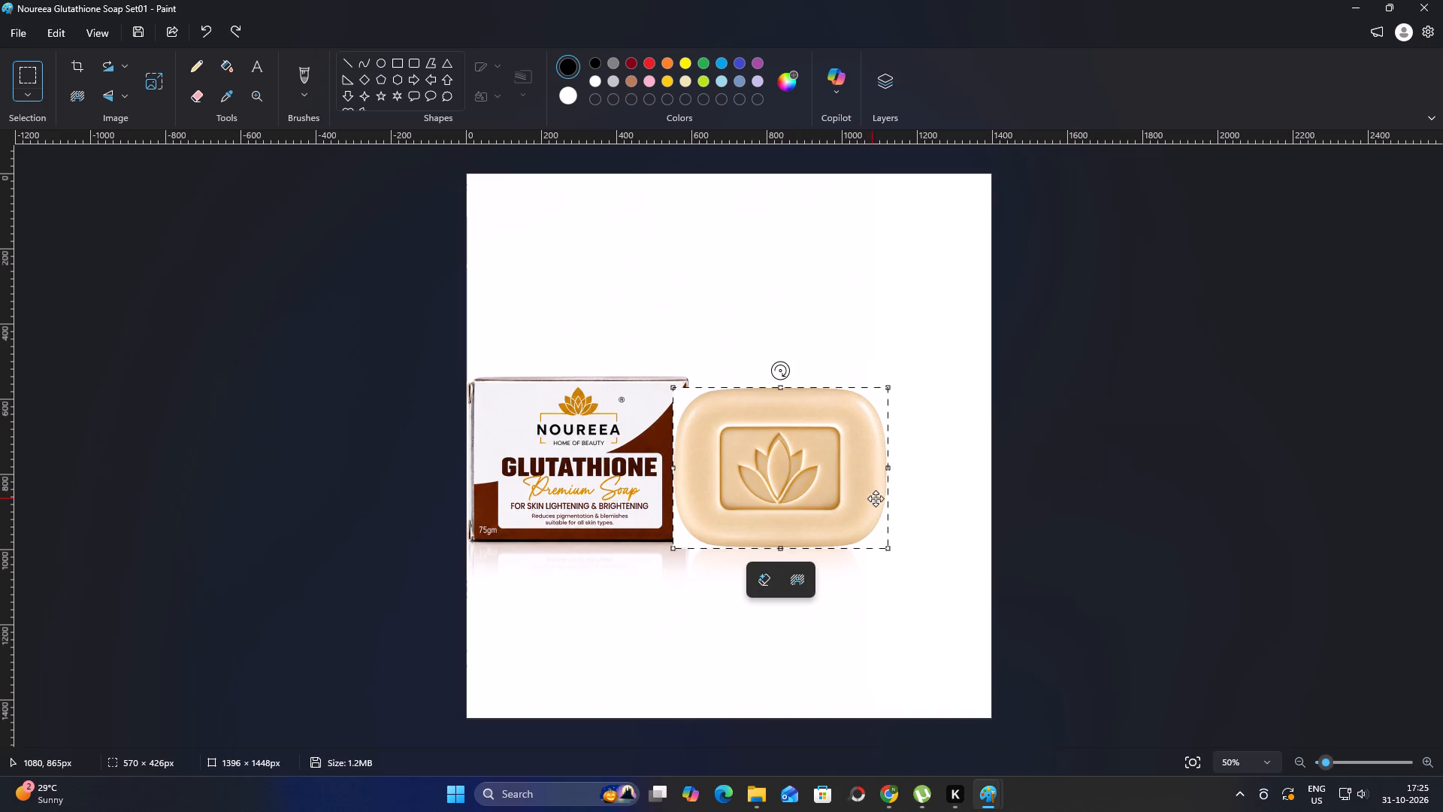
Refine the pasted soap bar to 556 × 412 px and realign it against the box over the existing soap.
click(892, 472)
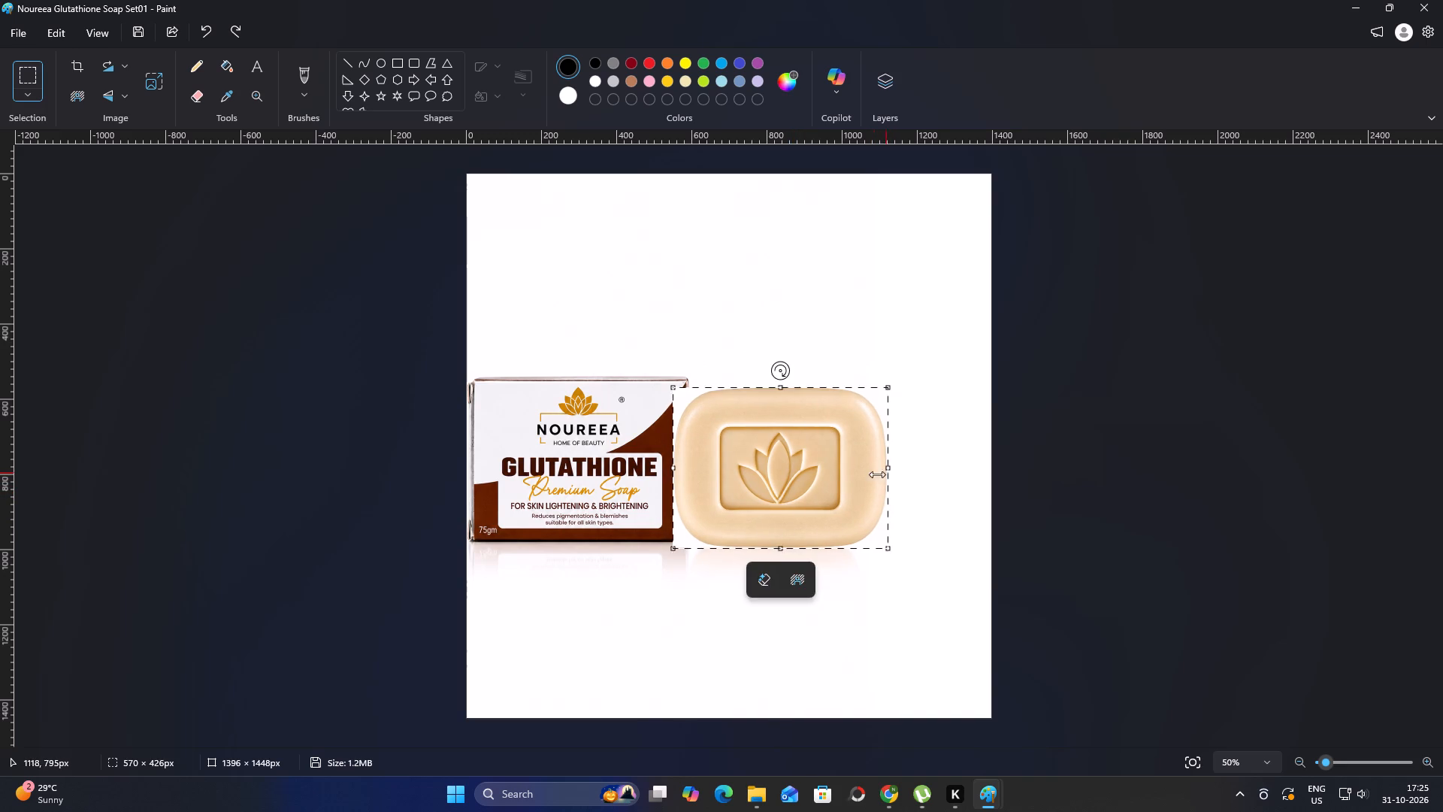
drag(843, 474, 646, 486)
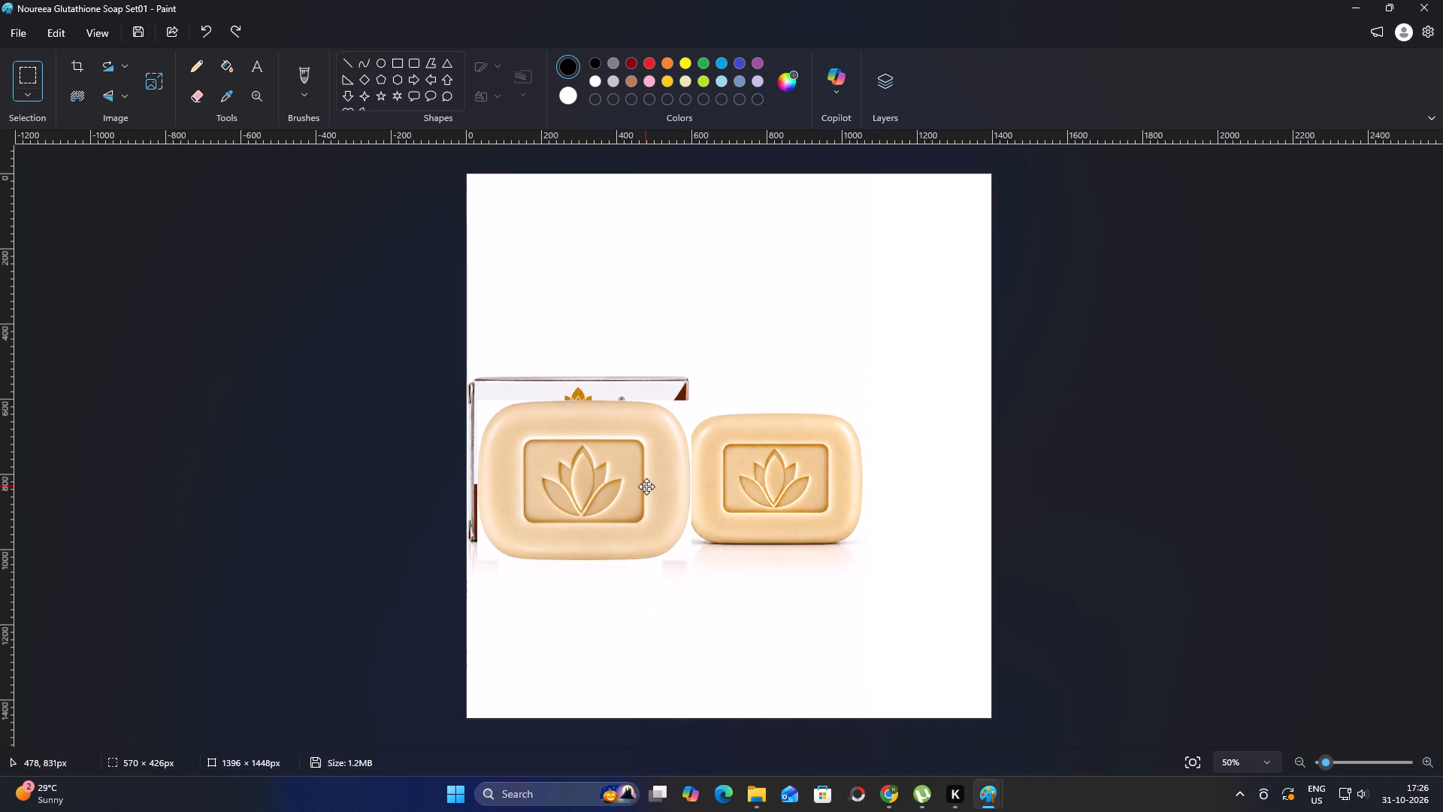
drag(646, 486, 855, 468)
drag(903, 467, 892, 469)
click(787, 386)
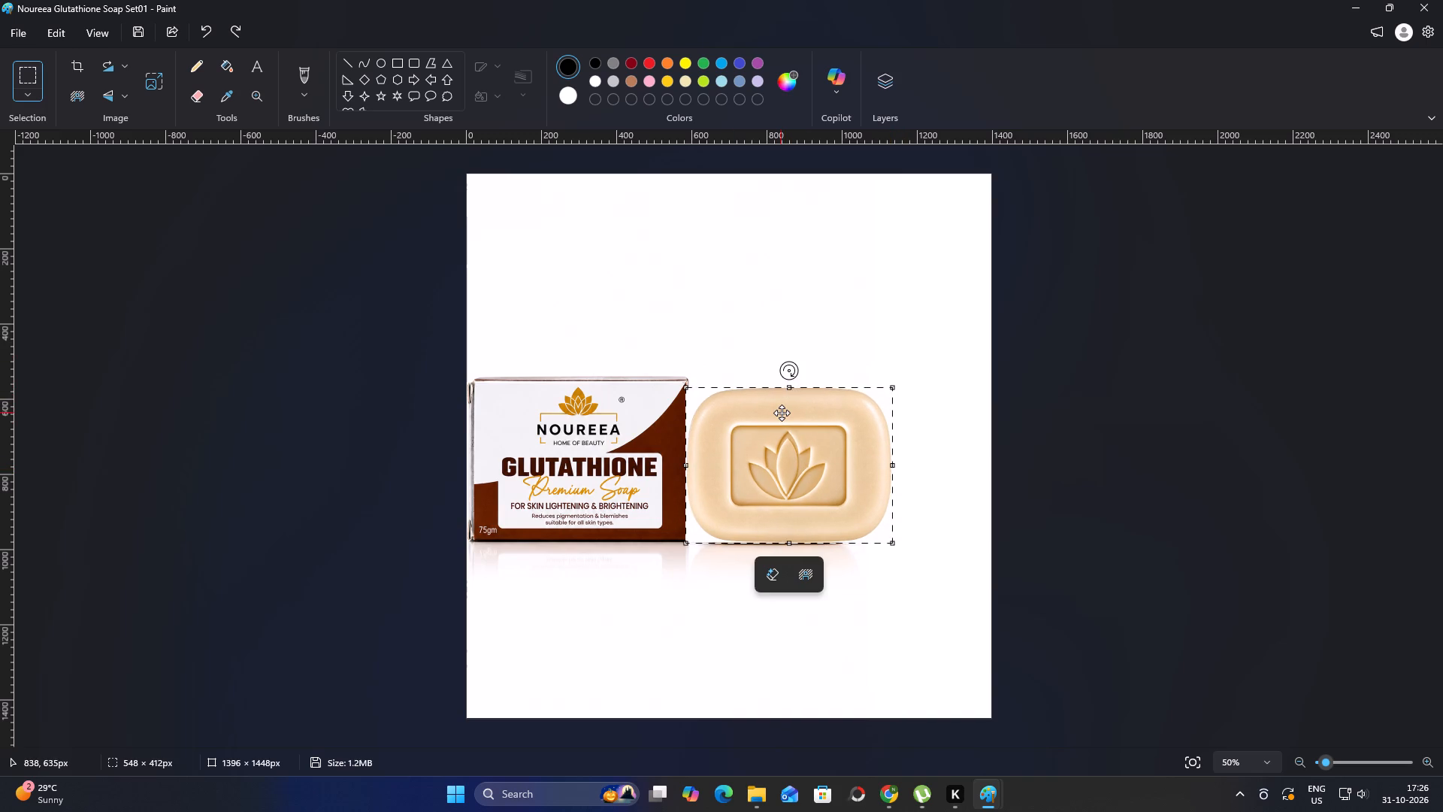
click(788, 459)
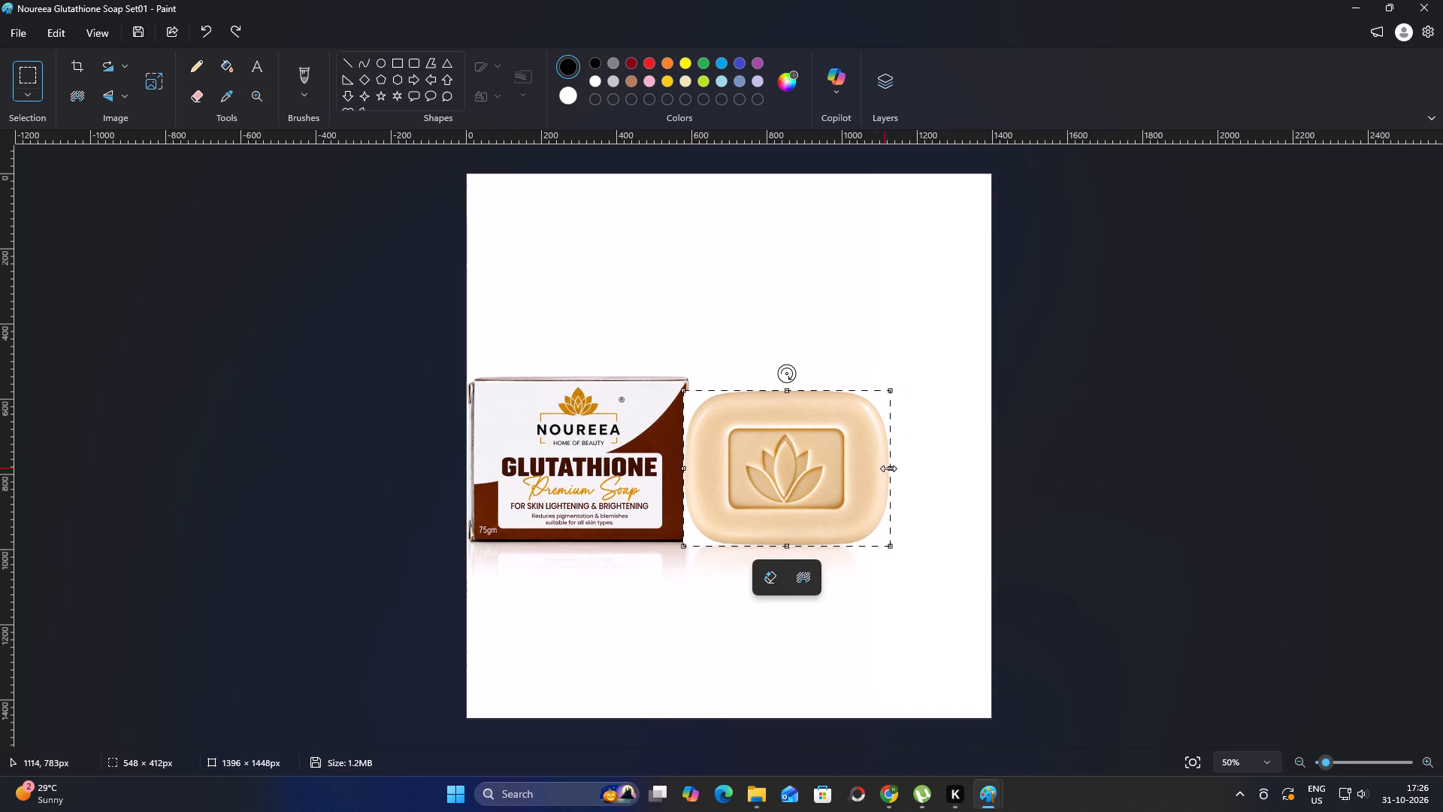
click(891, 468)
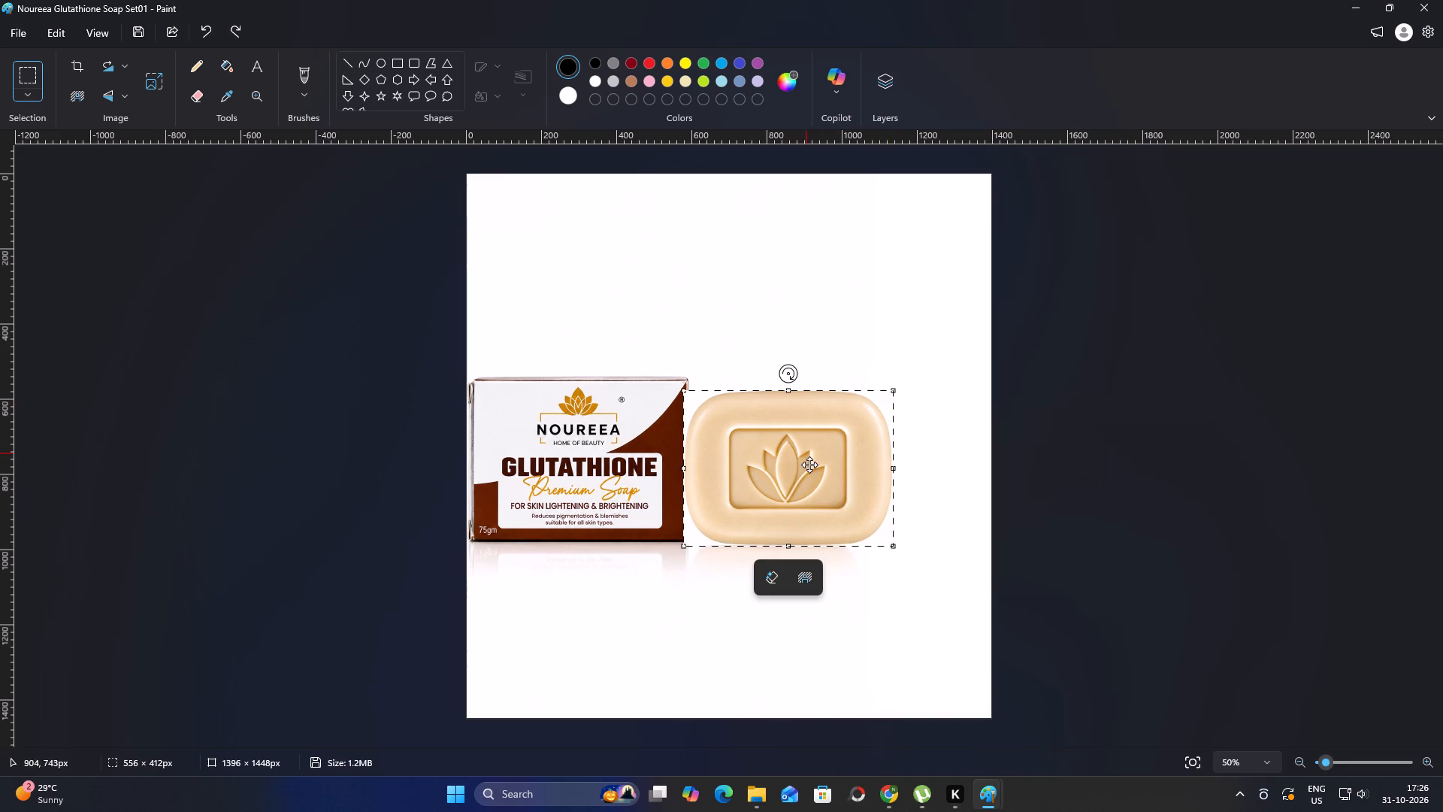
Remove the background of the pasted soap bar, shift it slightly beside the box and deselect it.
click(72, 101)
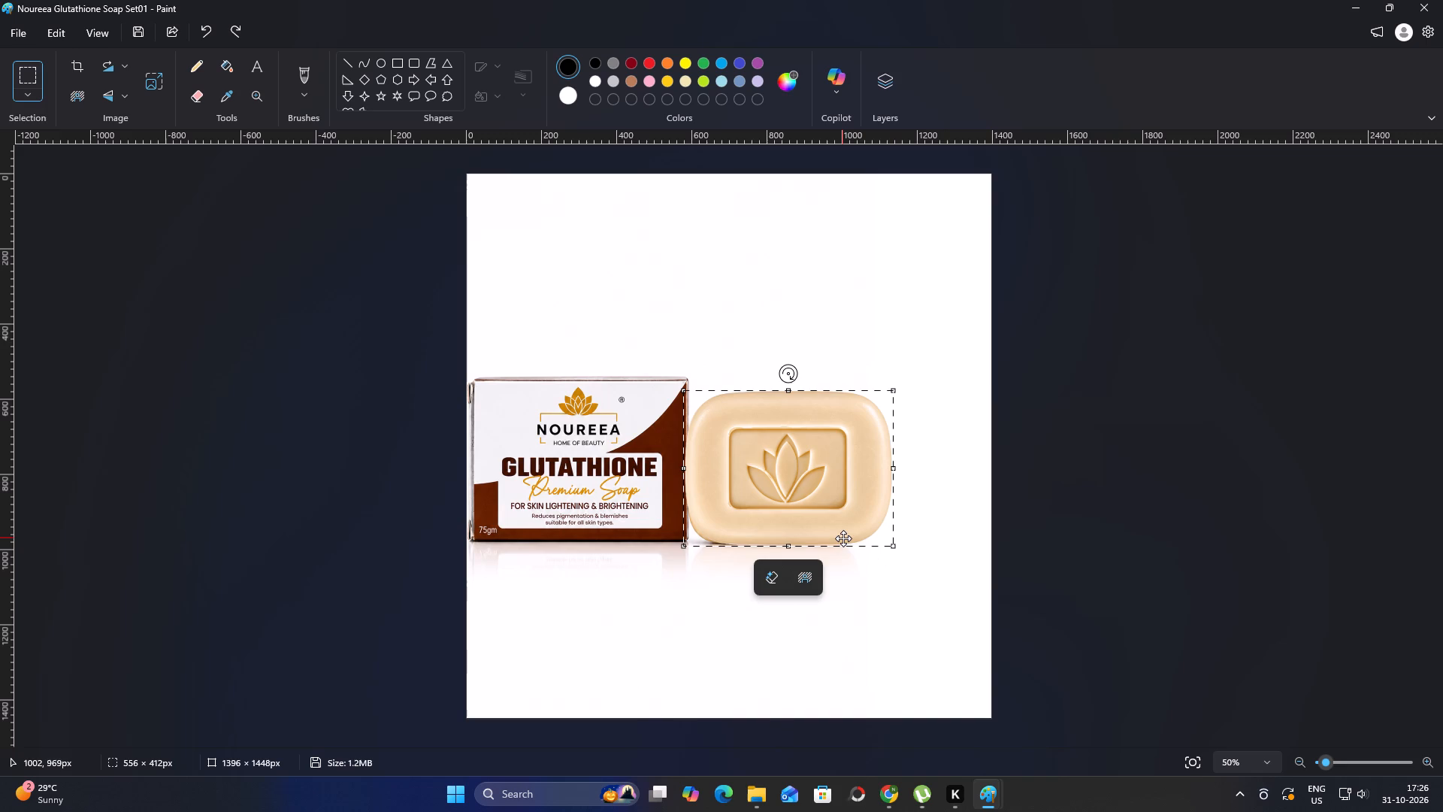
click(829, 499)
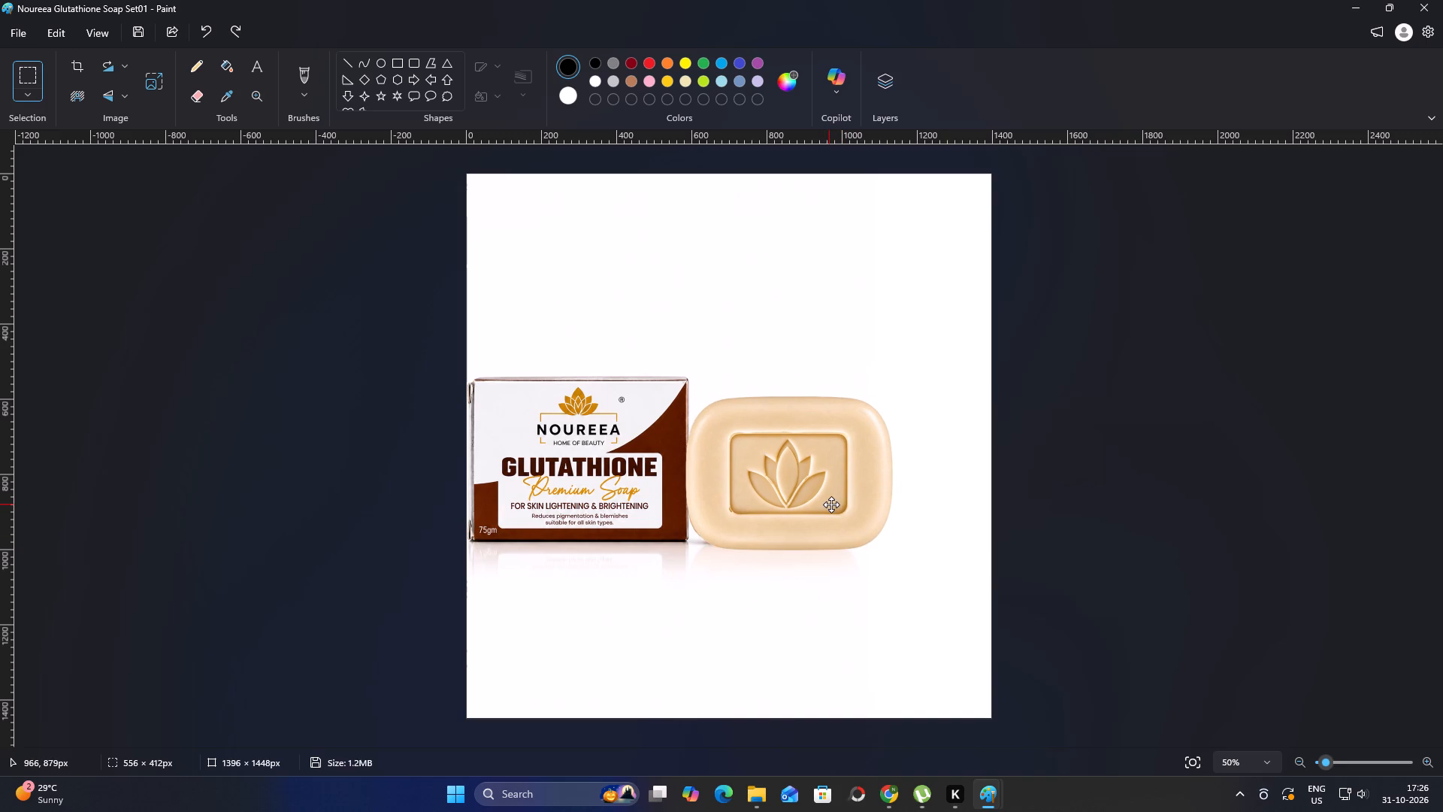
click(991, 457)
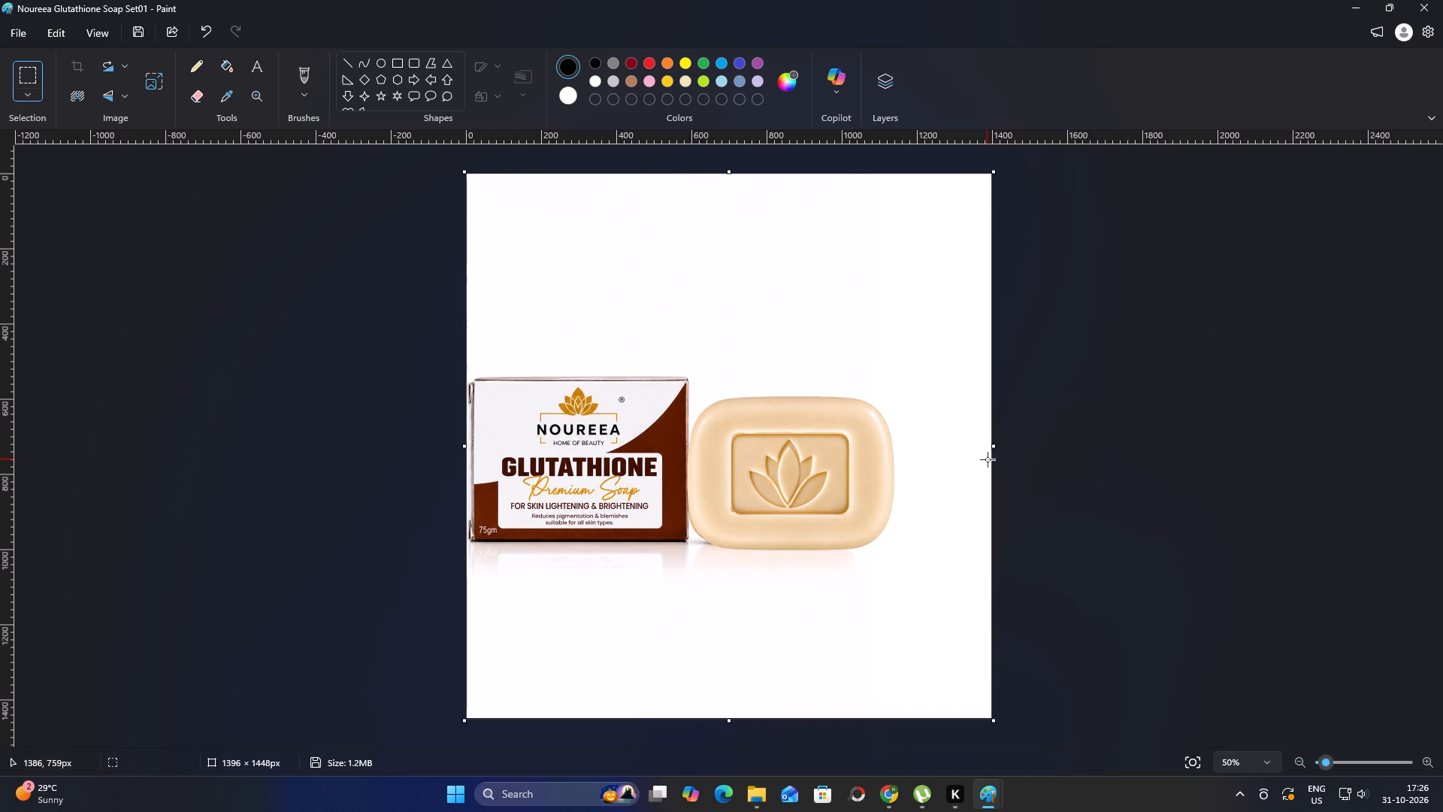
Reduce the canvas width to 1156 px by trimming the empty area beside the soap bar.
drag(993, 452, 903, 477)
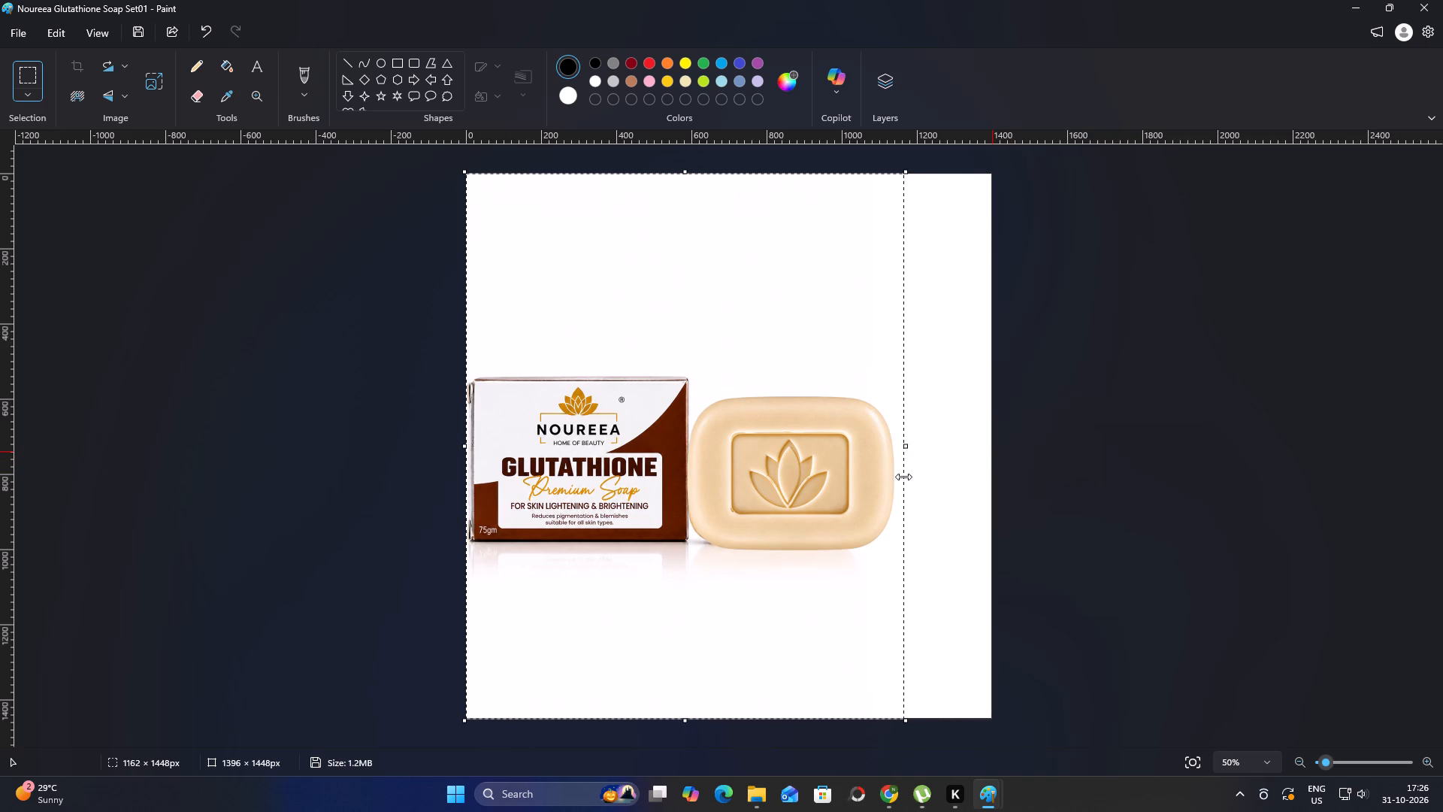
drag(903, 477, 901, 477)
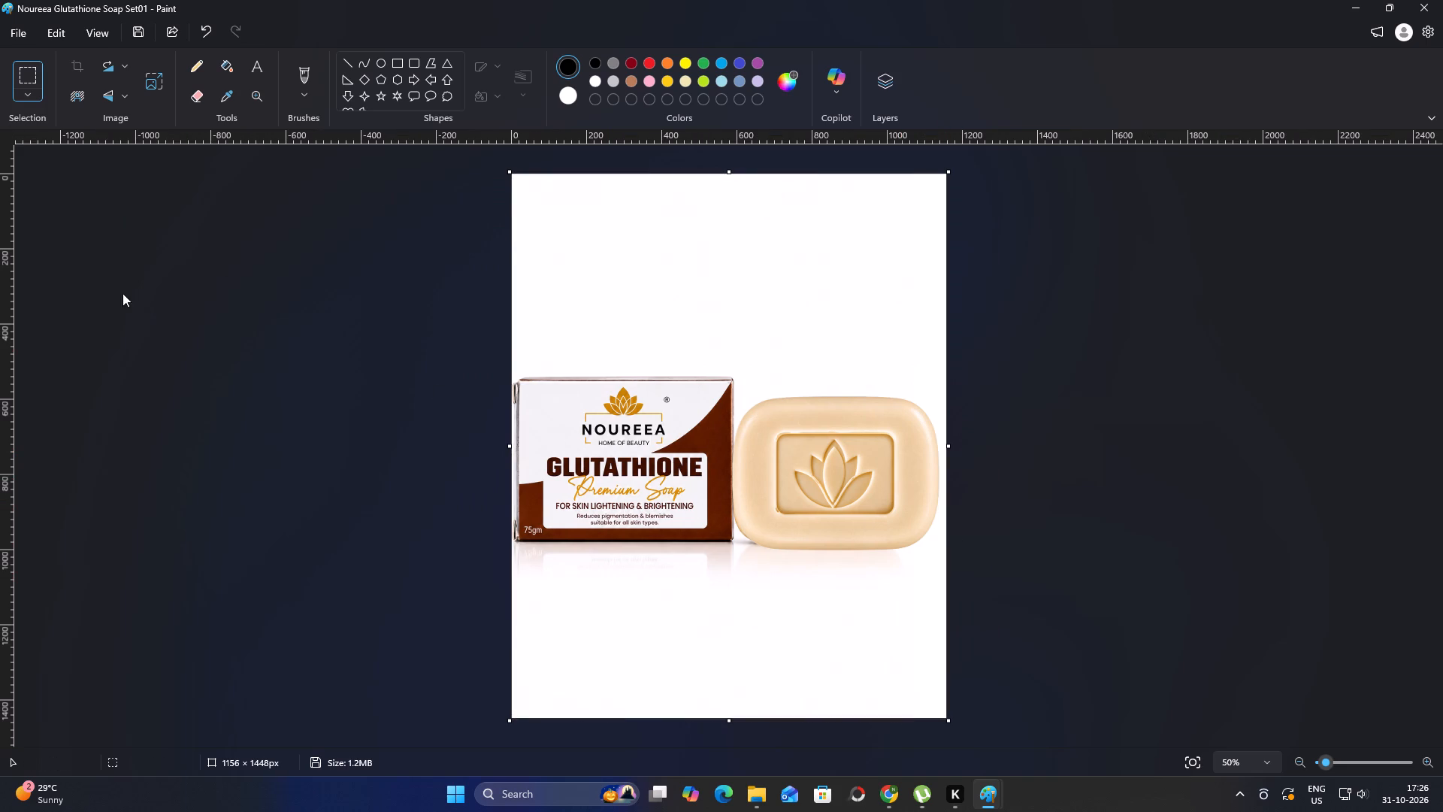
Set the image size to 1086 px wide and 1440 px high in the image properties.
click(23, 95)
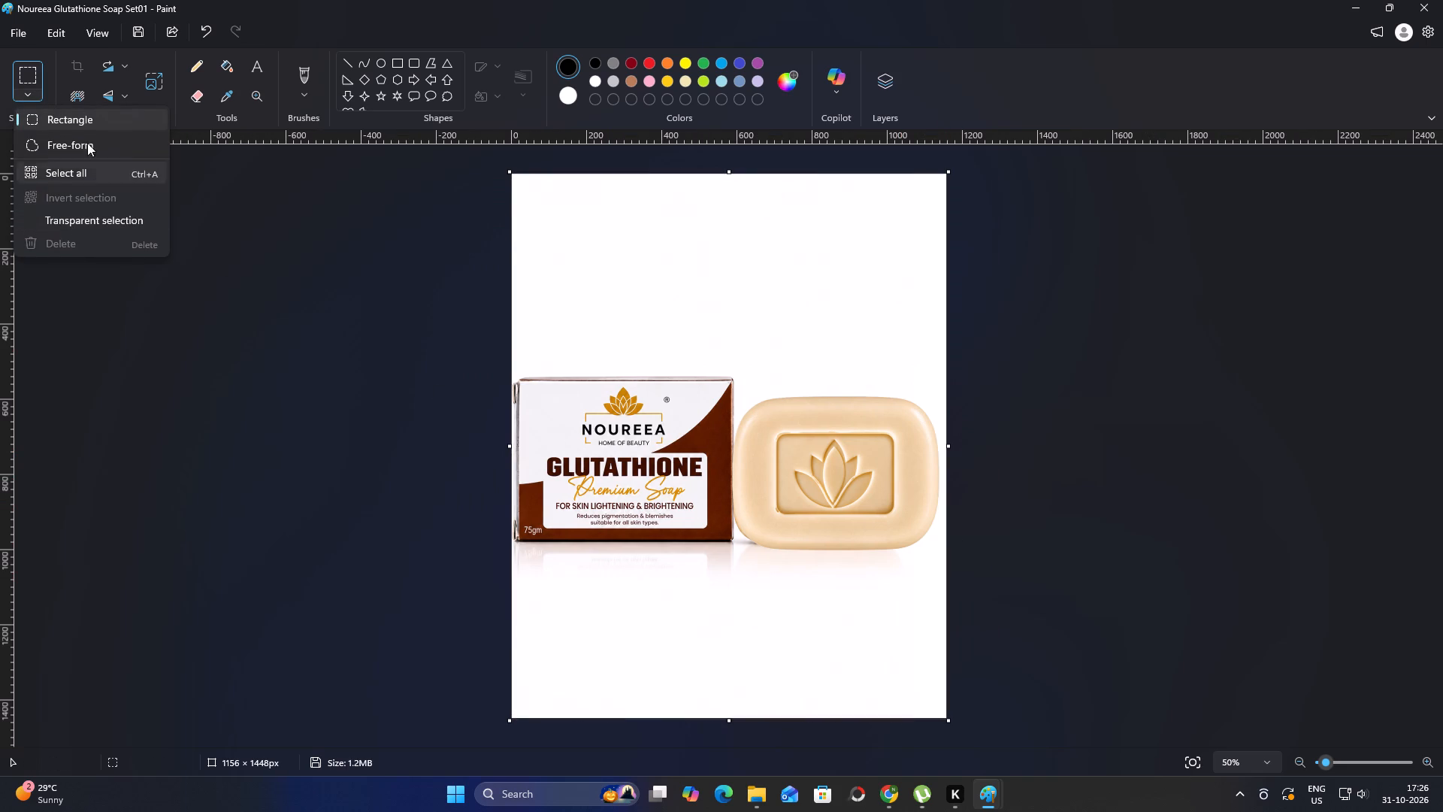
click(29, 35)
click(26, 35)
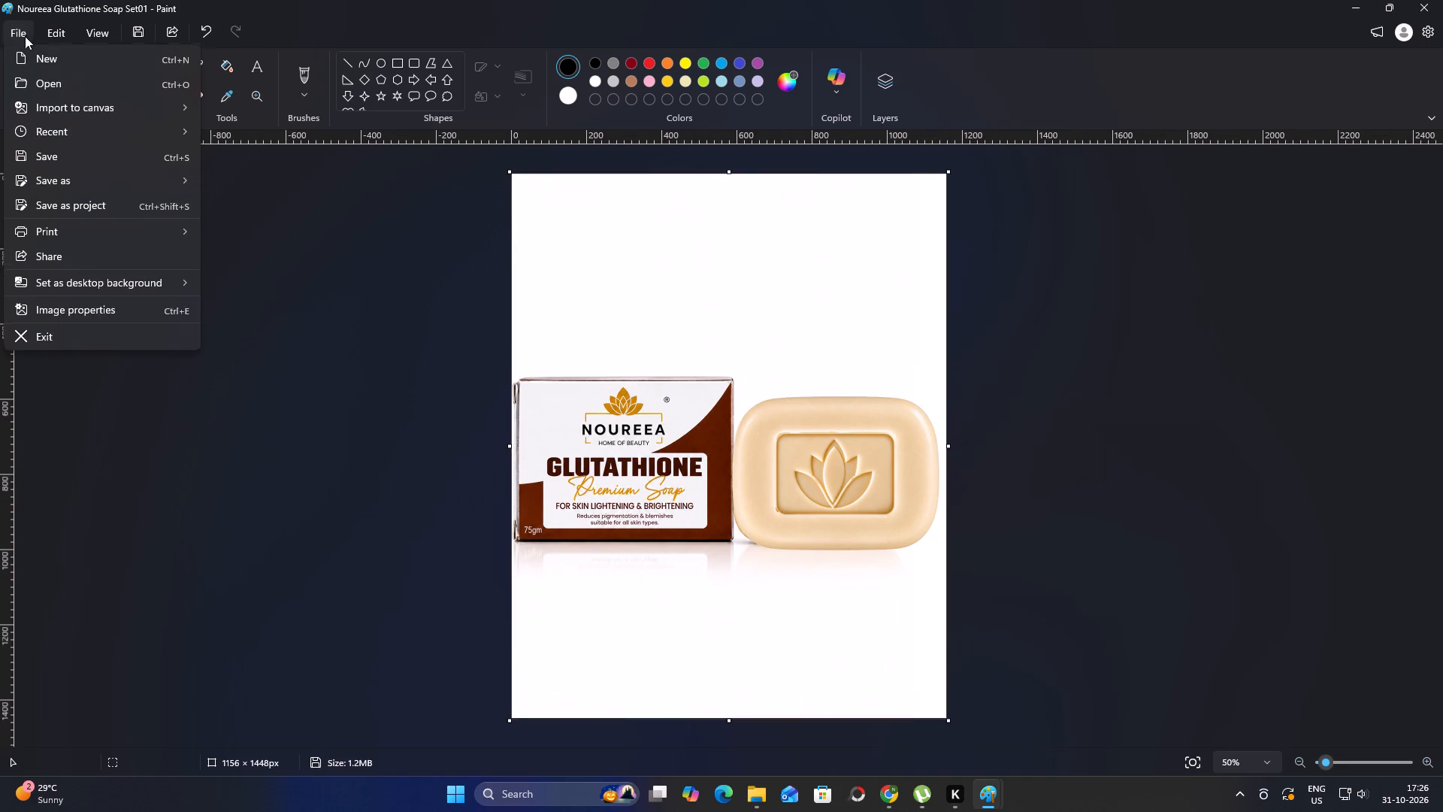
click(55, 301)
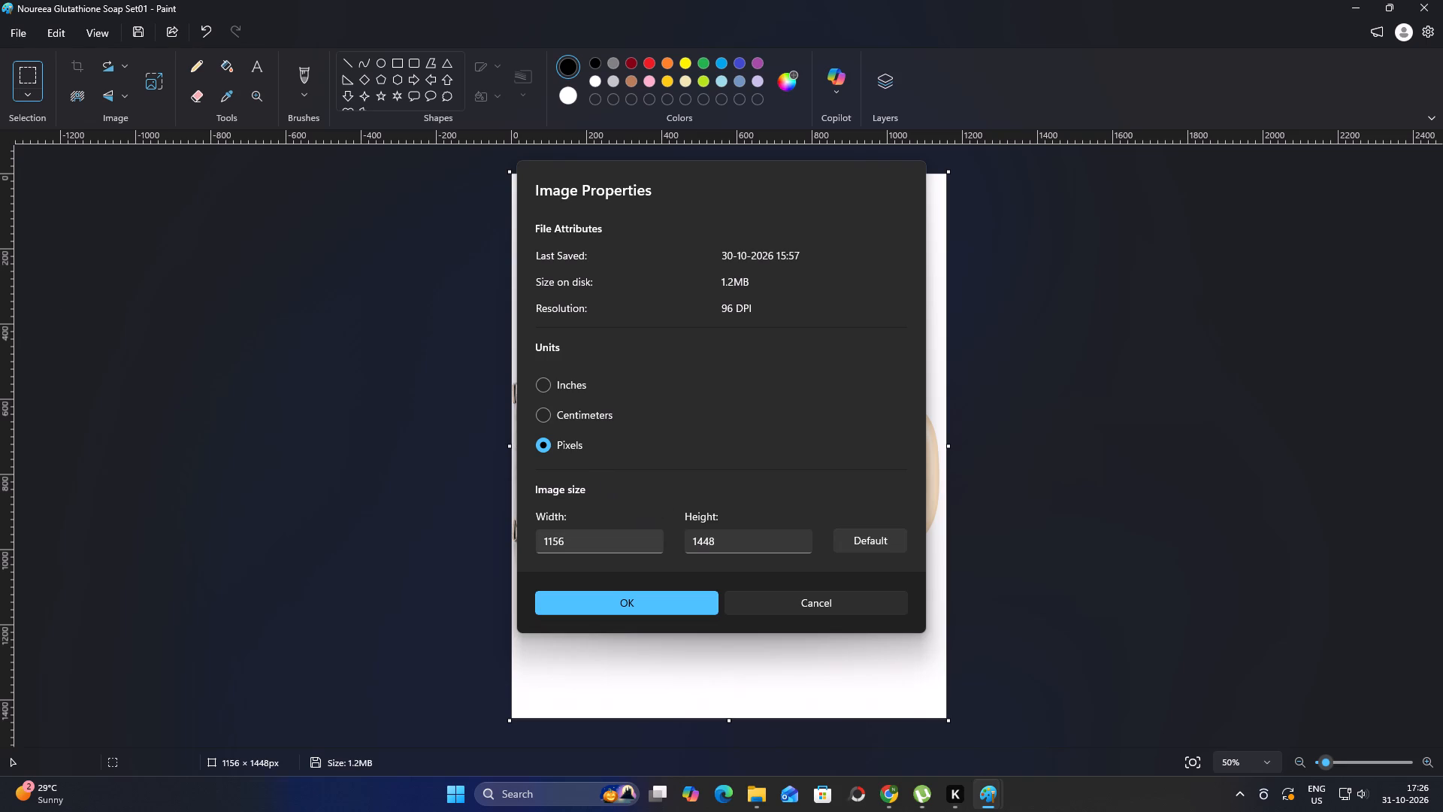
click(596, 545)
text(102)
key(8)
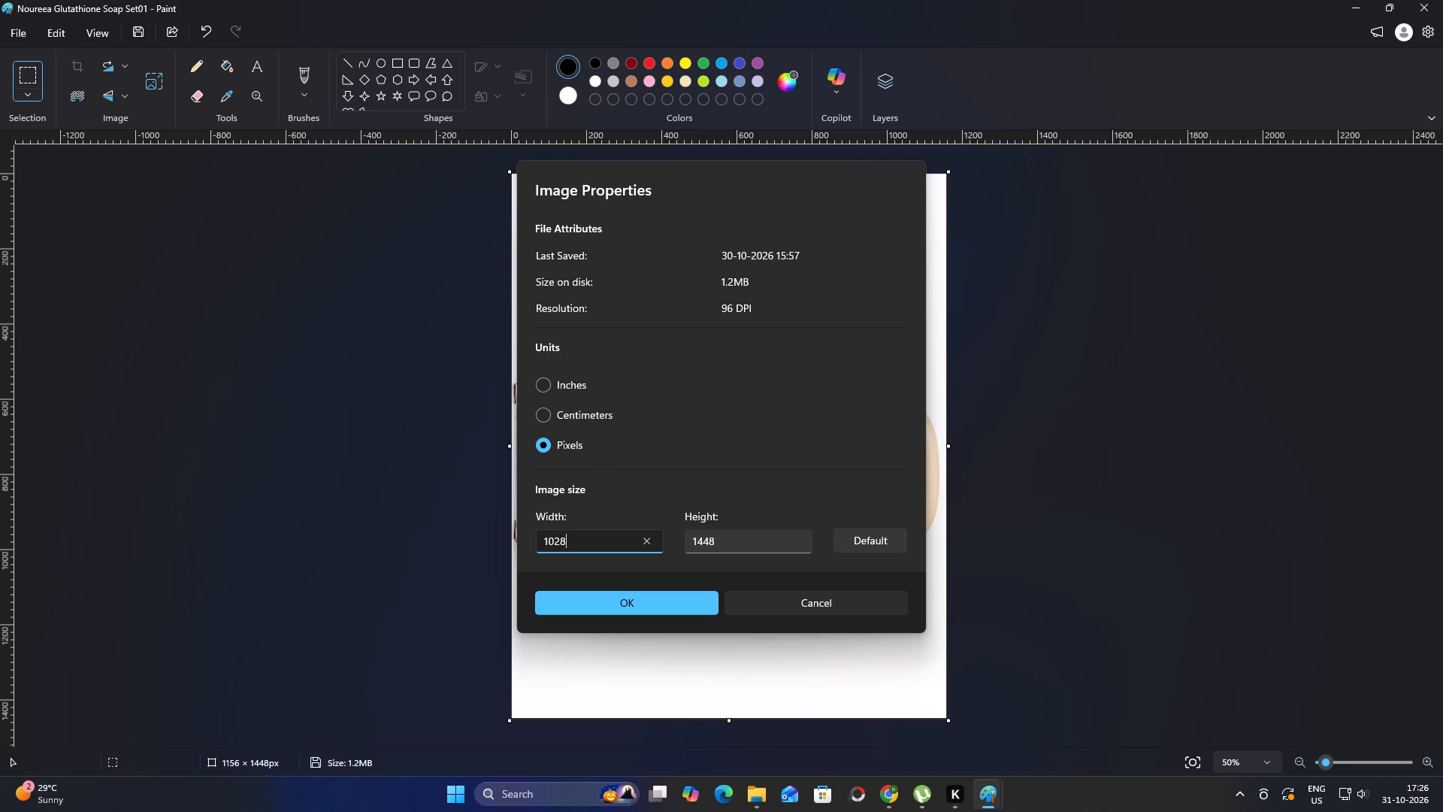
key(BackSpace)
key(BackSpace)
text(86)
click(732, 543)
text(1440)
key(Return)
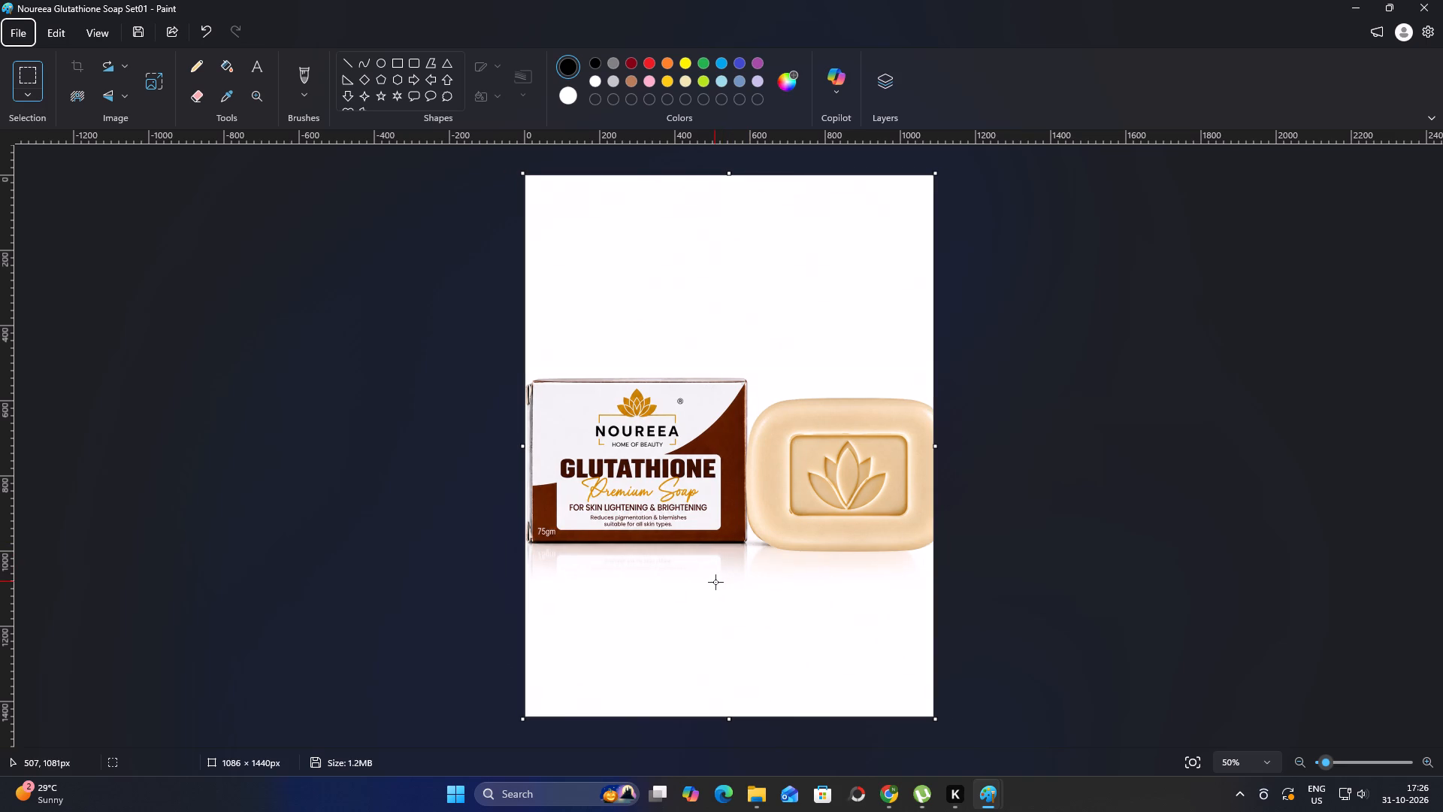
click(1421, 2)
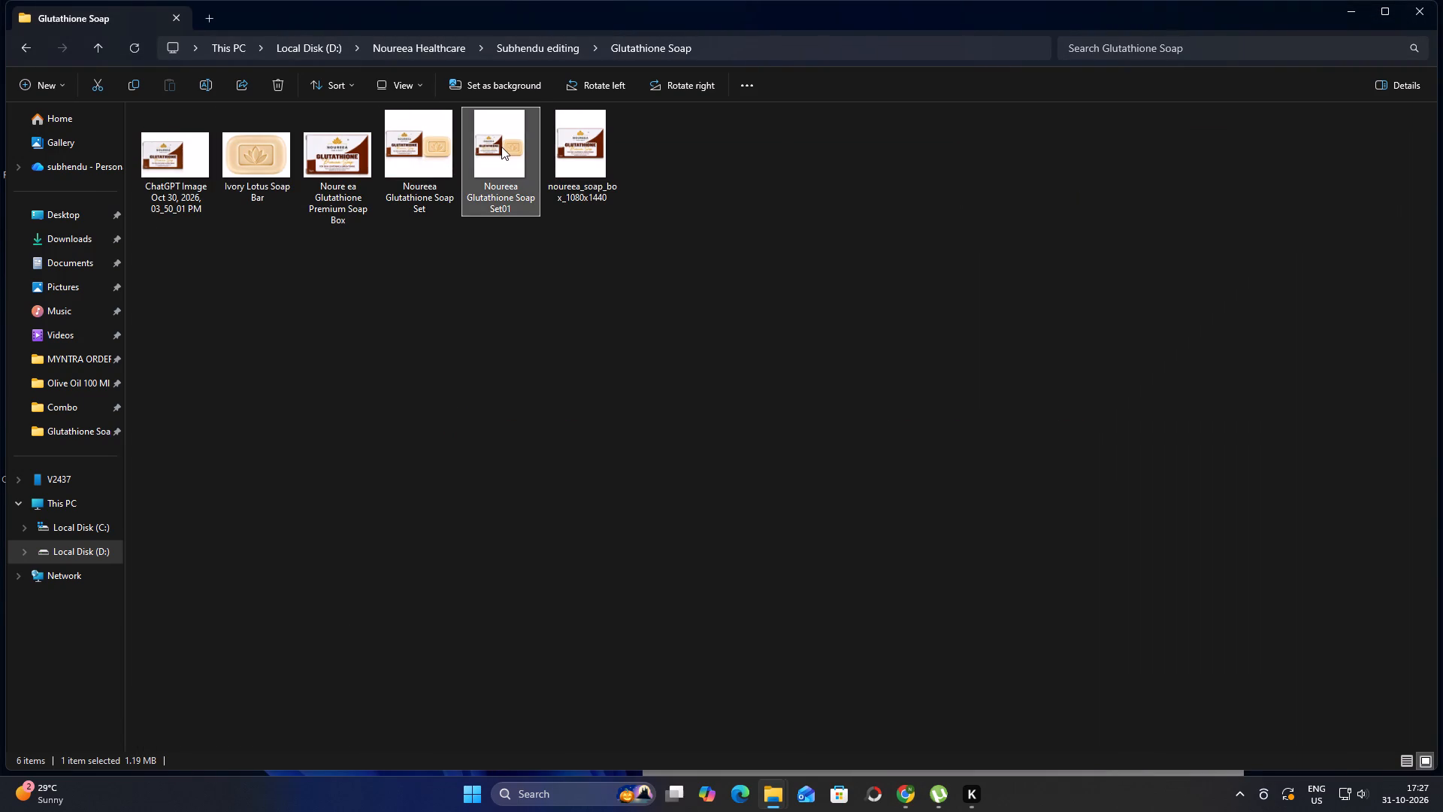
scroll(672, 590, down, 4)
scroll(672, 590, up, 1)
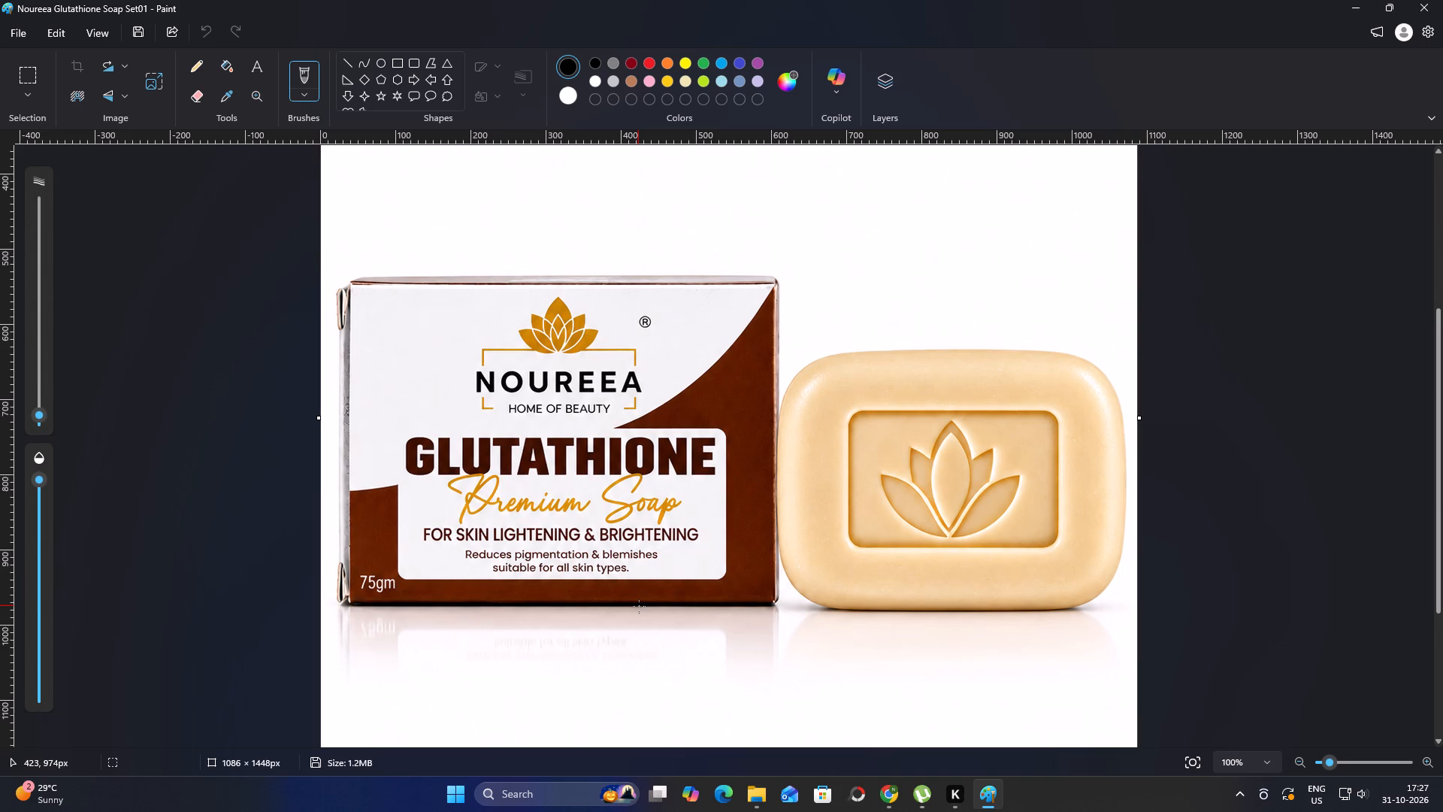
scroll(639, 606, down, 1)
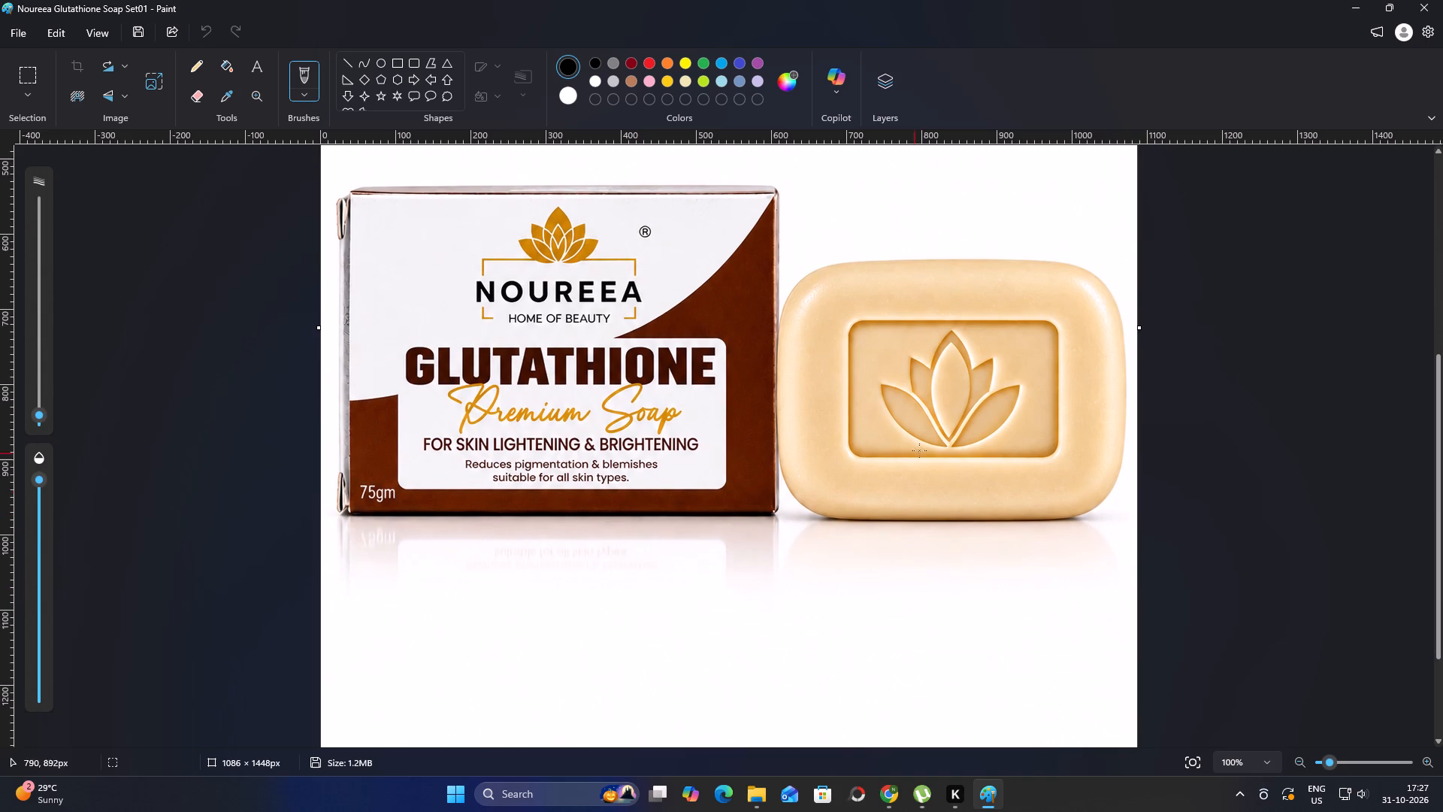
Open the Ivory Lotus Soap Bar image from the Glutathione Soap folder and fit the whole bar in view at 50%.
click(1352, 0)
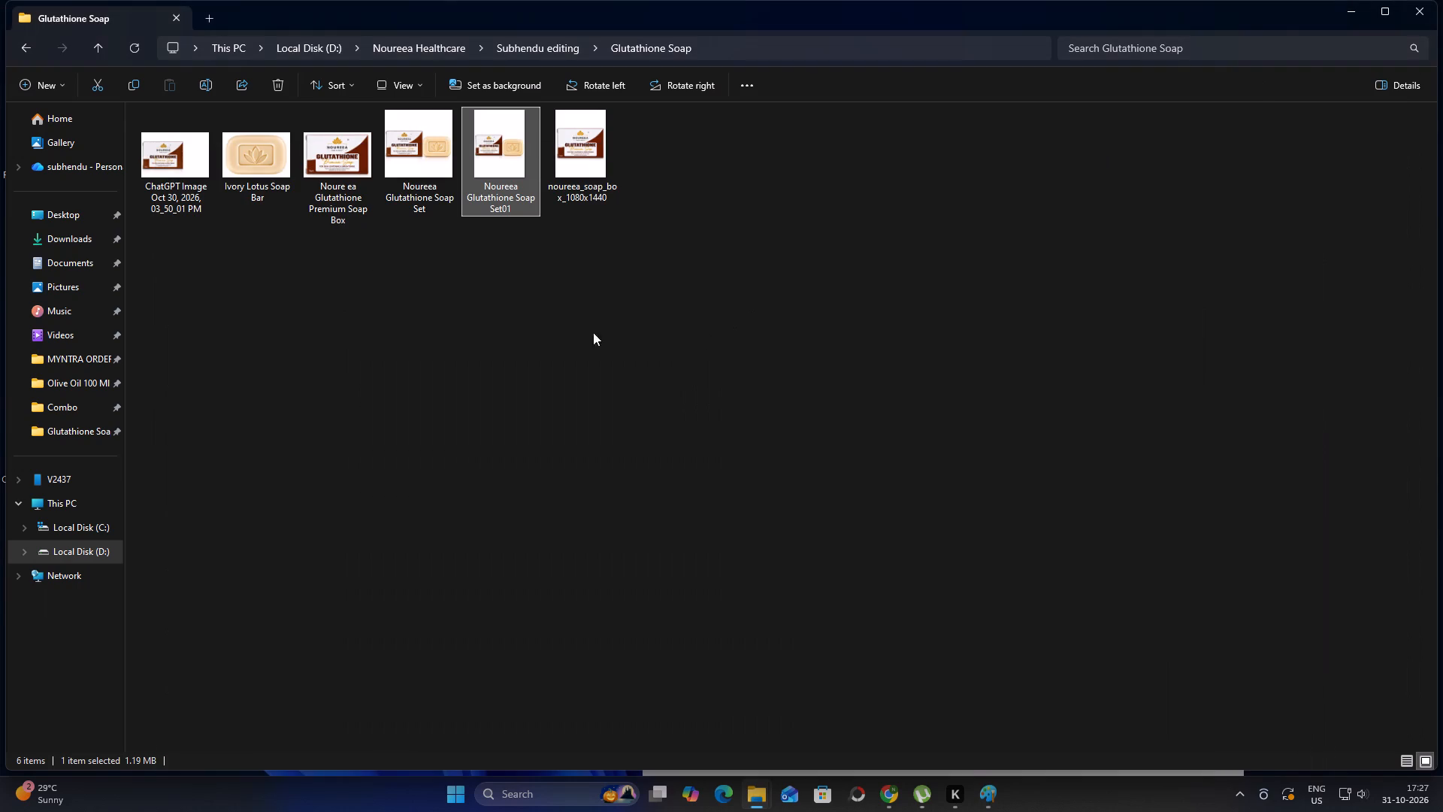
double_click(277, 172)
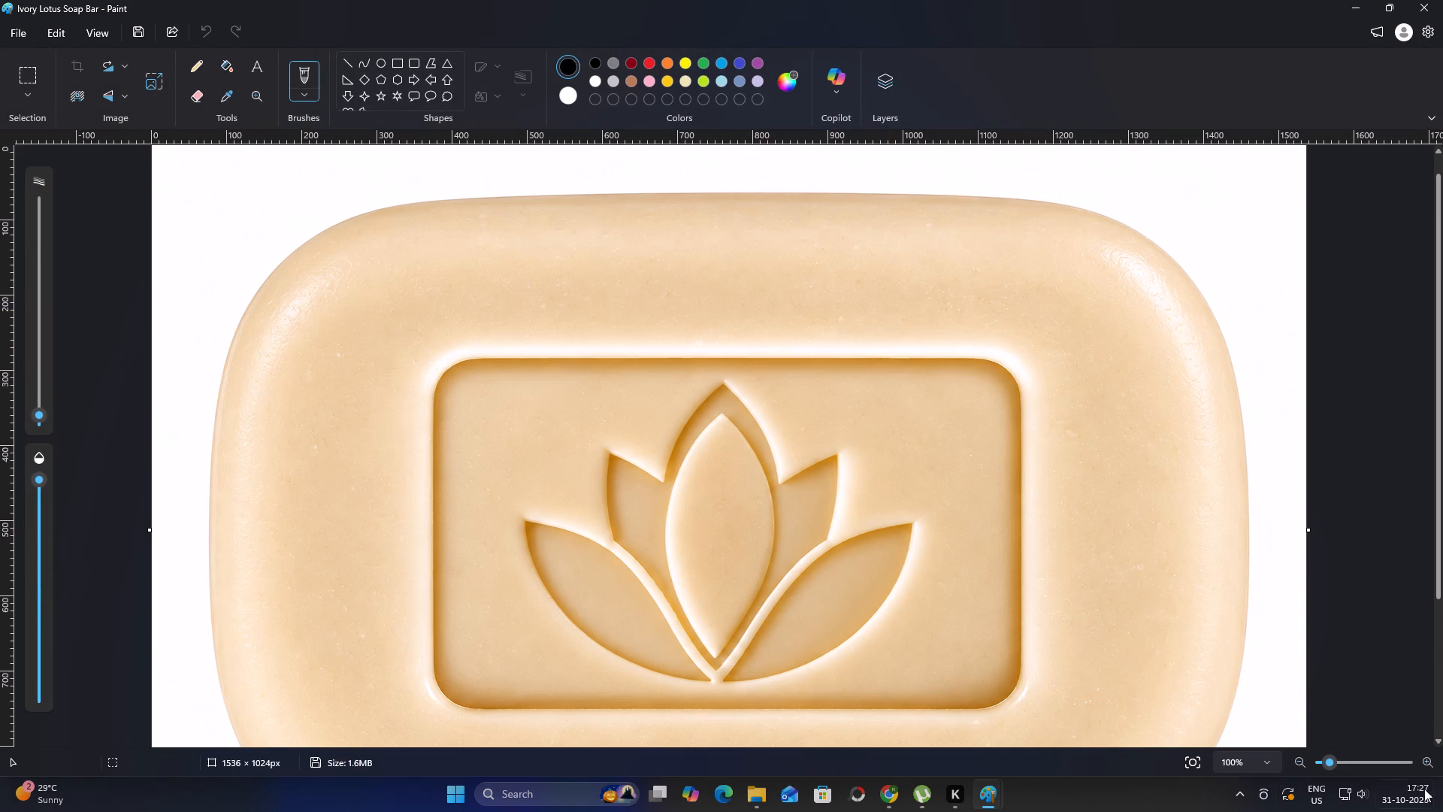
double_click(1308, 771)
triple_click(1302, 764)
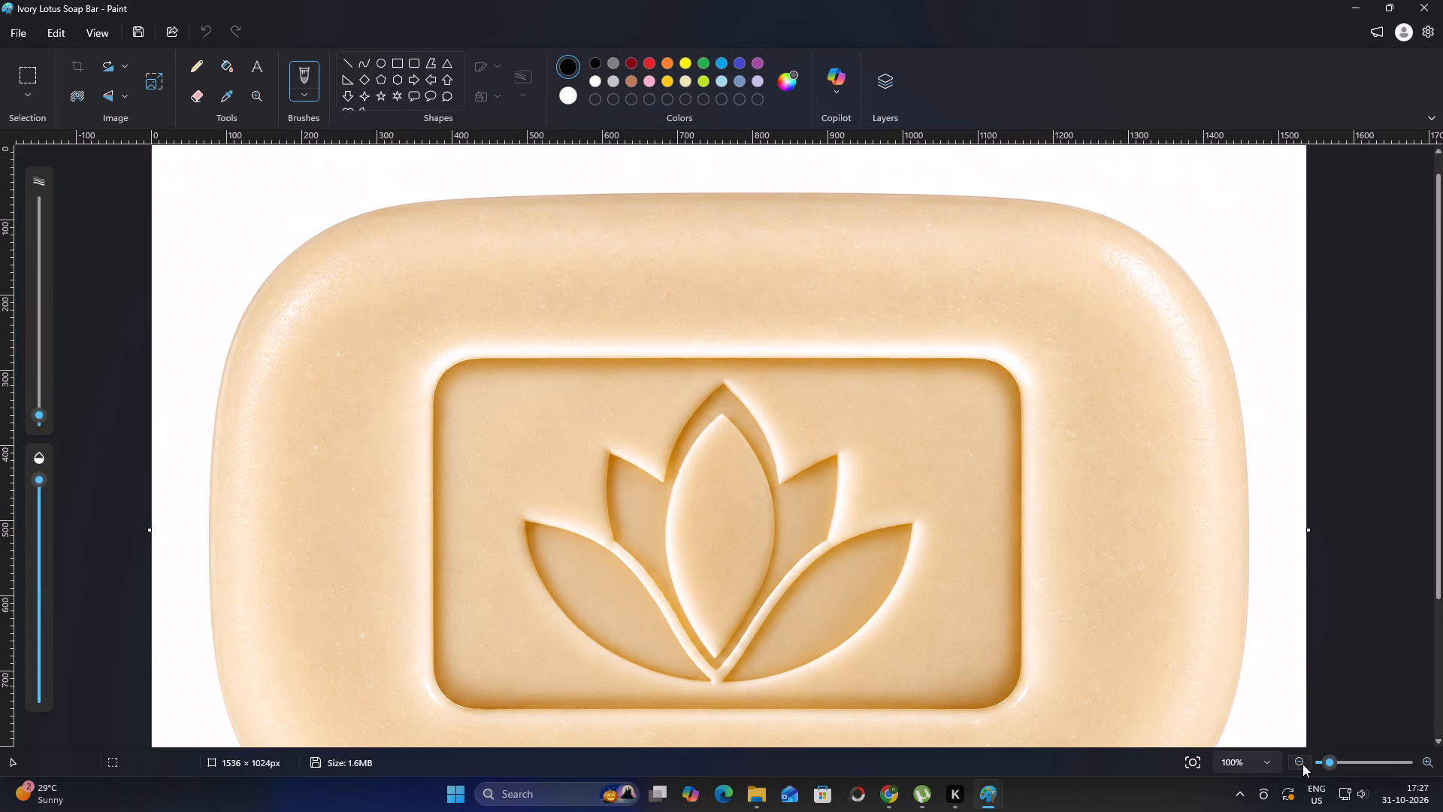
double_click(1302, 764)
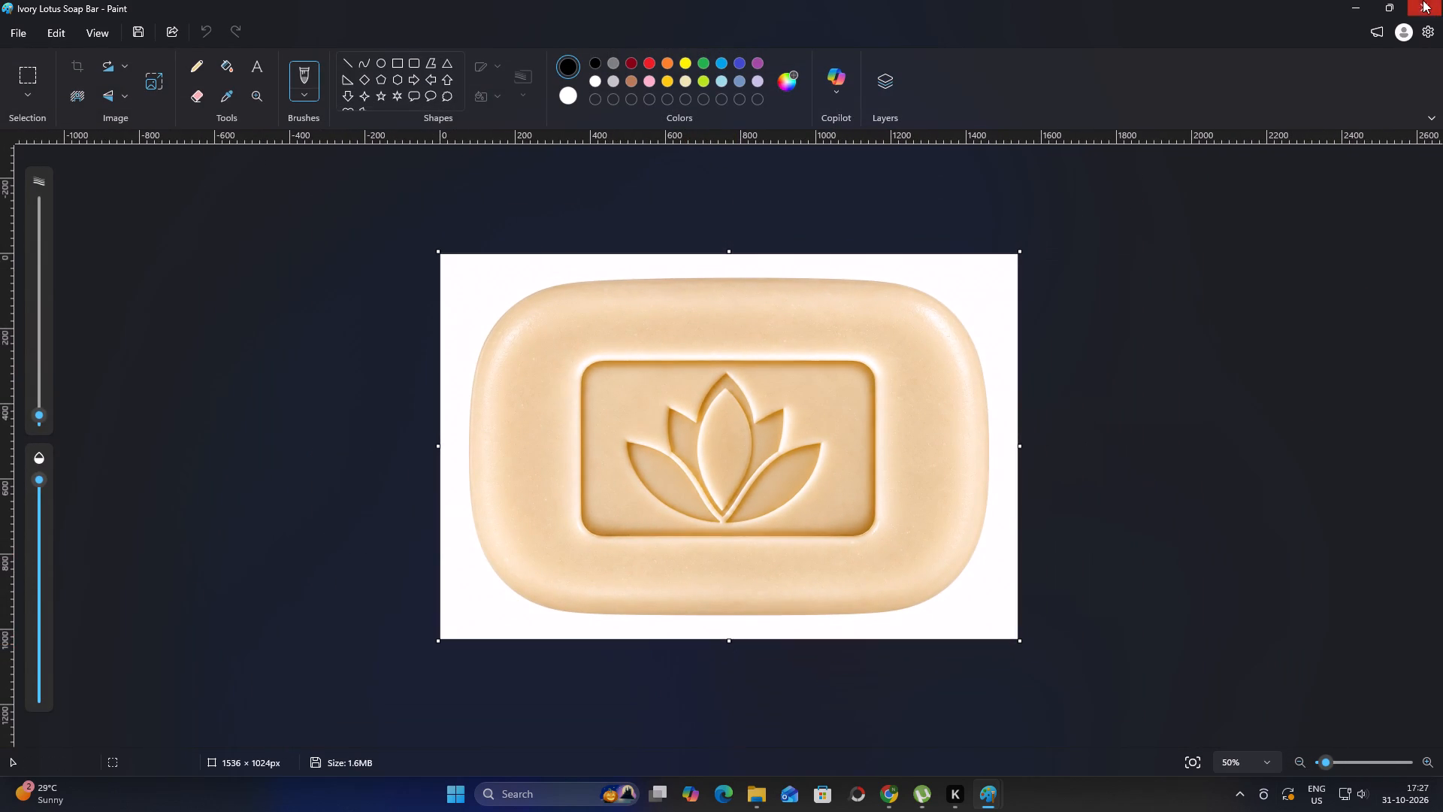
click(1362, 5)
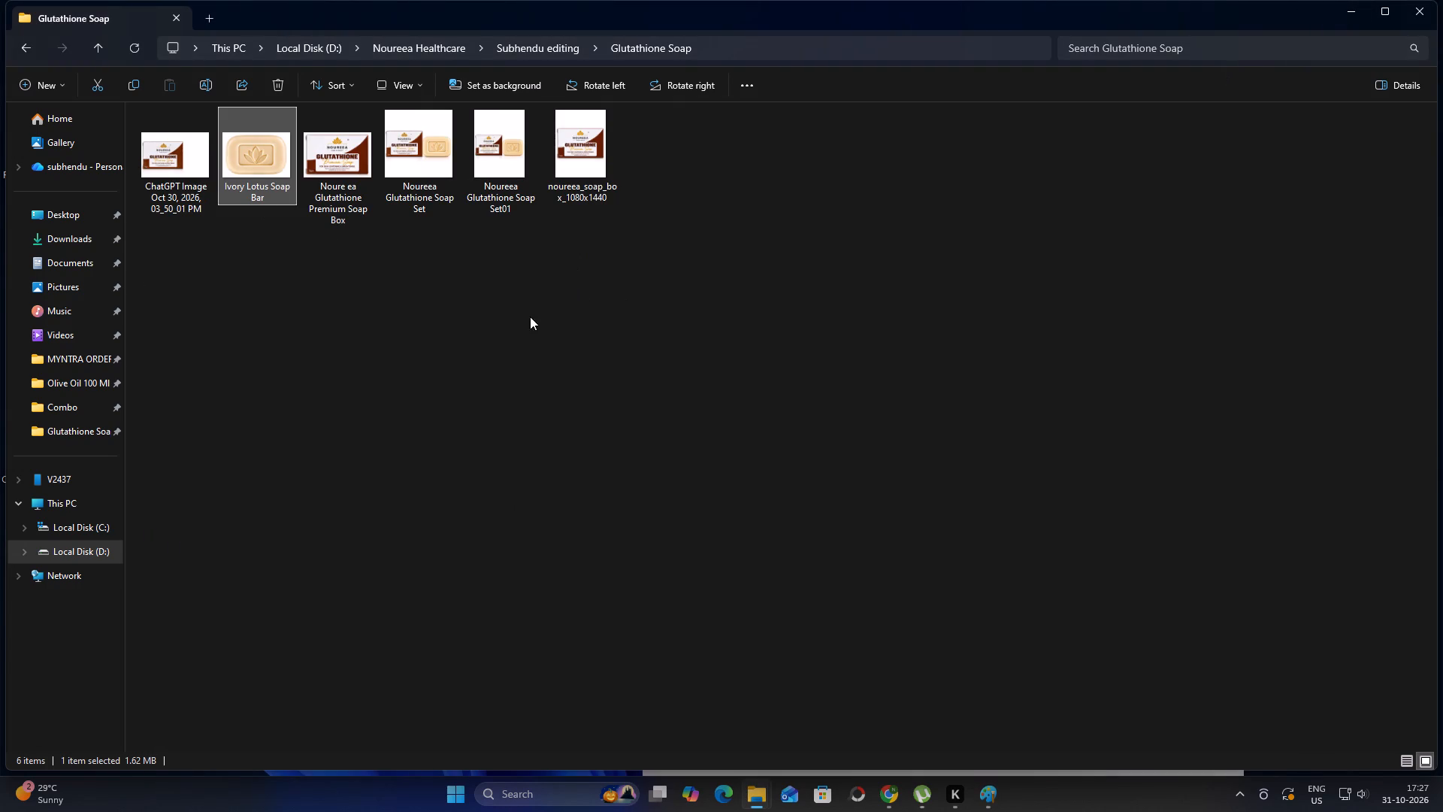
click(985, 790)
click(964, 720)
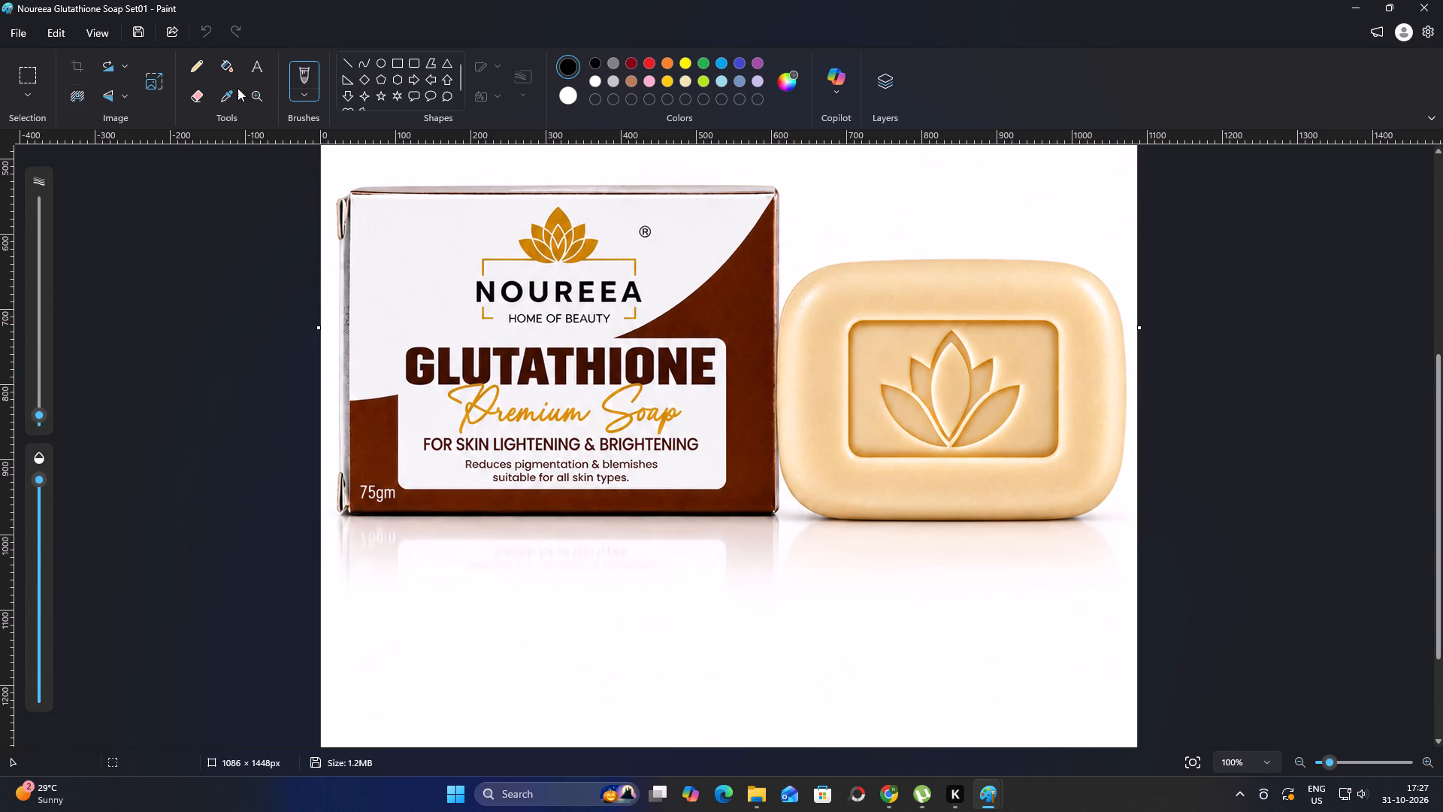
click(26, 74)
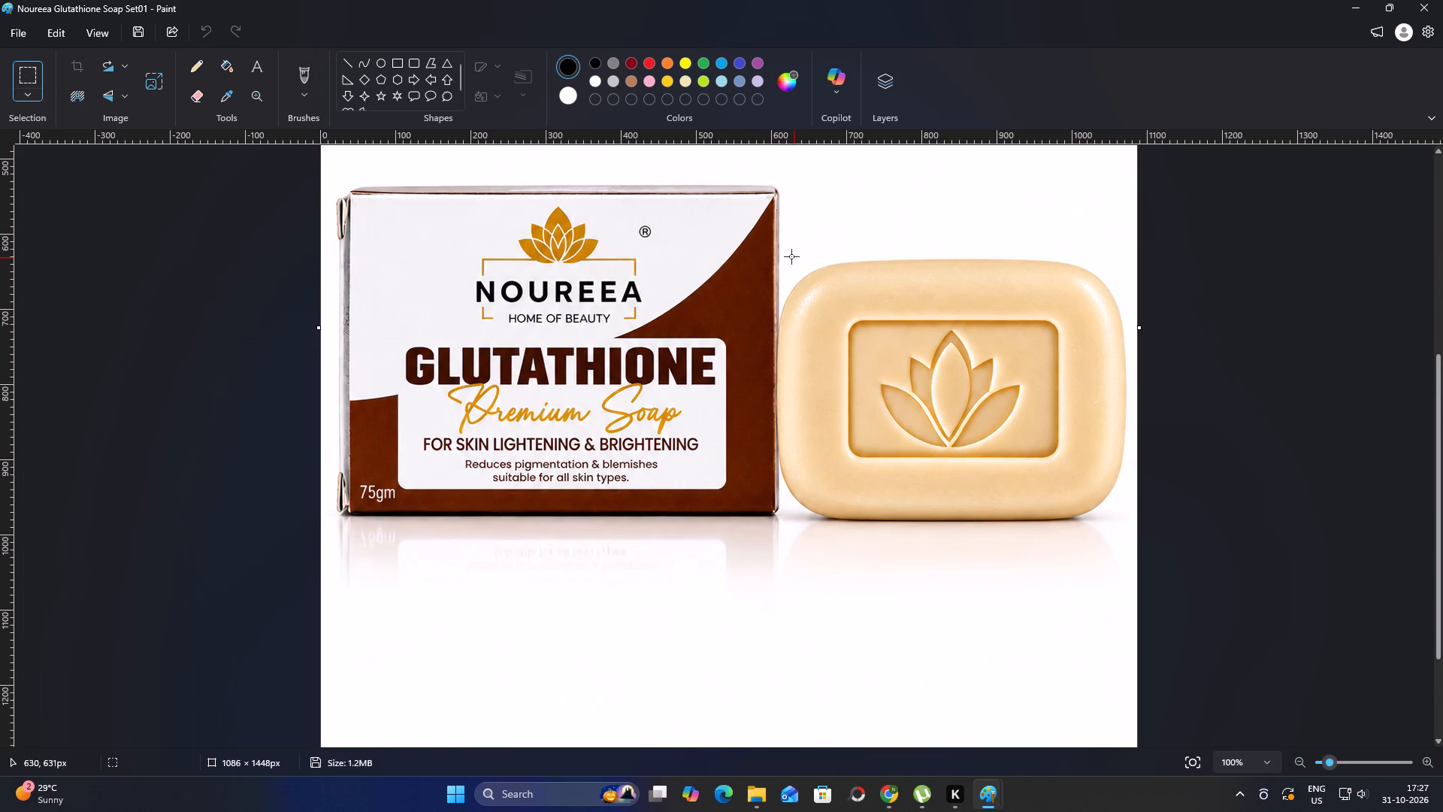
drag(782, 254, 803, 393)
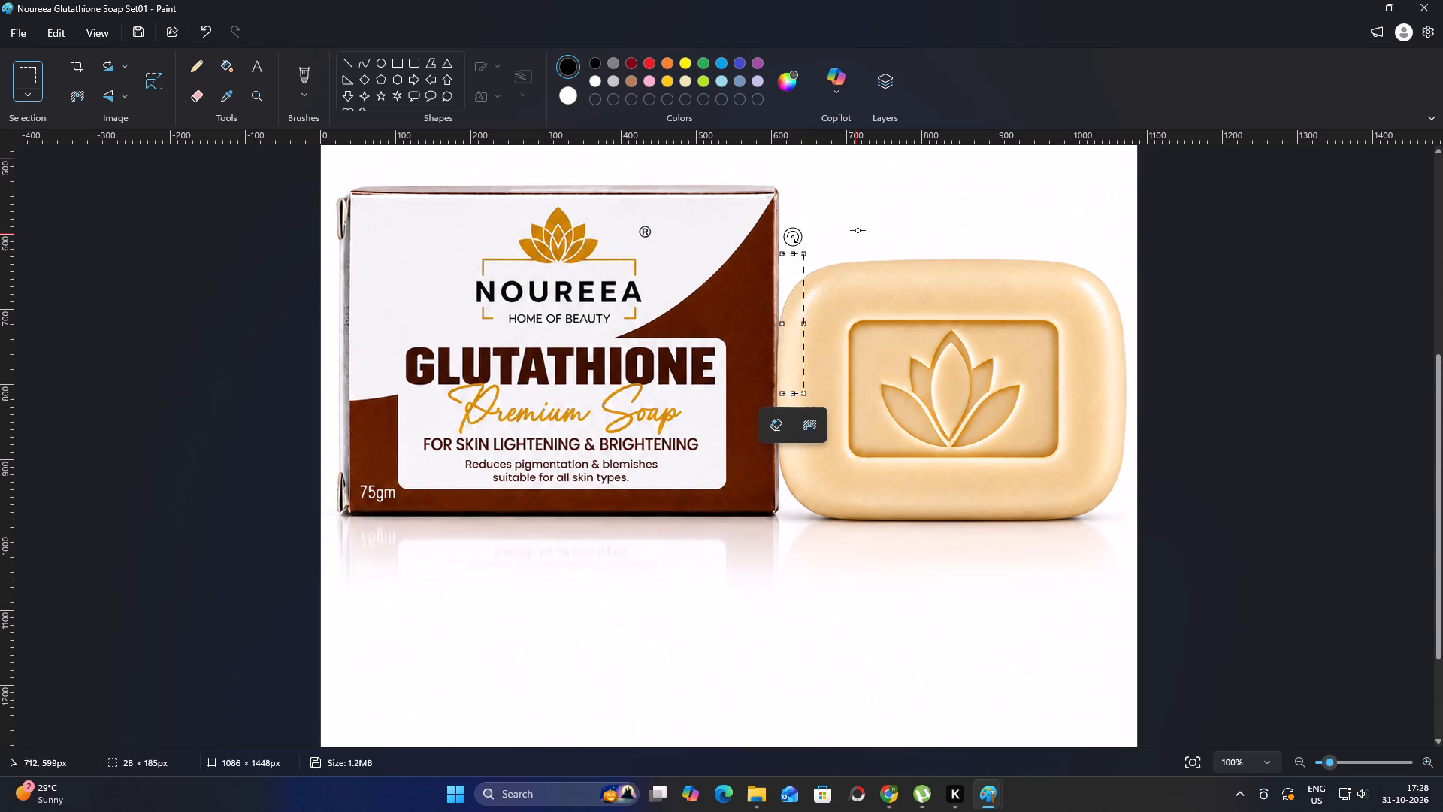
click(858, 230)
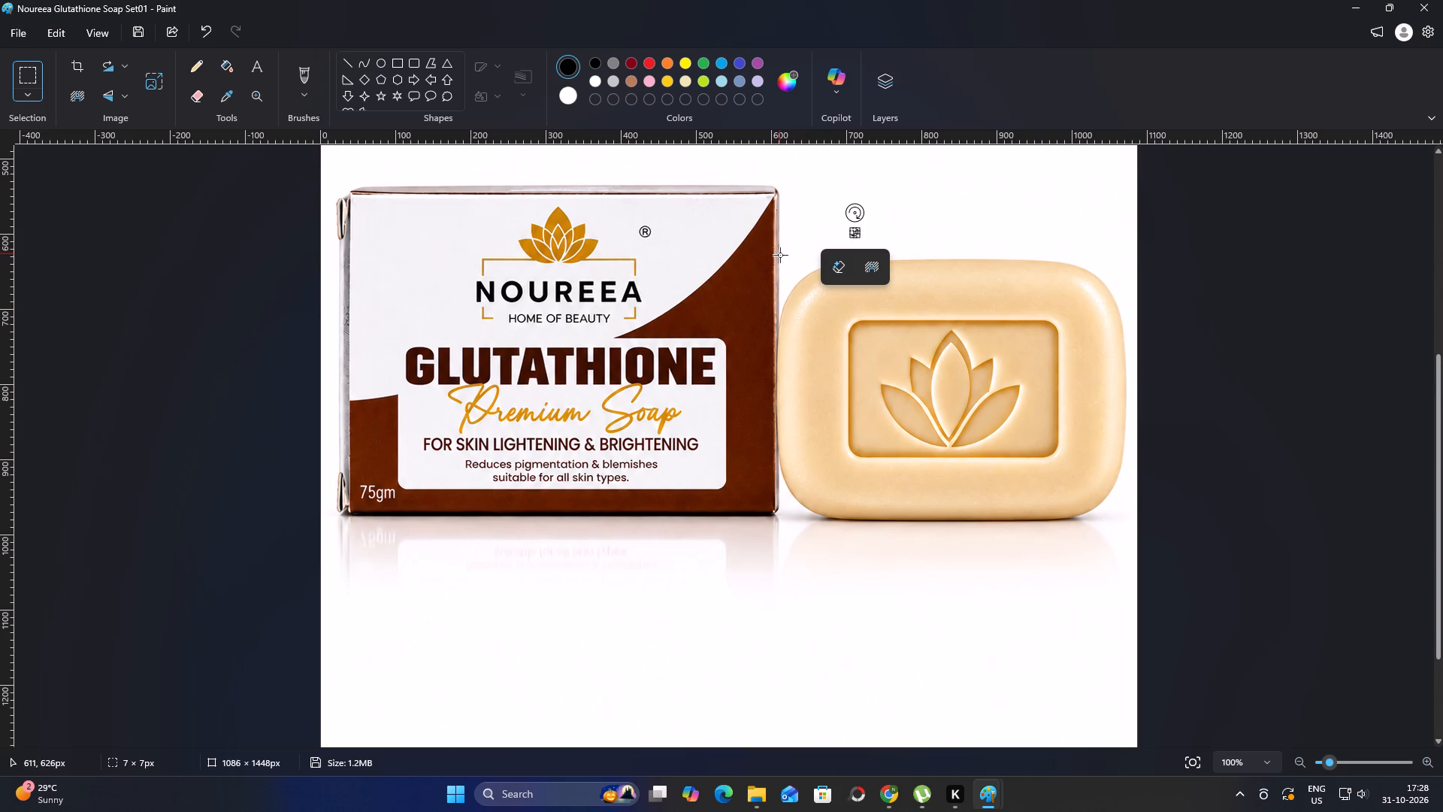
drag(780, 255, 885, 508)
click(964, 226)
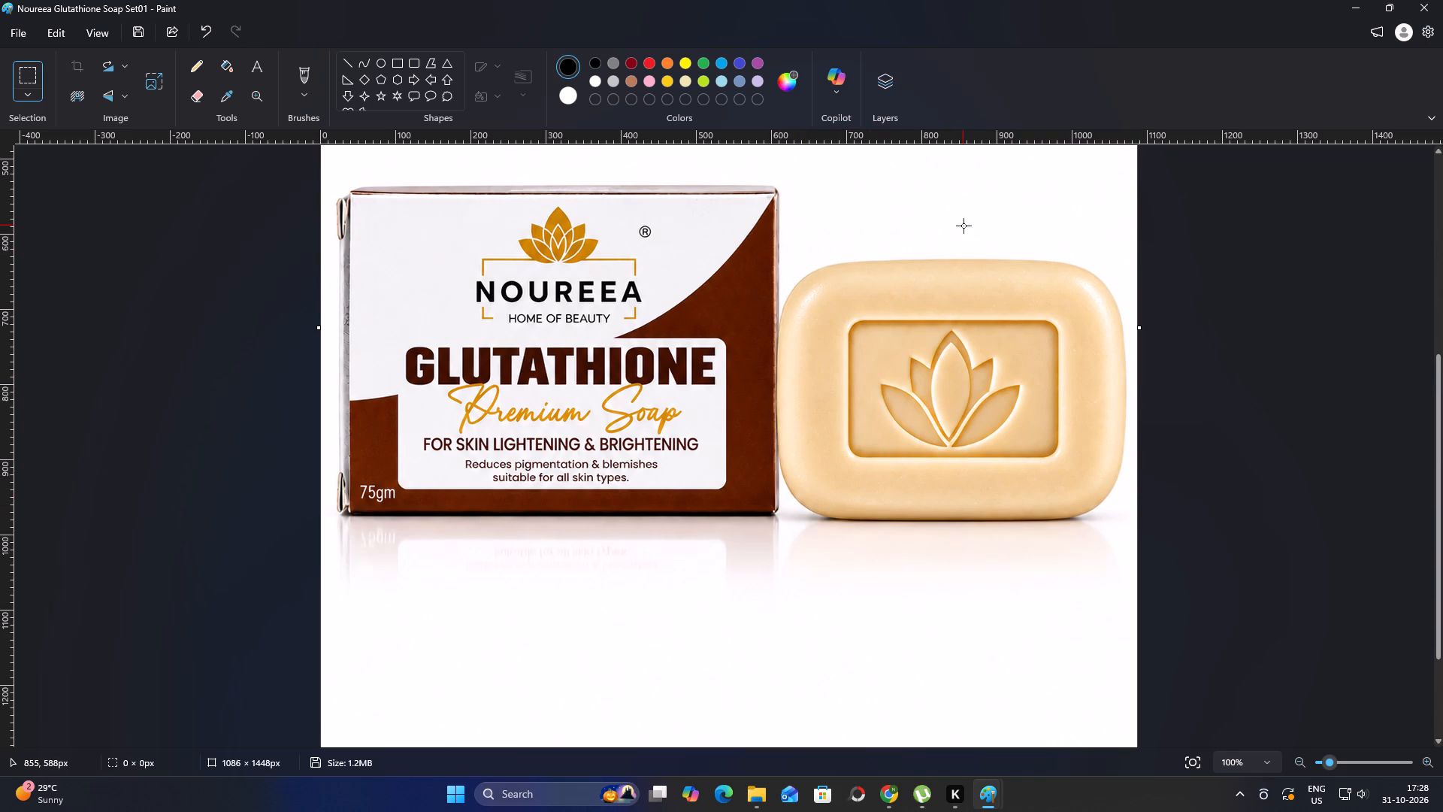
Open the Noureea Glutathione Soap Set image from the Glutathione Soap folder, examine it and close it.
key(alt+Tab)
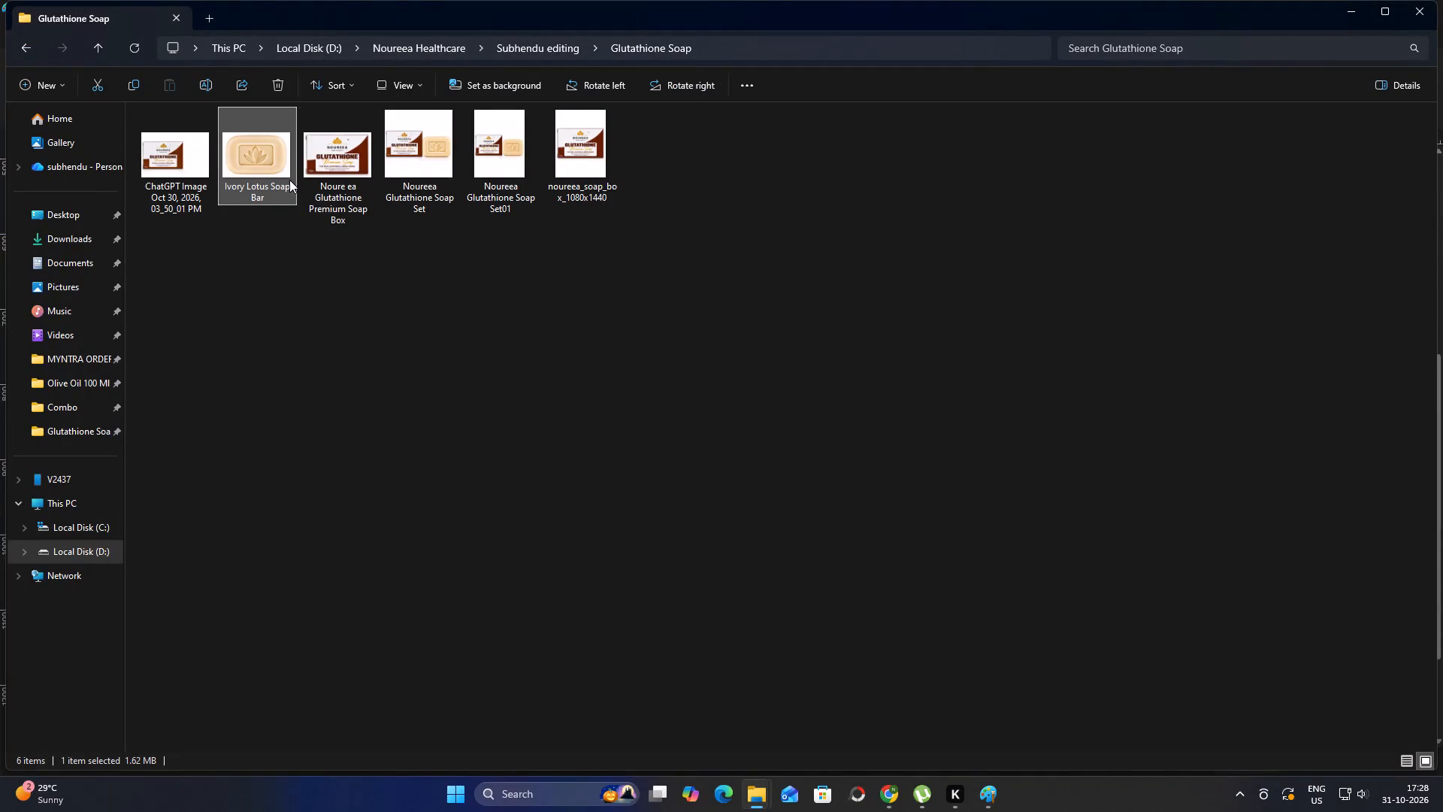
double_click(416, 168)
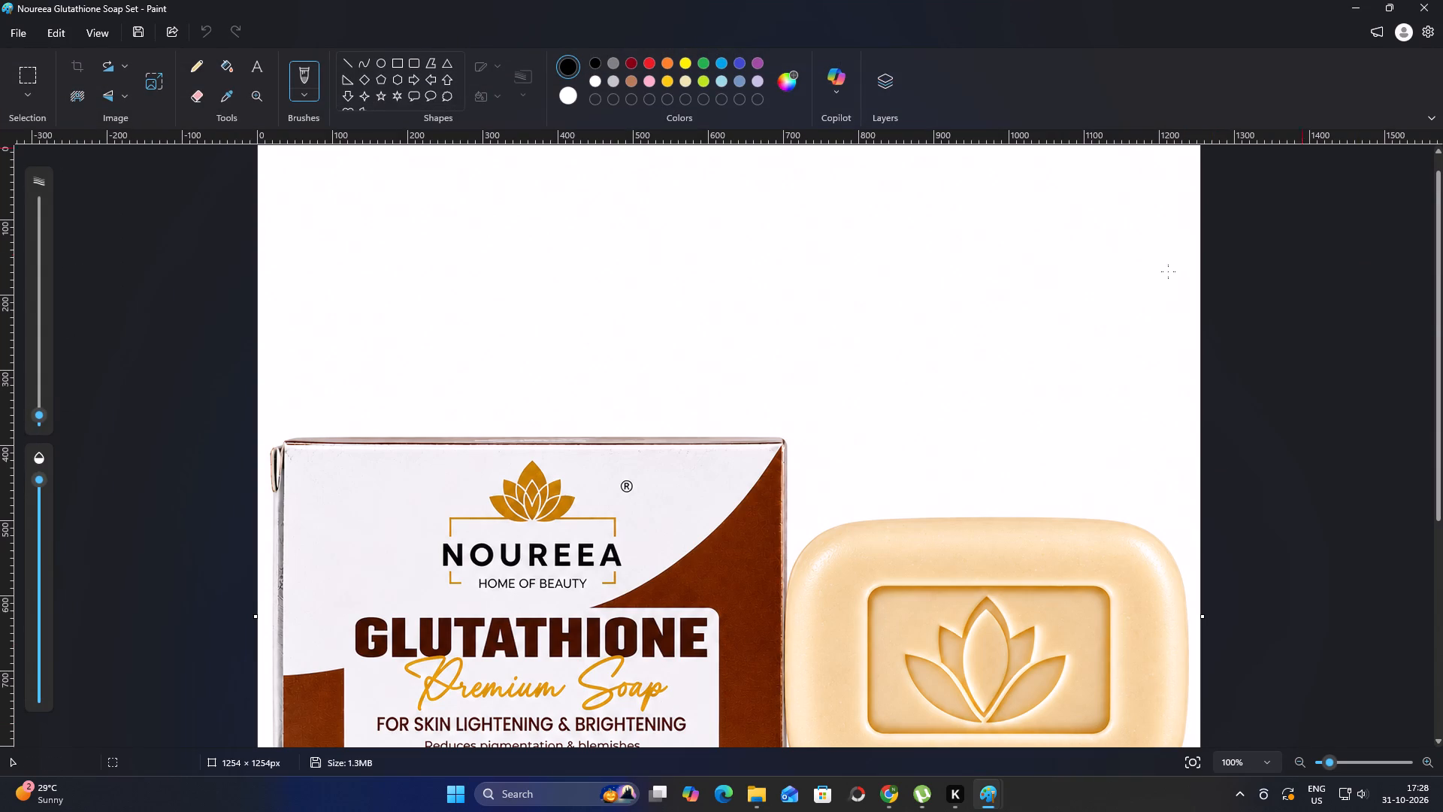
scroll(1091, 406, down, 3)
click(1442, 0)
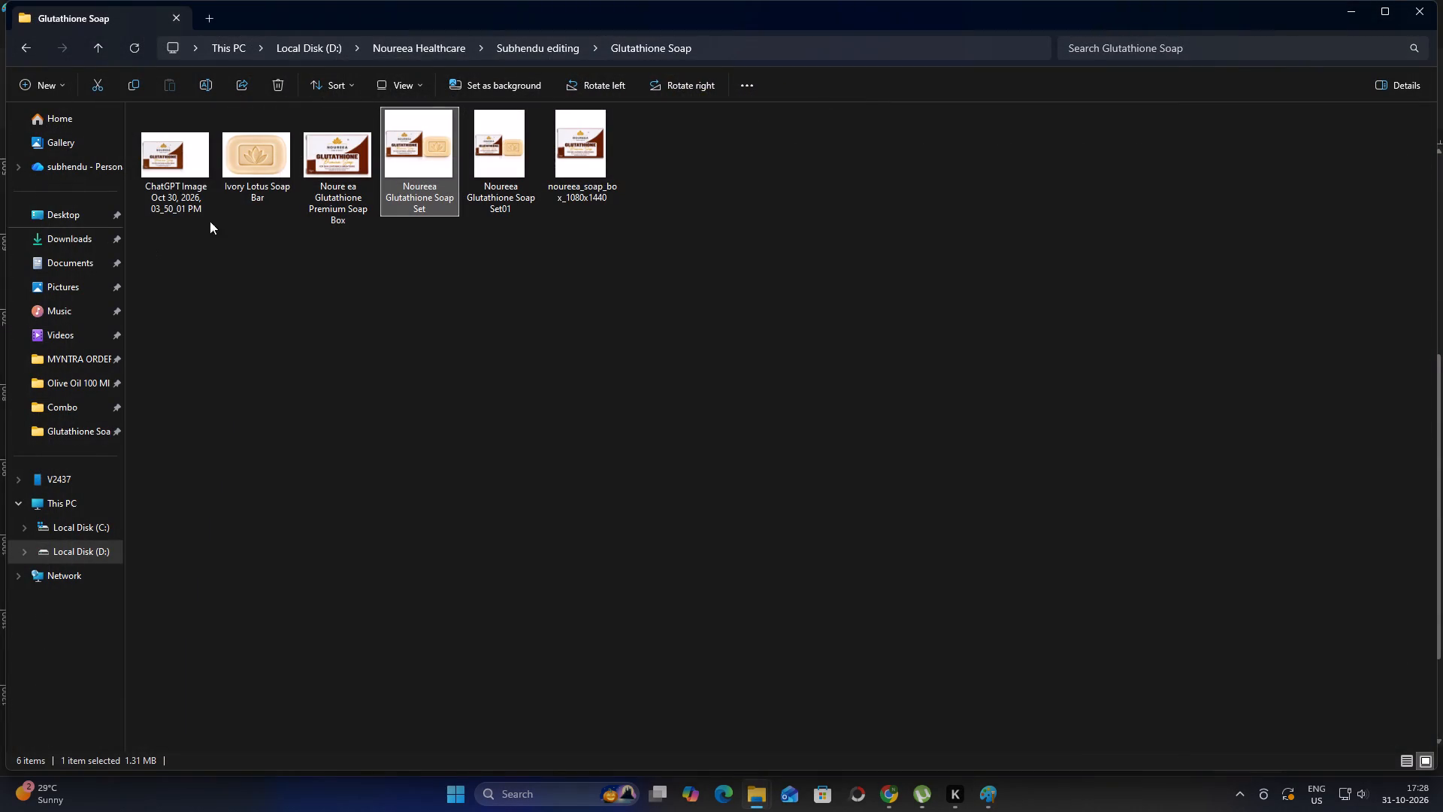
Open the Ivory Lotus Soap Bar image again and copy a rectangular selection of about 1429 × 908 px around the whole bar.
double_click(250, 176)
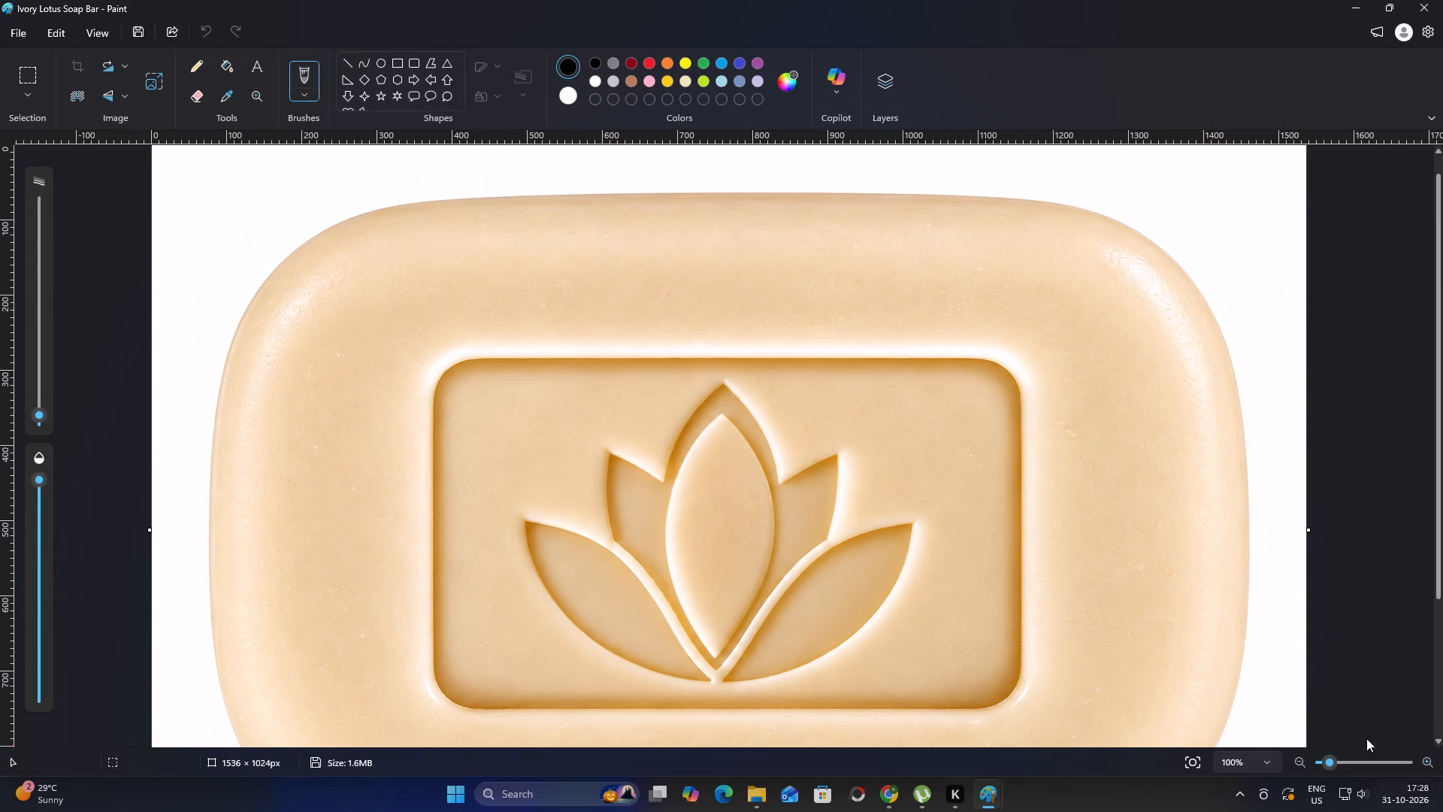
triple_click(1296, 766)
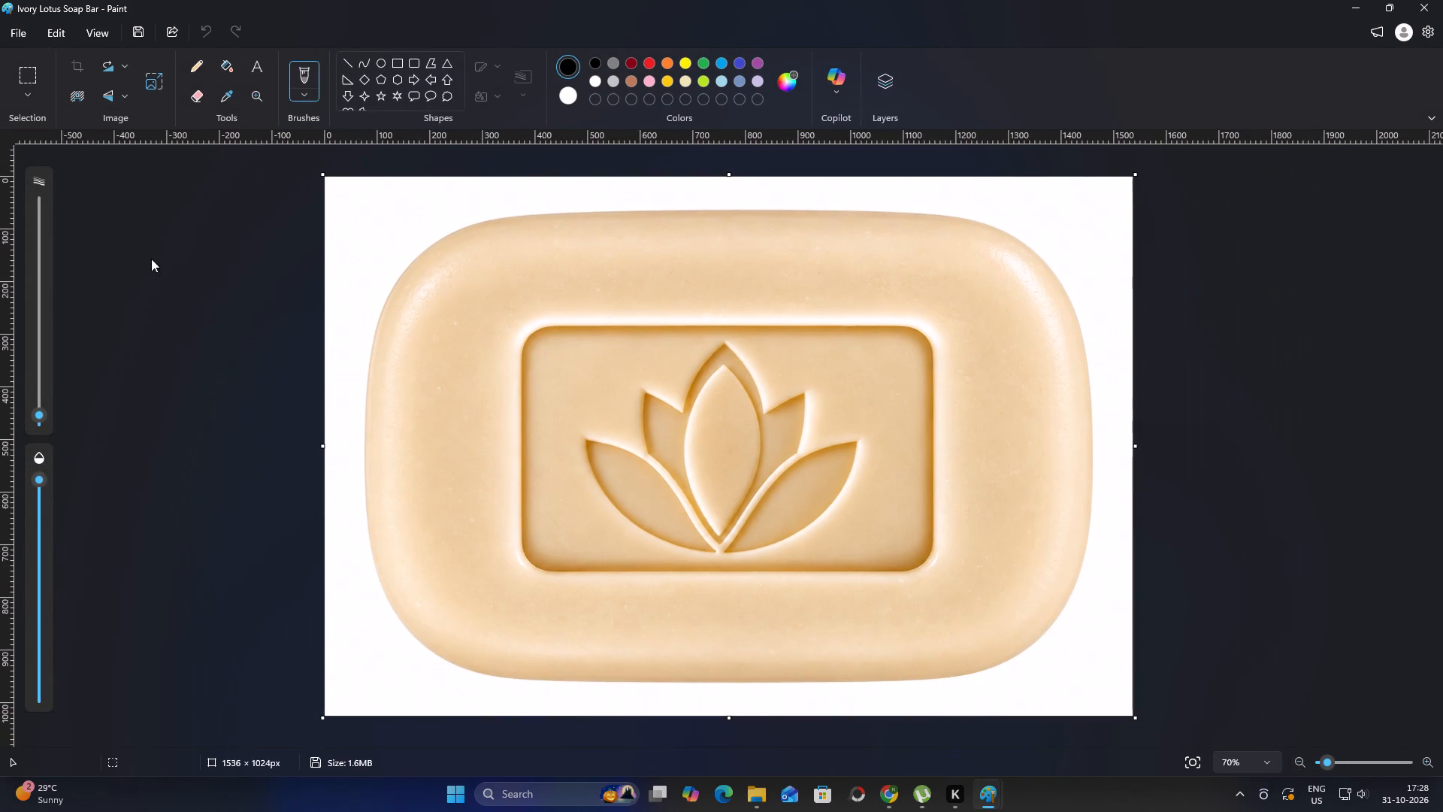
click(22, 66)
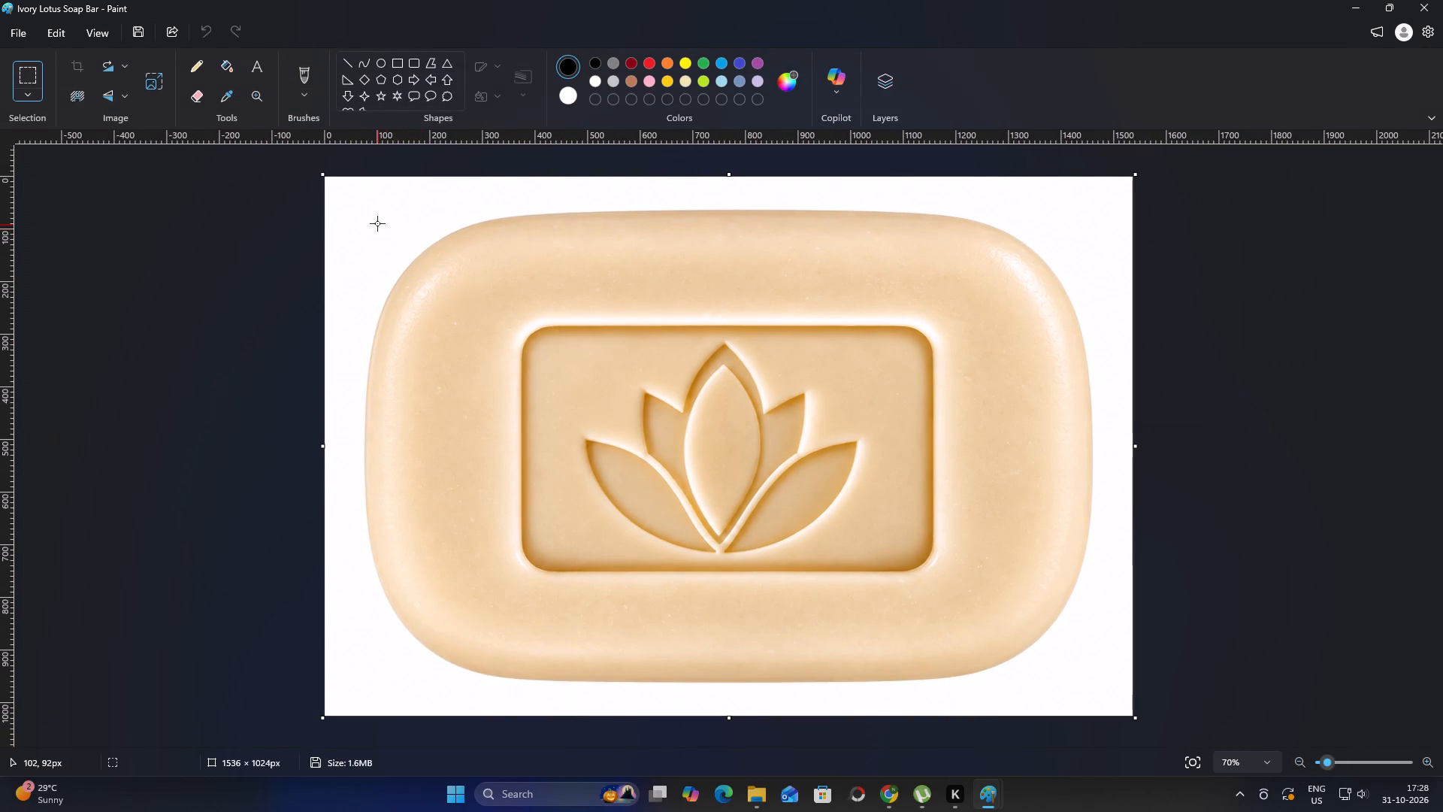
drag(369, 220, 657, 666)
click(1118, 343)
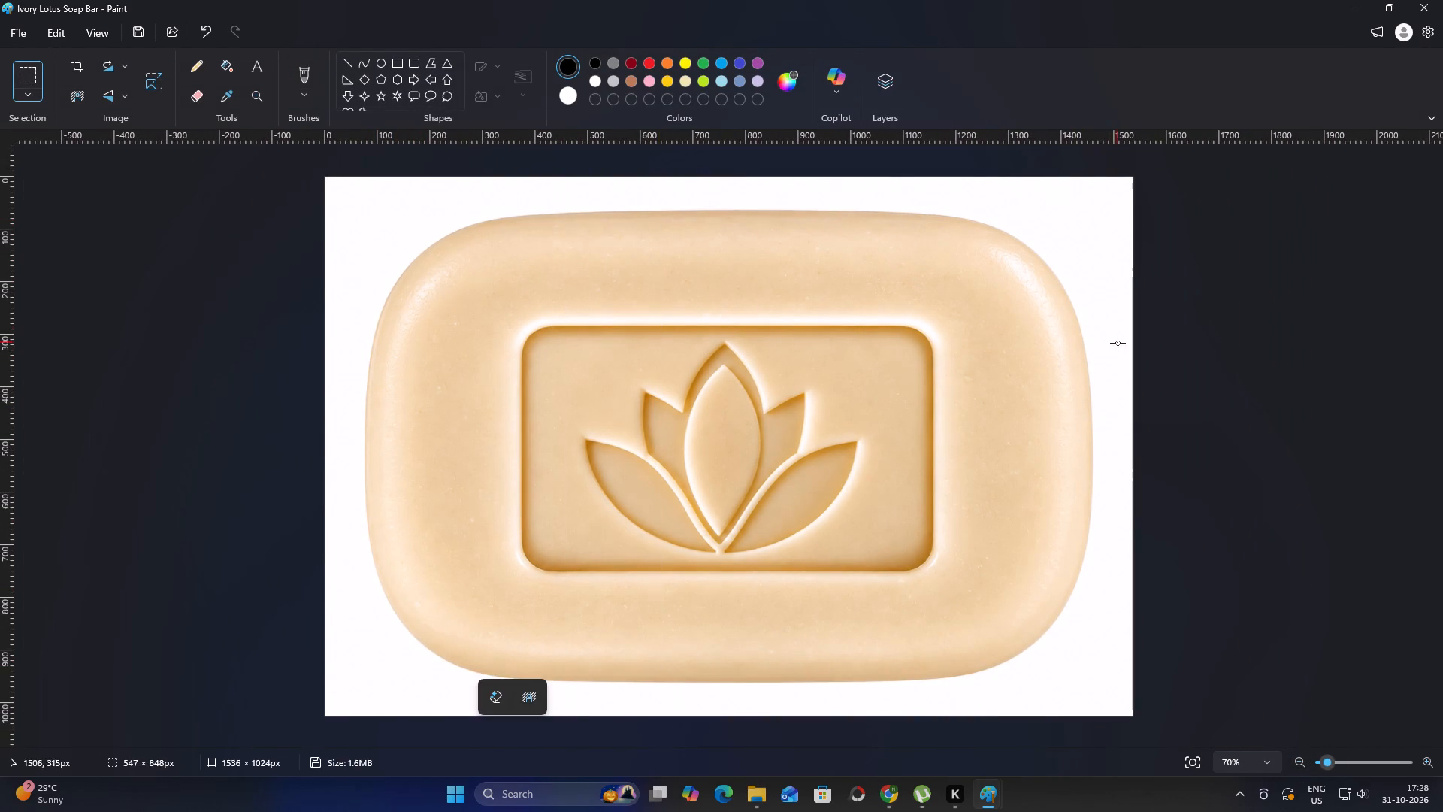
drag(358, 213, 1058, 720)
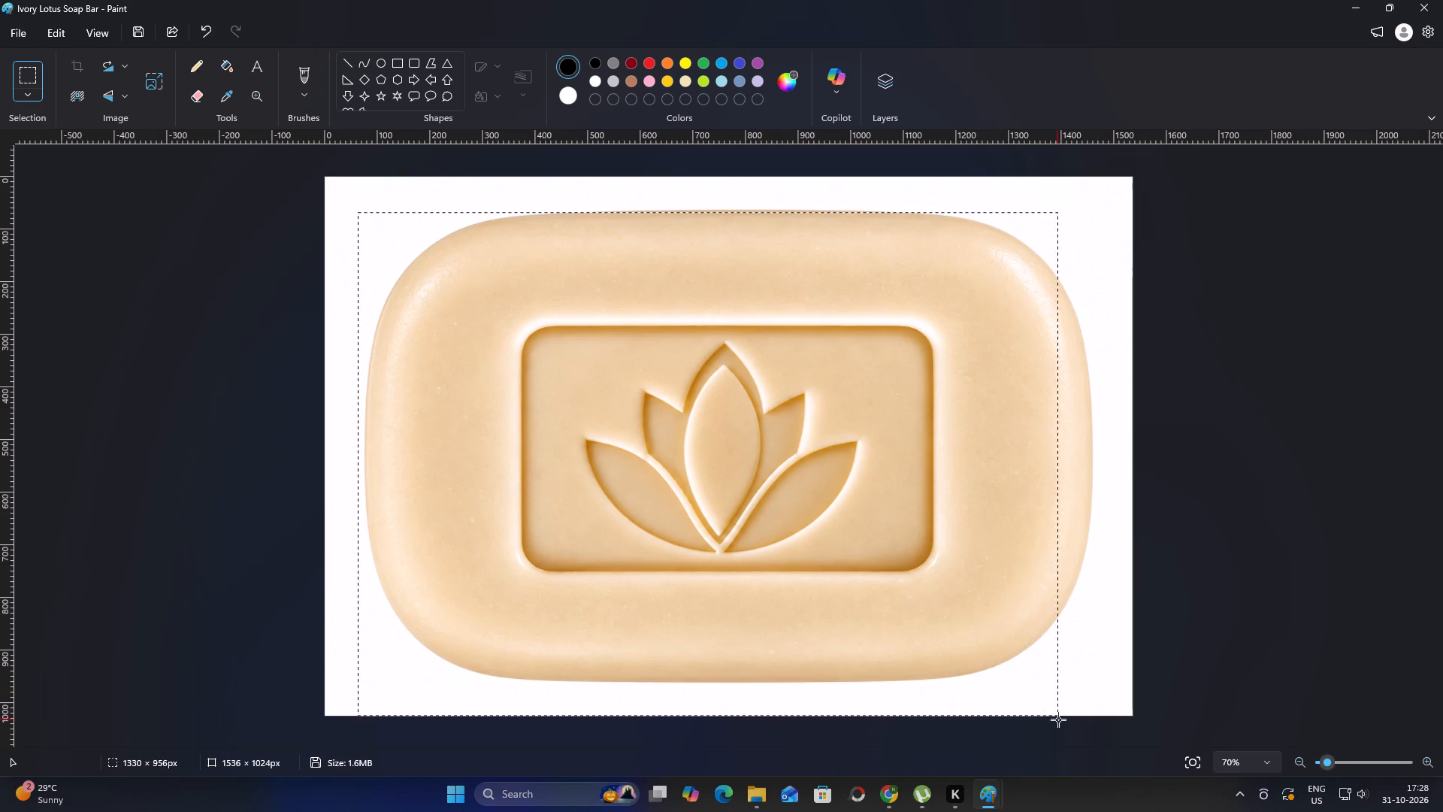
drag(1058, 720, 1095, 686)
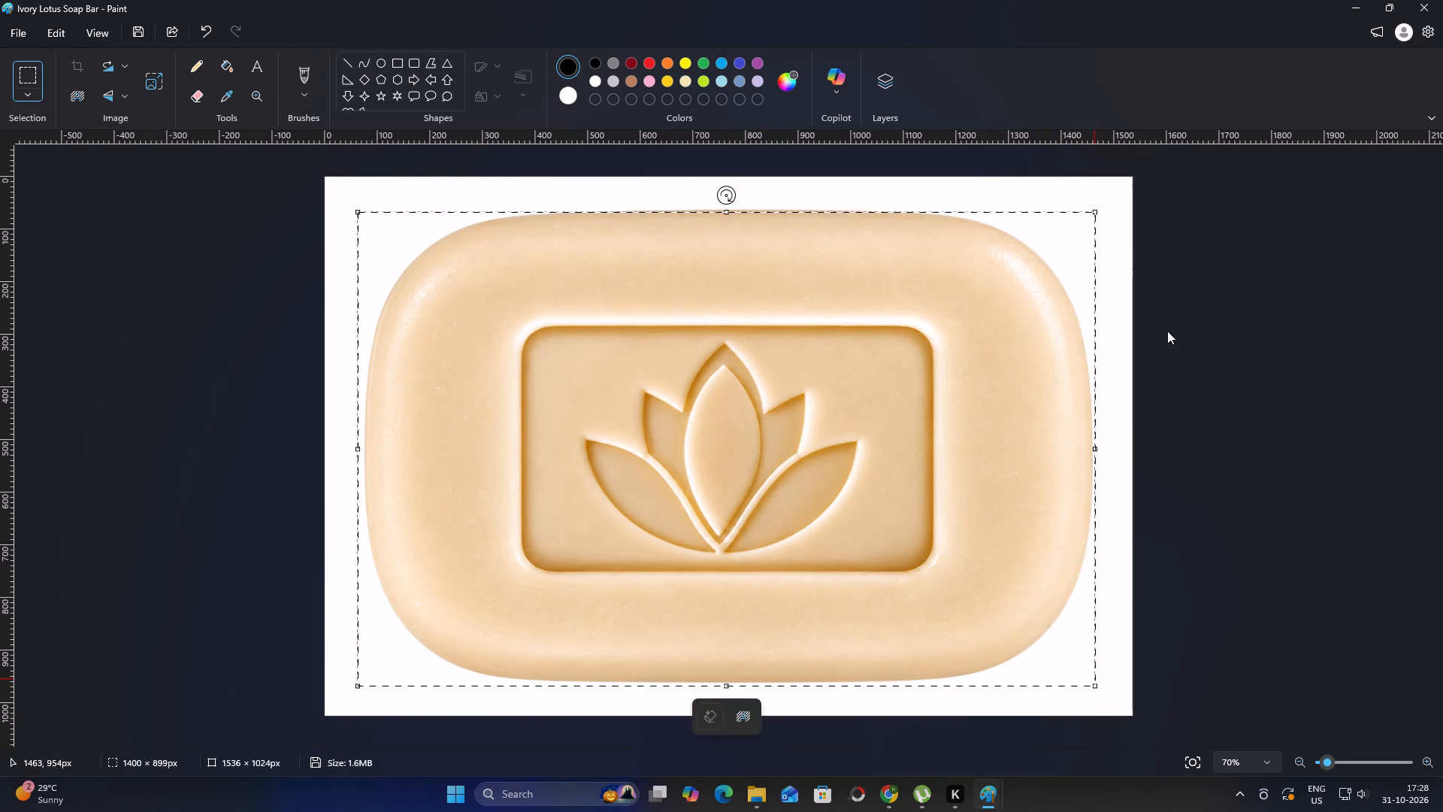
click(1167, 331)
drag(351, 212, 403, 350)
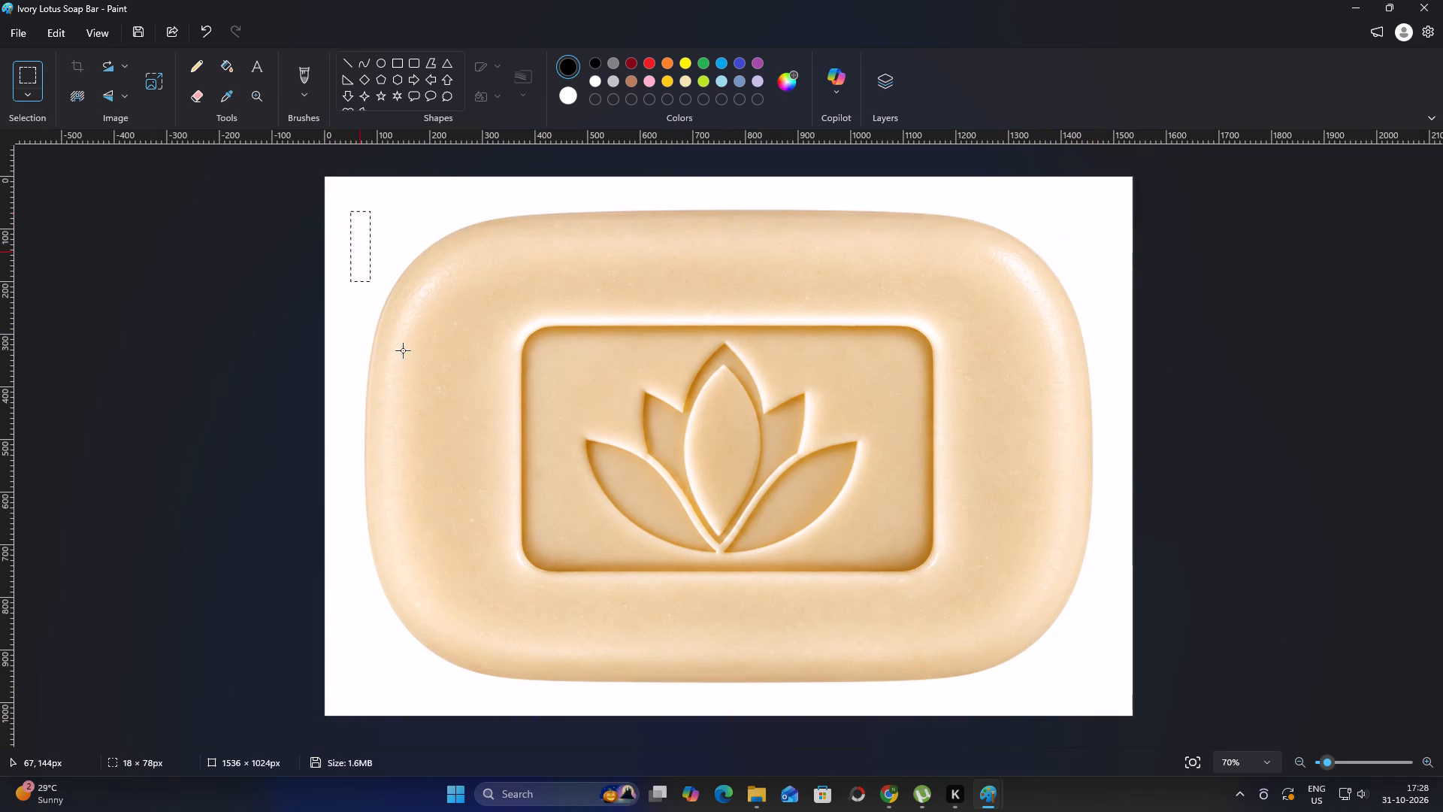
drag(403, 350, 1080, 695)
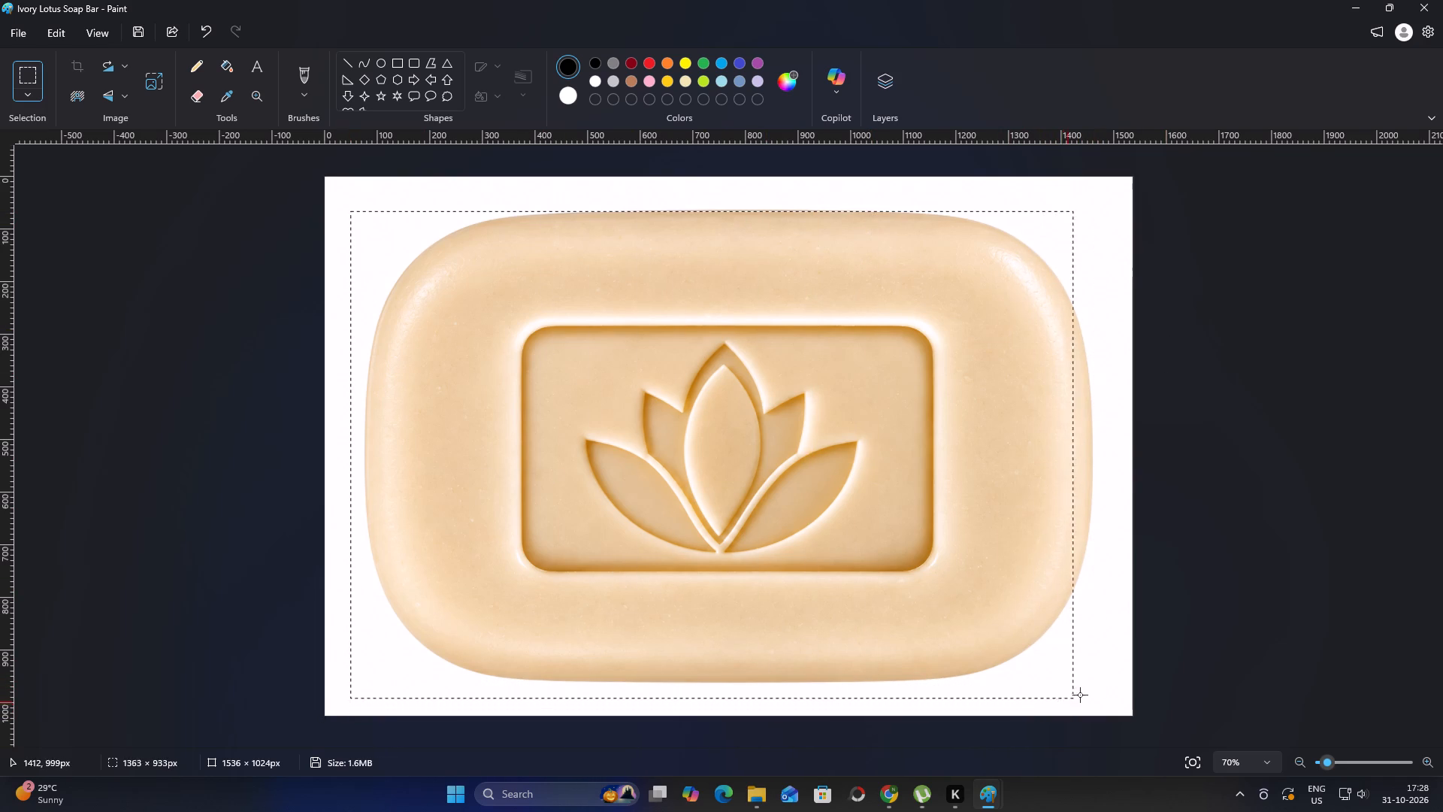
drag(1080, 695, 1103, 689)
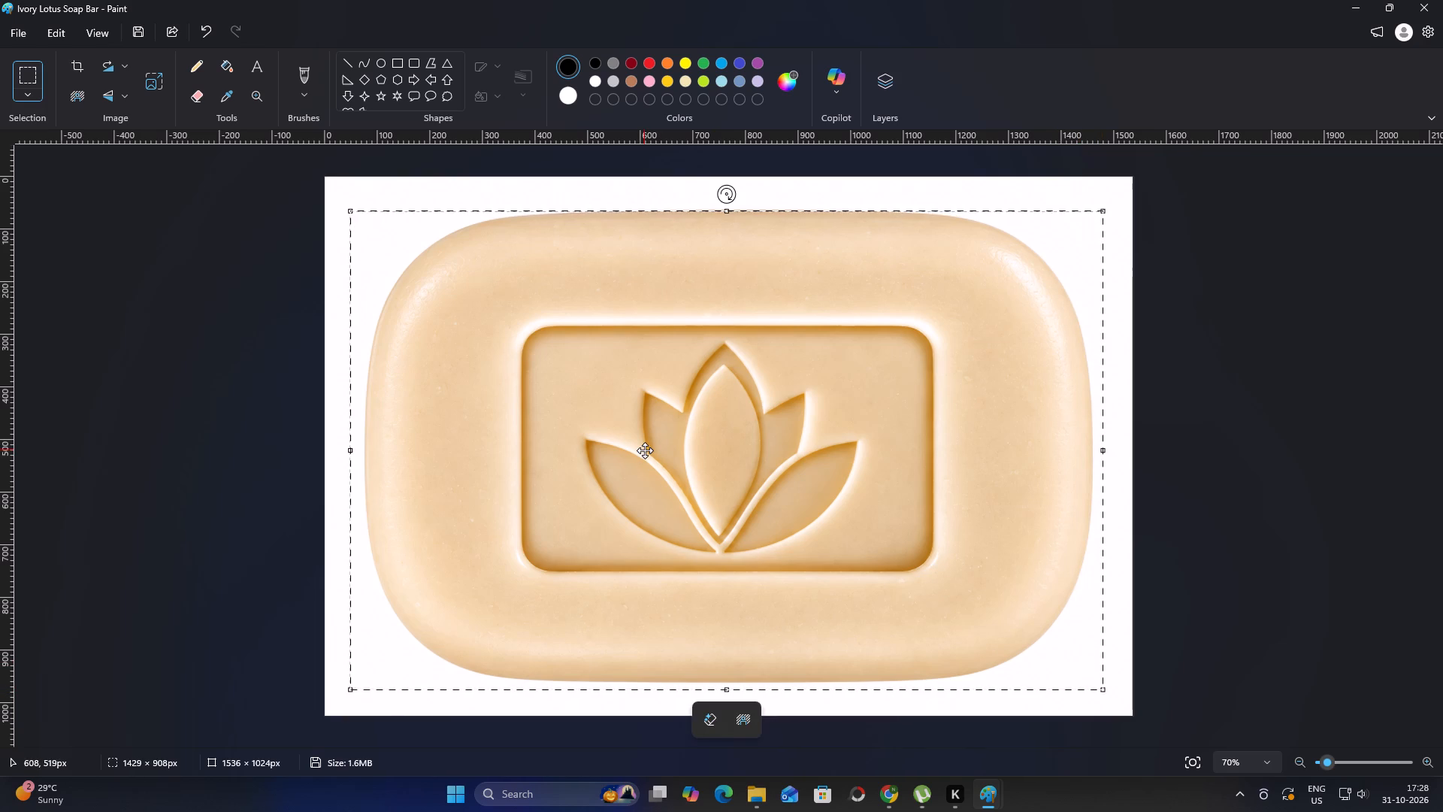
key(ctrl+c)
Paste the copied bar into the Noureea Glutathione Soap Set01 image and shrink it to about 489 × 342 px.
key(alt+Tab)
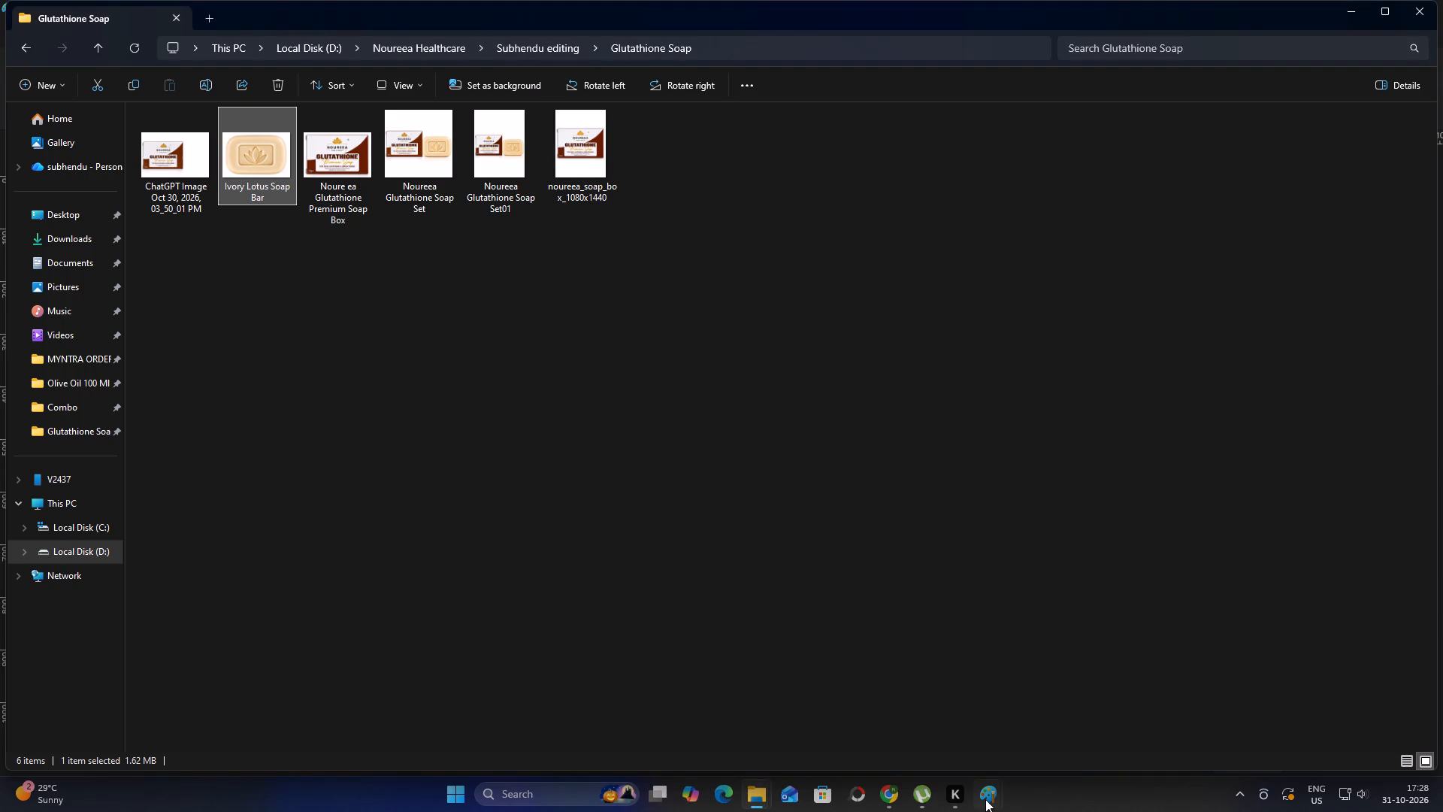
click(985, 799)
click(882, 713)
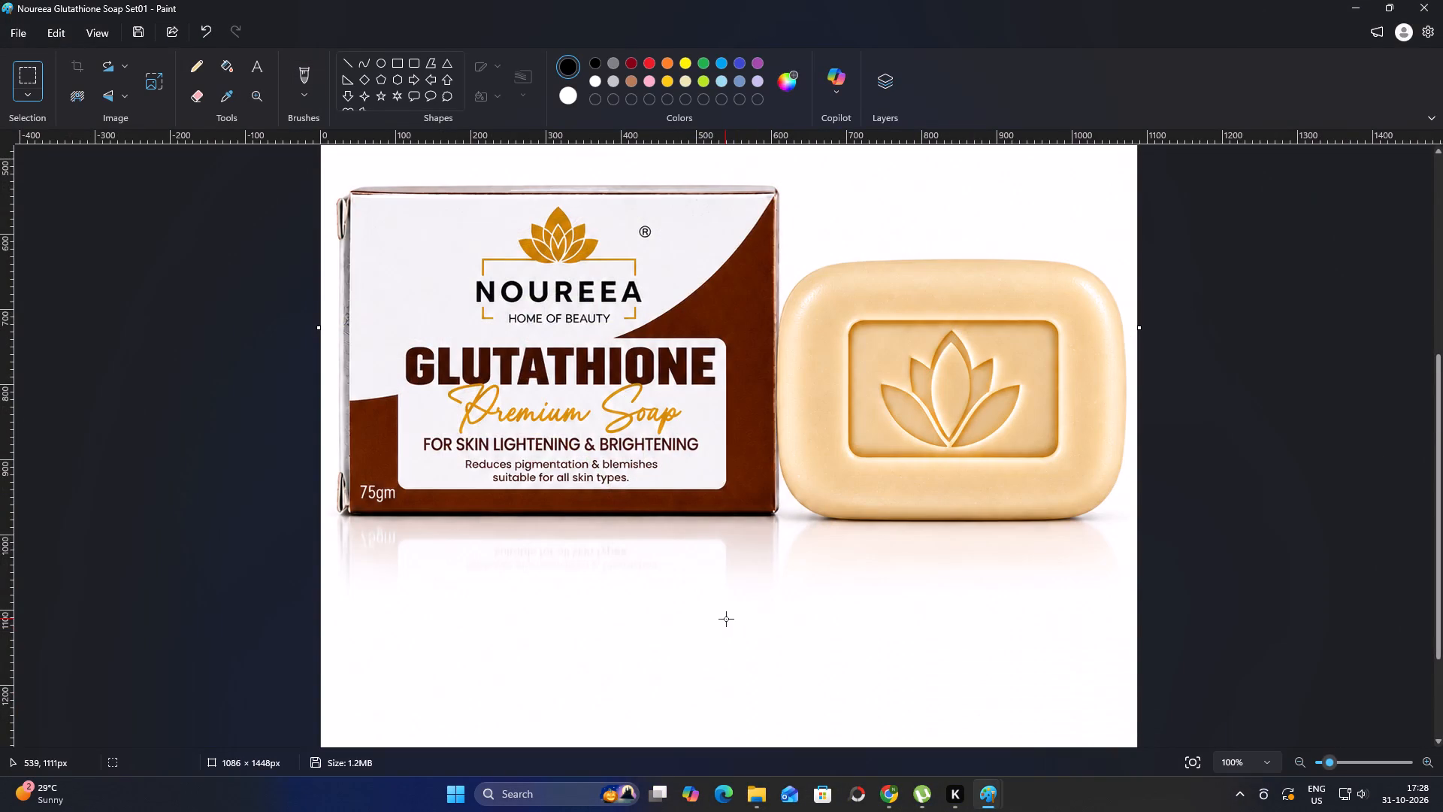
key(ctrl+v)
scroll(839, 632, down, 3)
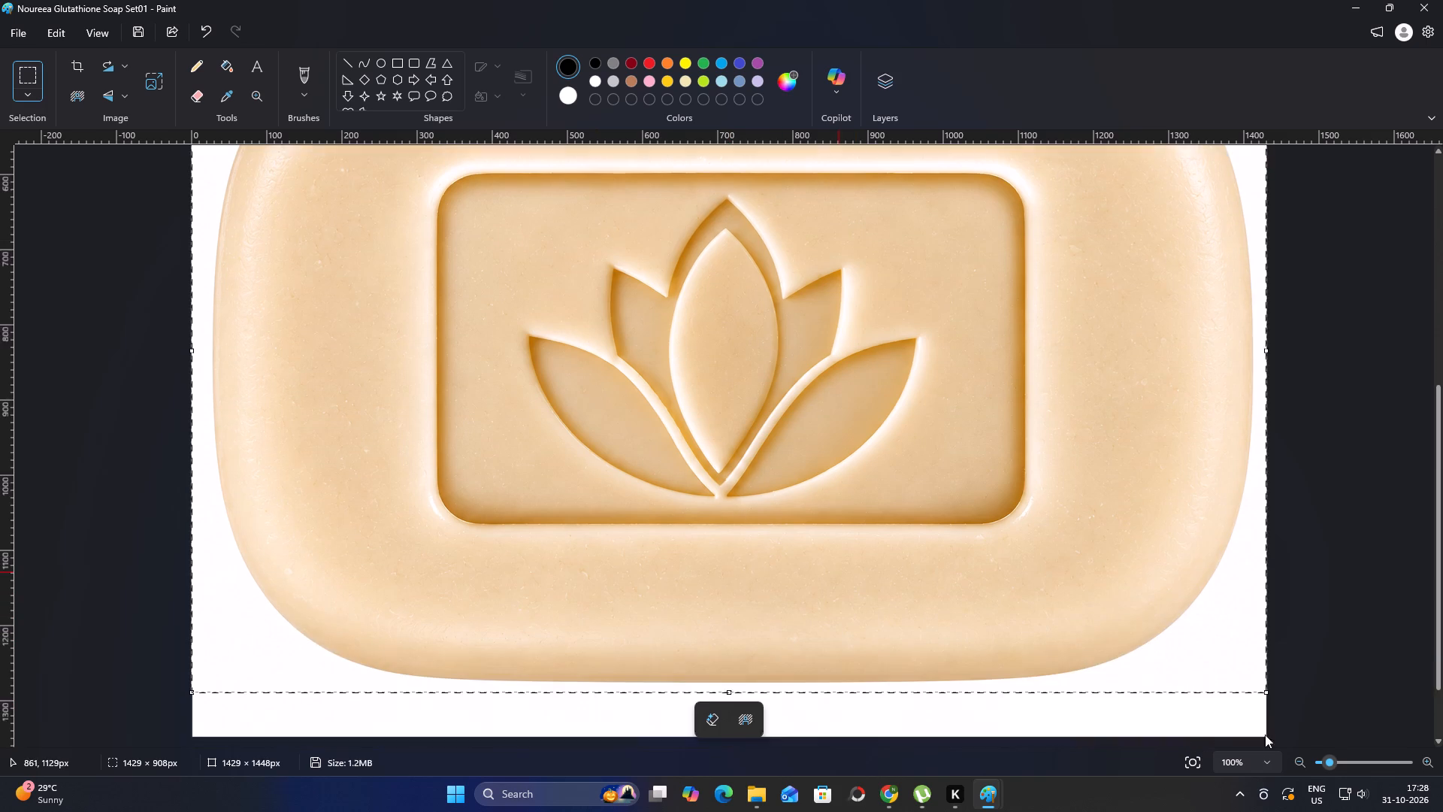
drag(1263, 680, 508, 401)
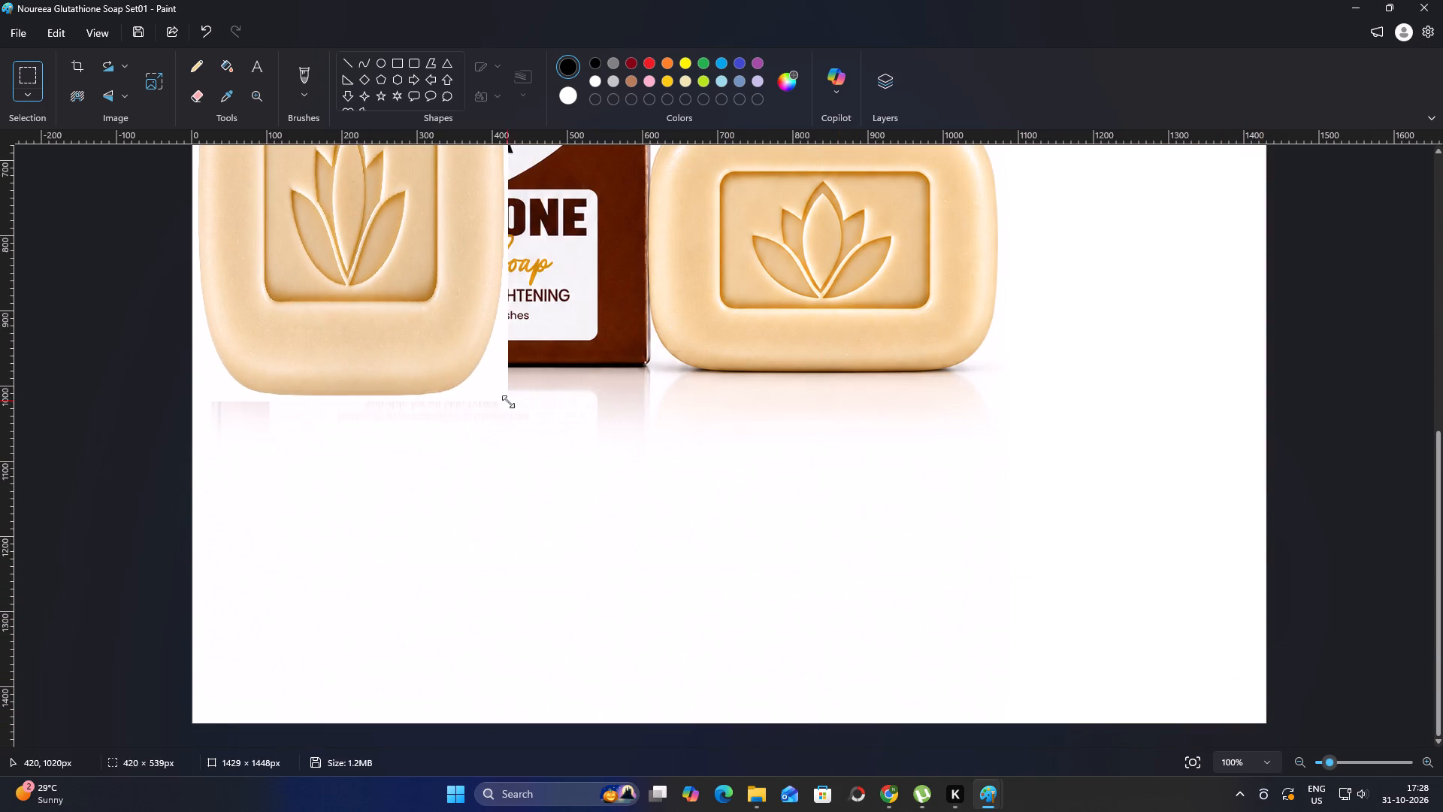
drag(508, 401, 560, 401)
drag(309, 229, 692, 420)
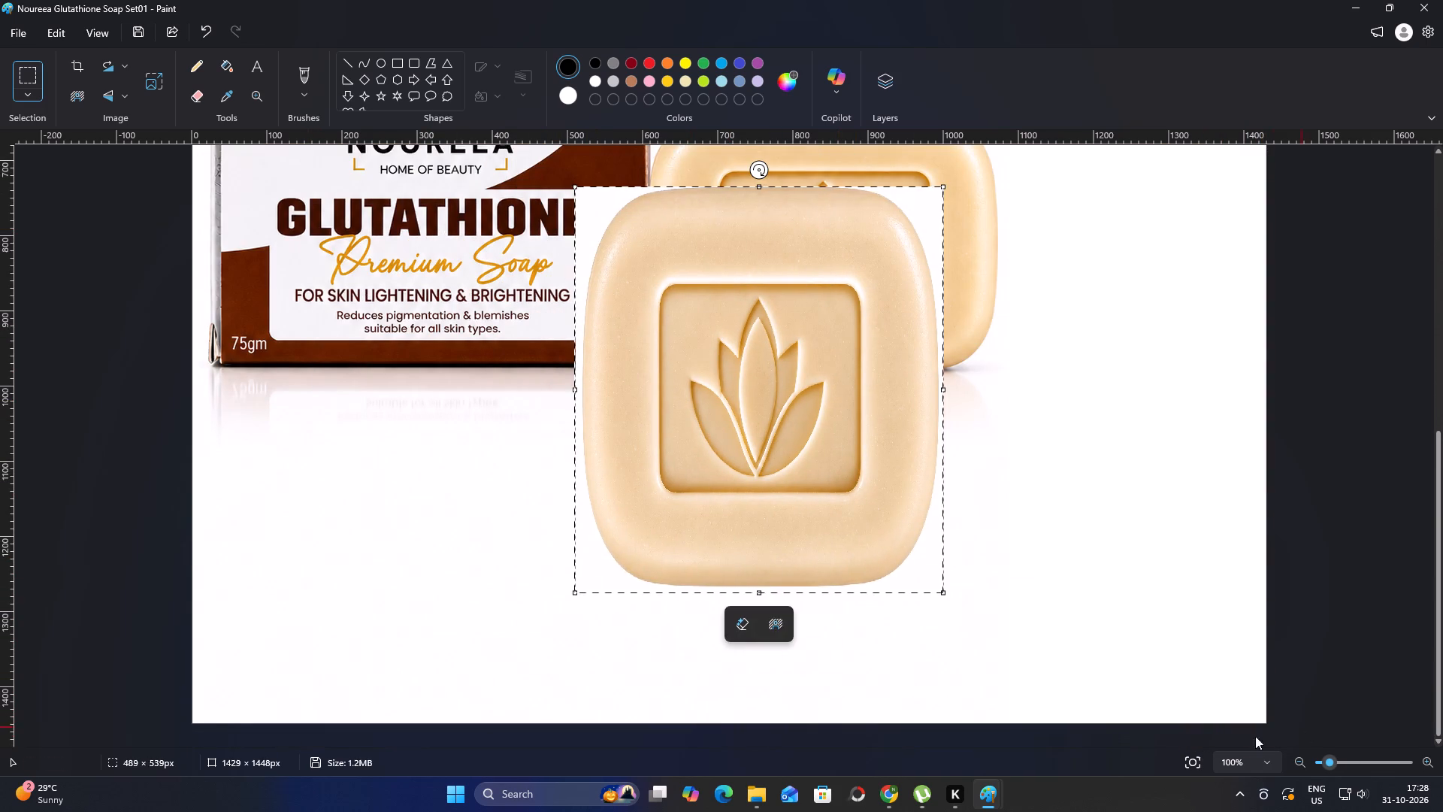
scroll(1198, 701, up, 2)
scroll(873, 617, down, 1)
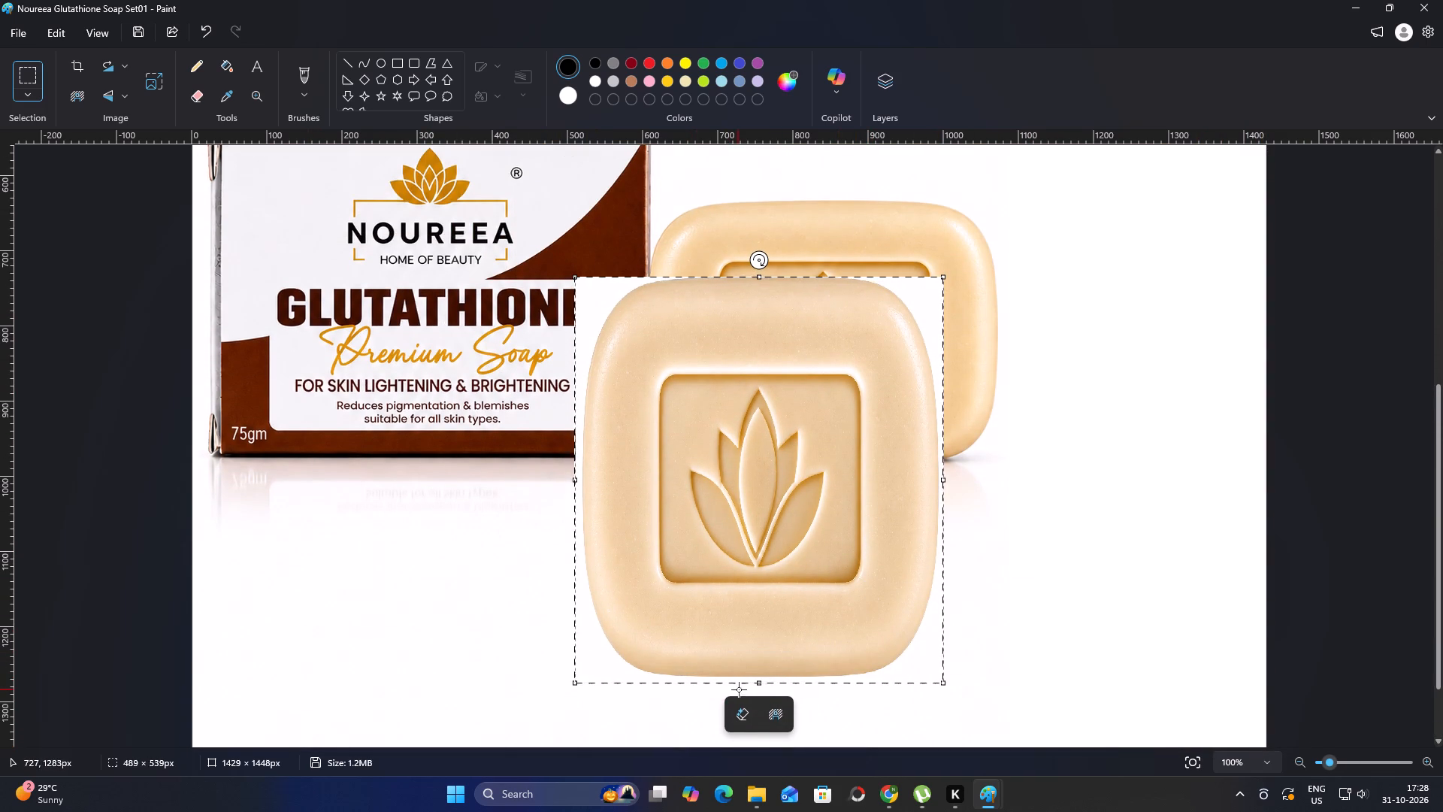
drag(759, 681, 773, 535)
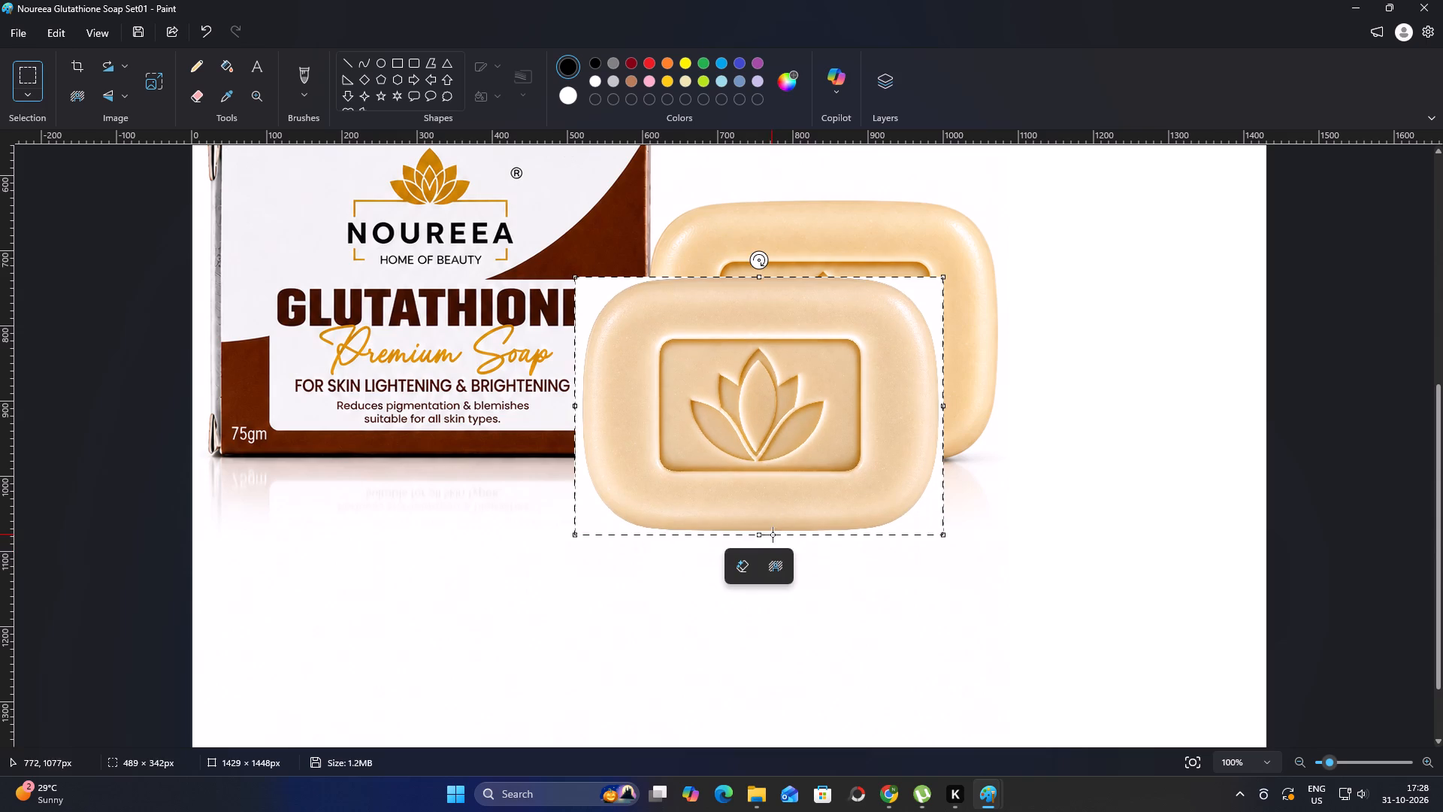
Place the pasted bar over the existing soap beside the box and widen it to about 495 px.
drag(782, 454, 1115, 523)
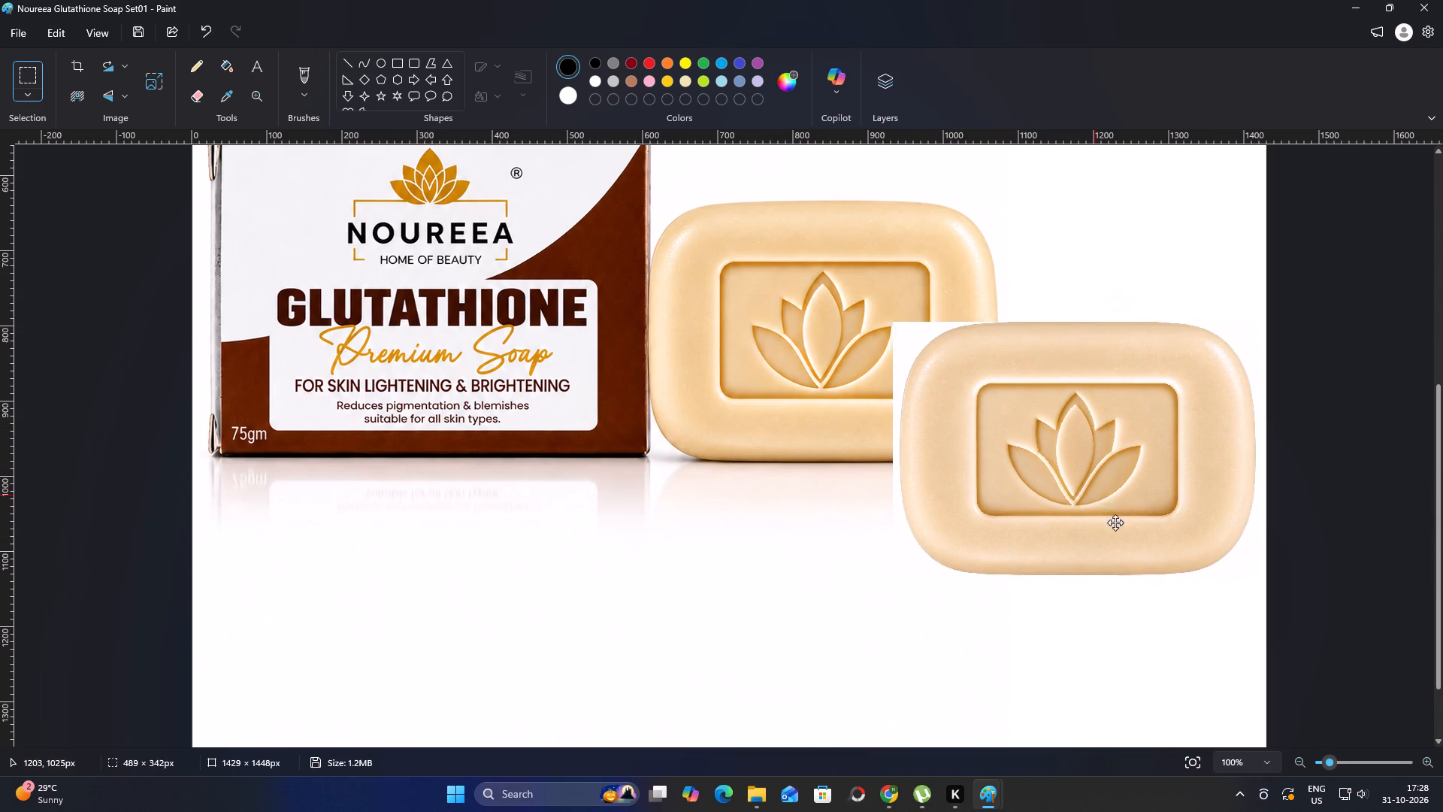
drag(1115, 523, 1143, 587)
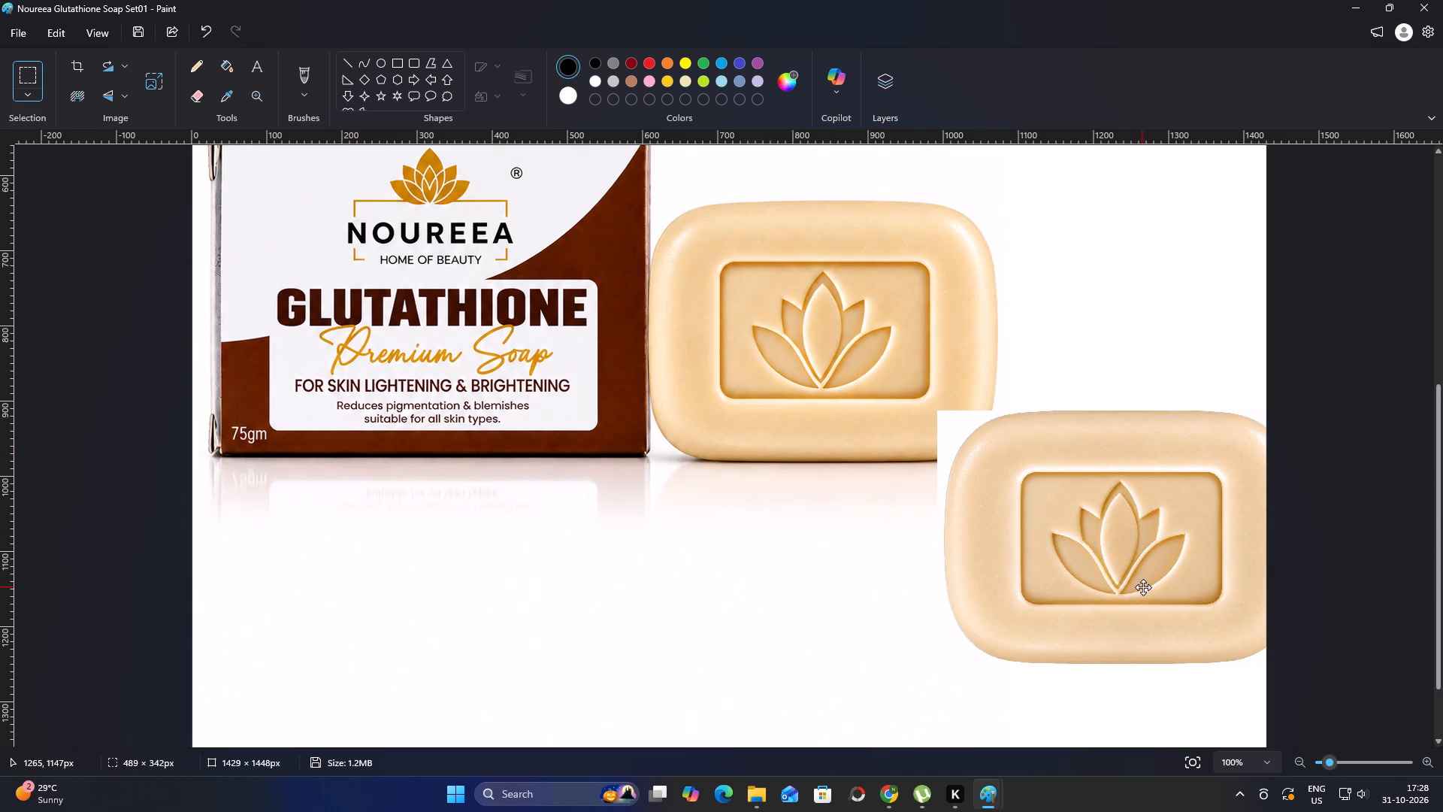
drag(1143, 587, 933, 408)
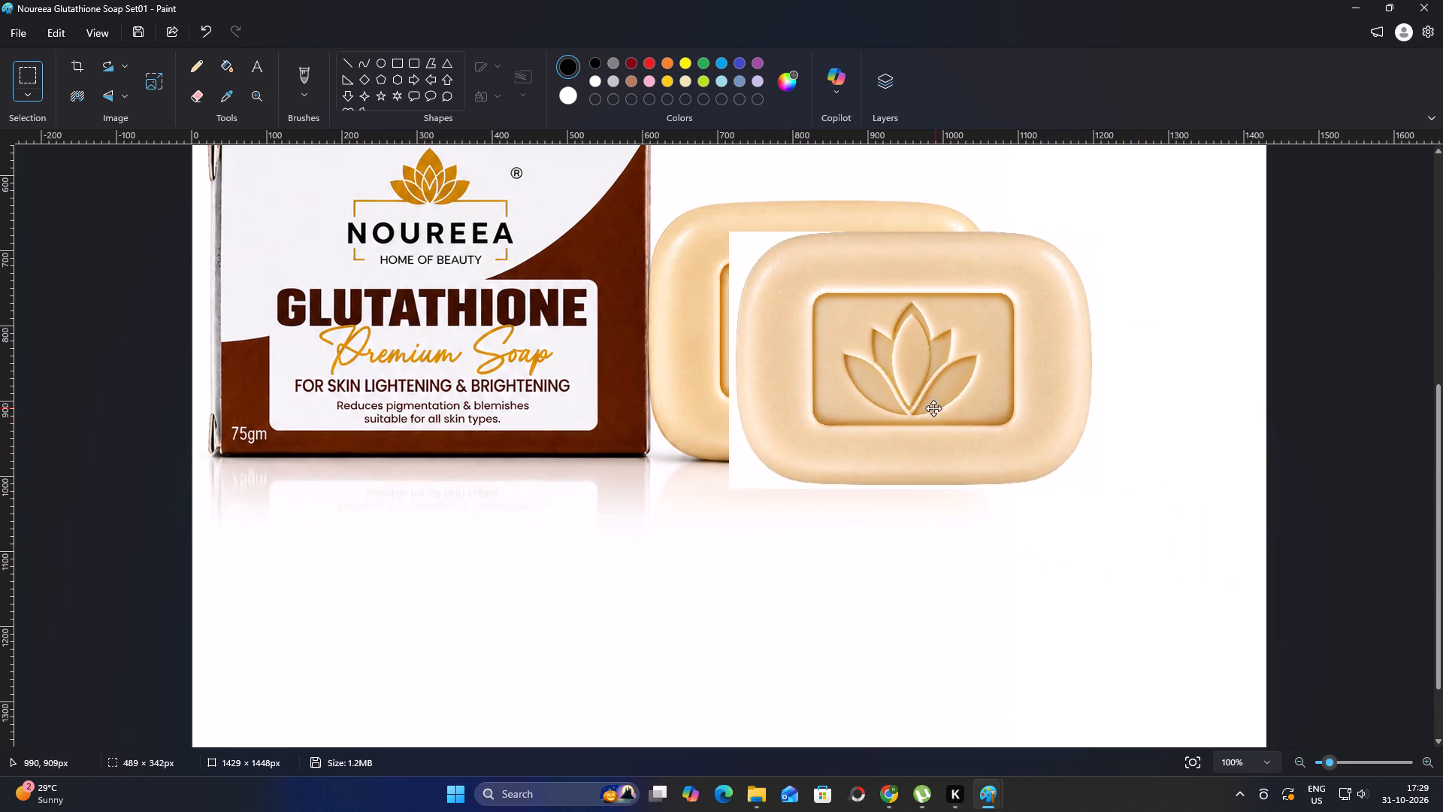
drag(933, 408, 830, 378)
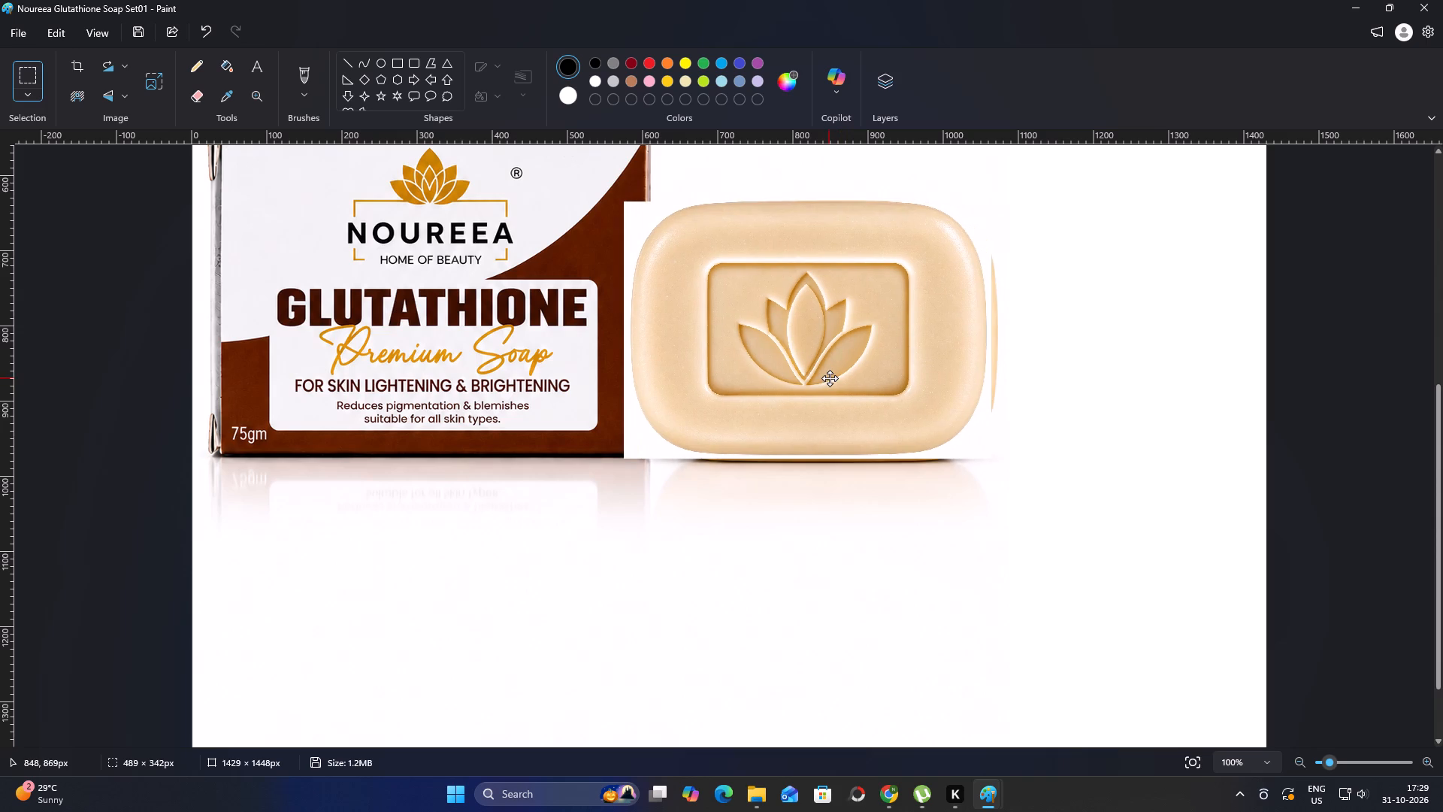
drag(830, 378, 833, 353)
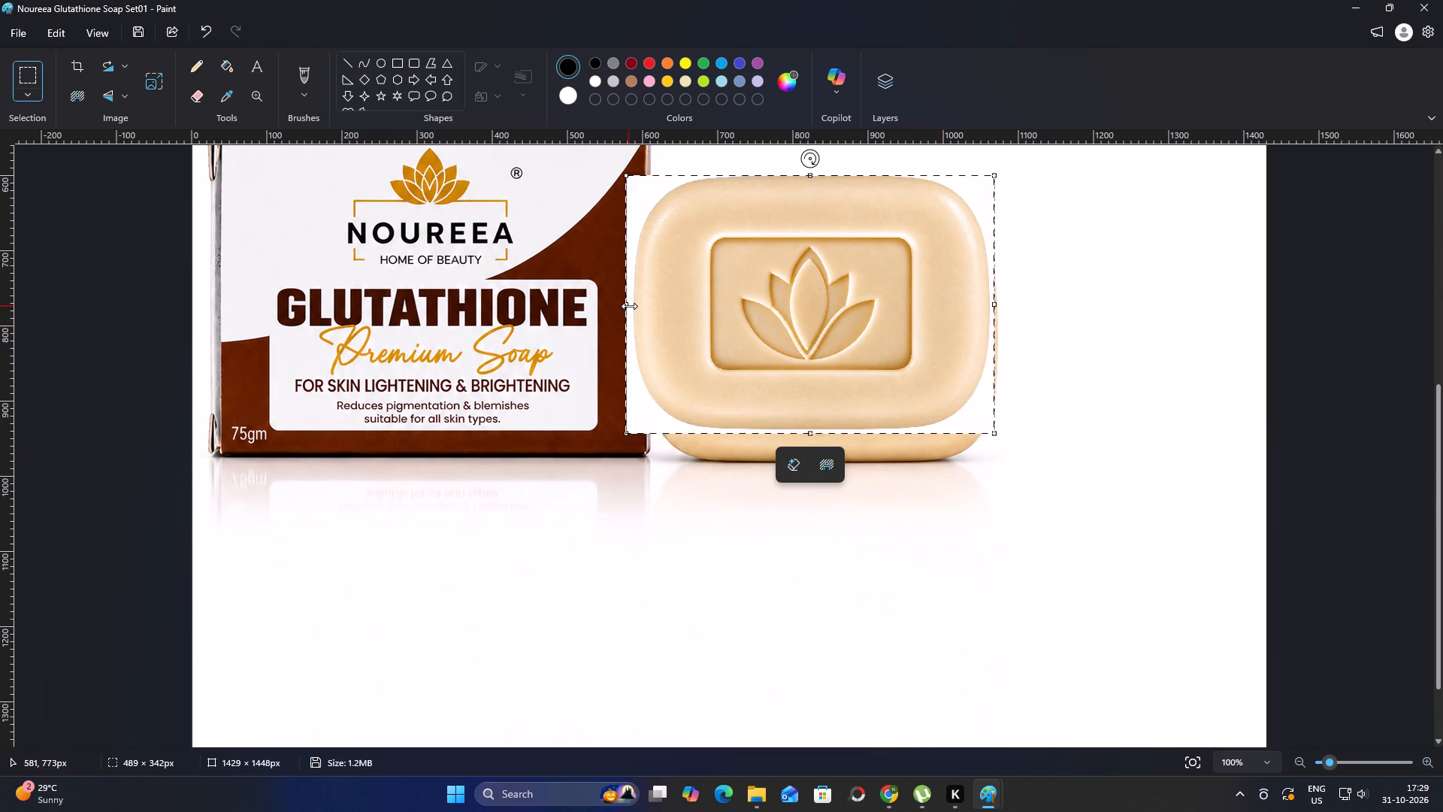
drag(629, 306, 622, 306)
drag(706, 307, 694, 329)
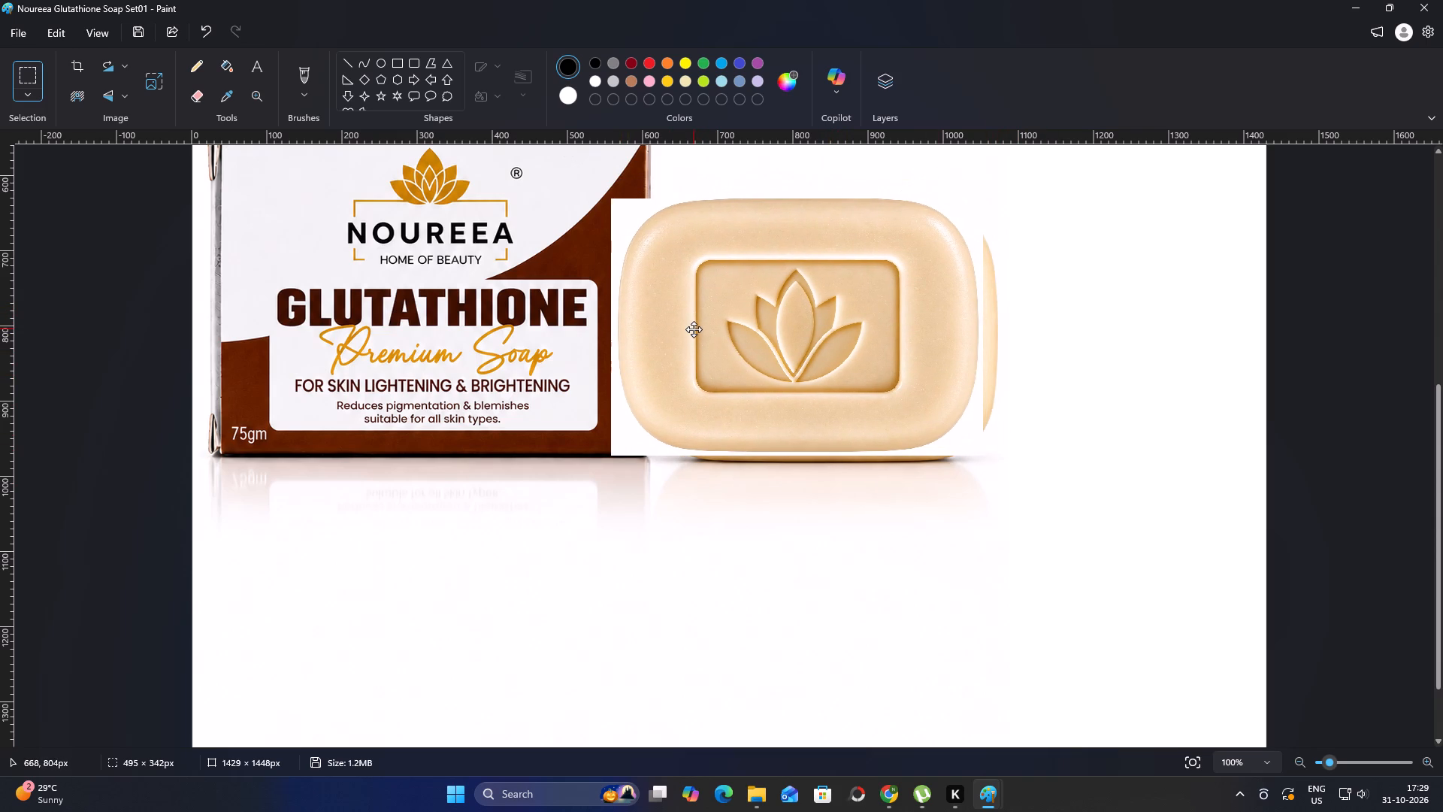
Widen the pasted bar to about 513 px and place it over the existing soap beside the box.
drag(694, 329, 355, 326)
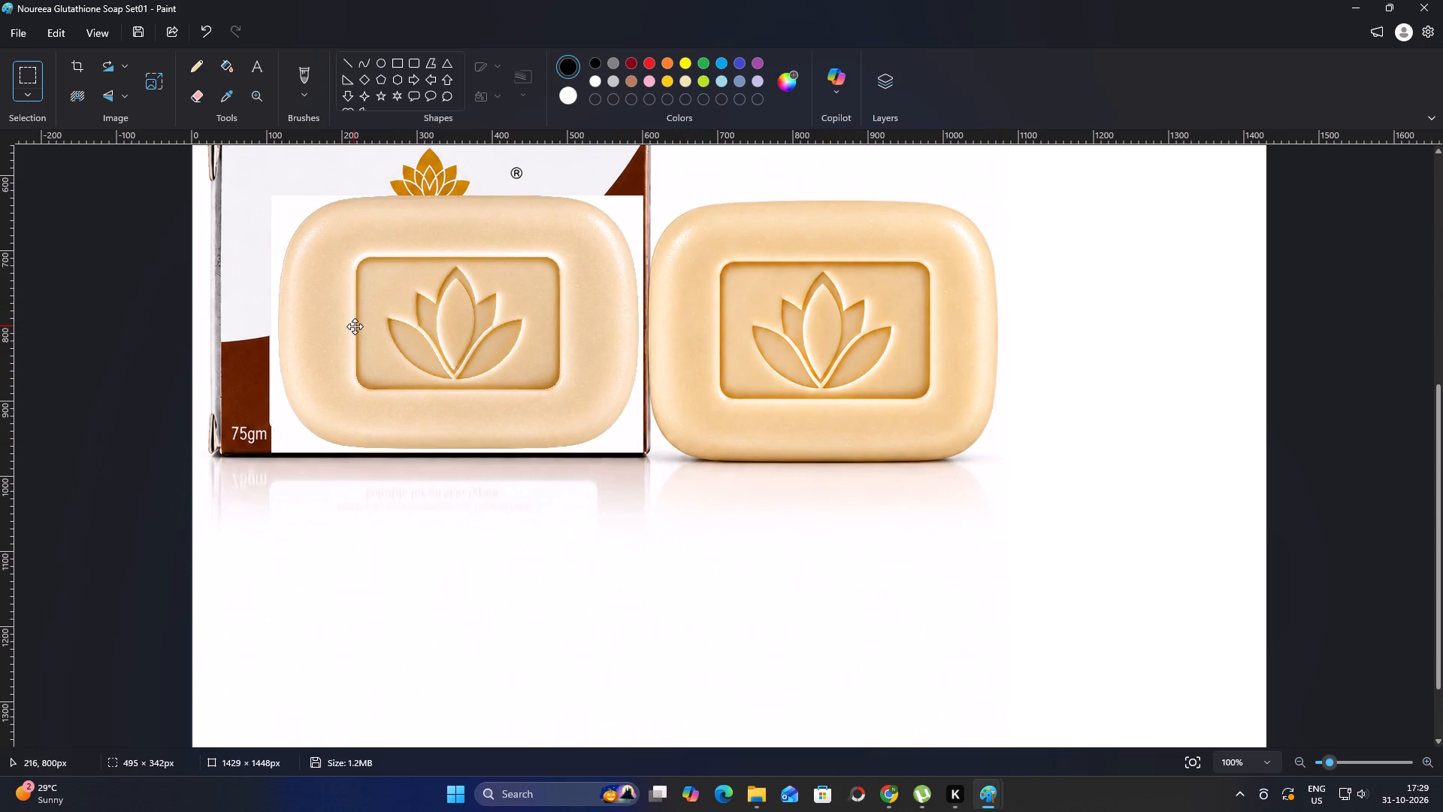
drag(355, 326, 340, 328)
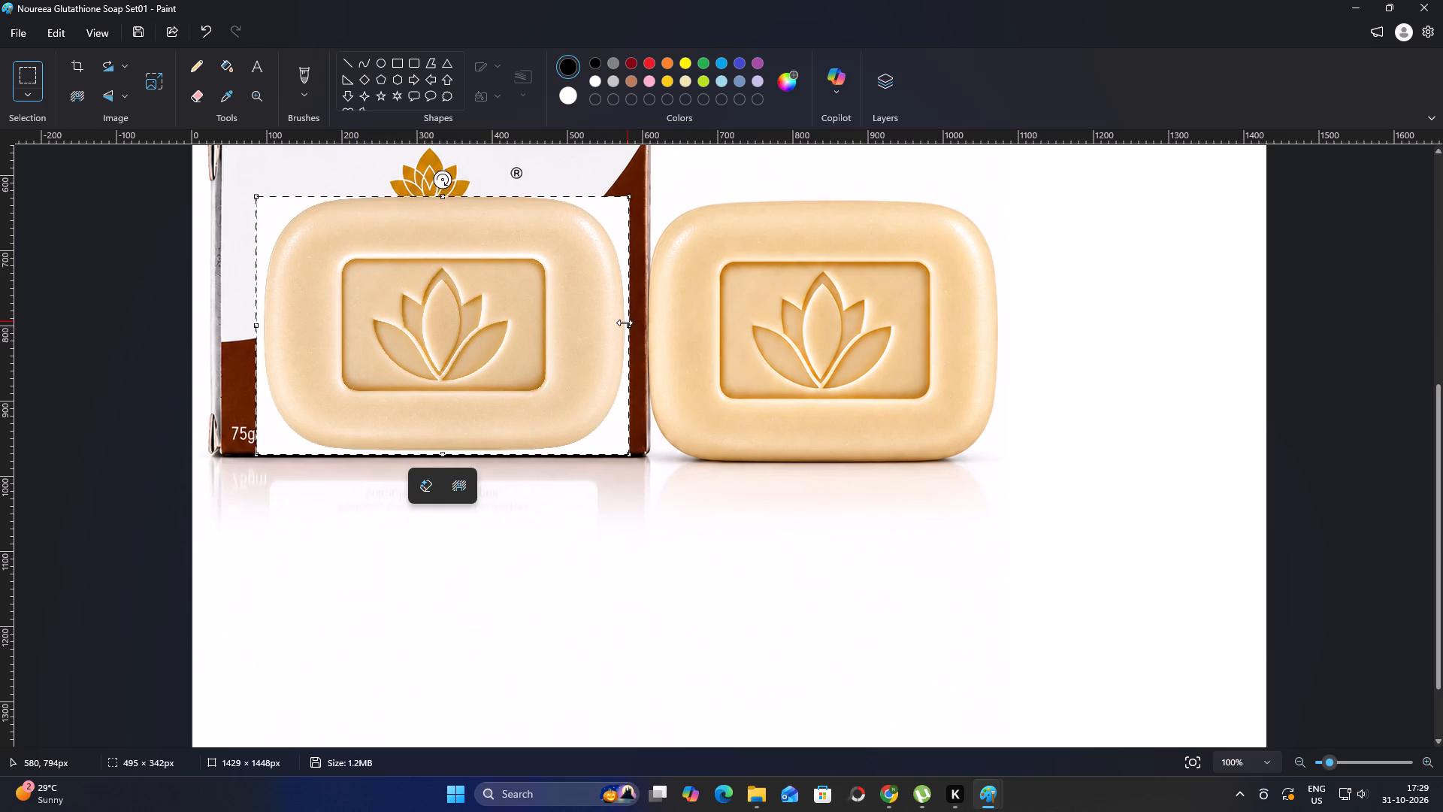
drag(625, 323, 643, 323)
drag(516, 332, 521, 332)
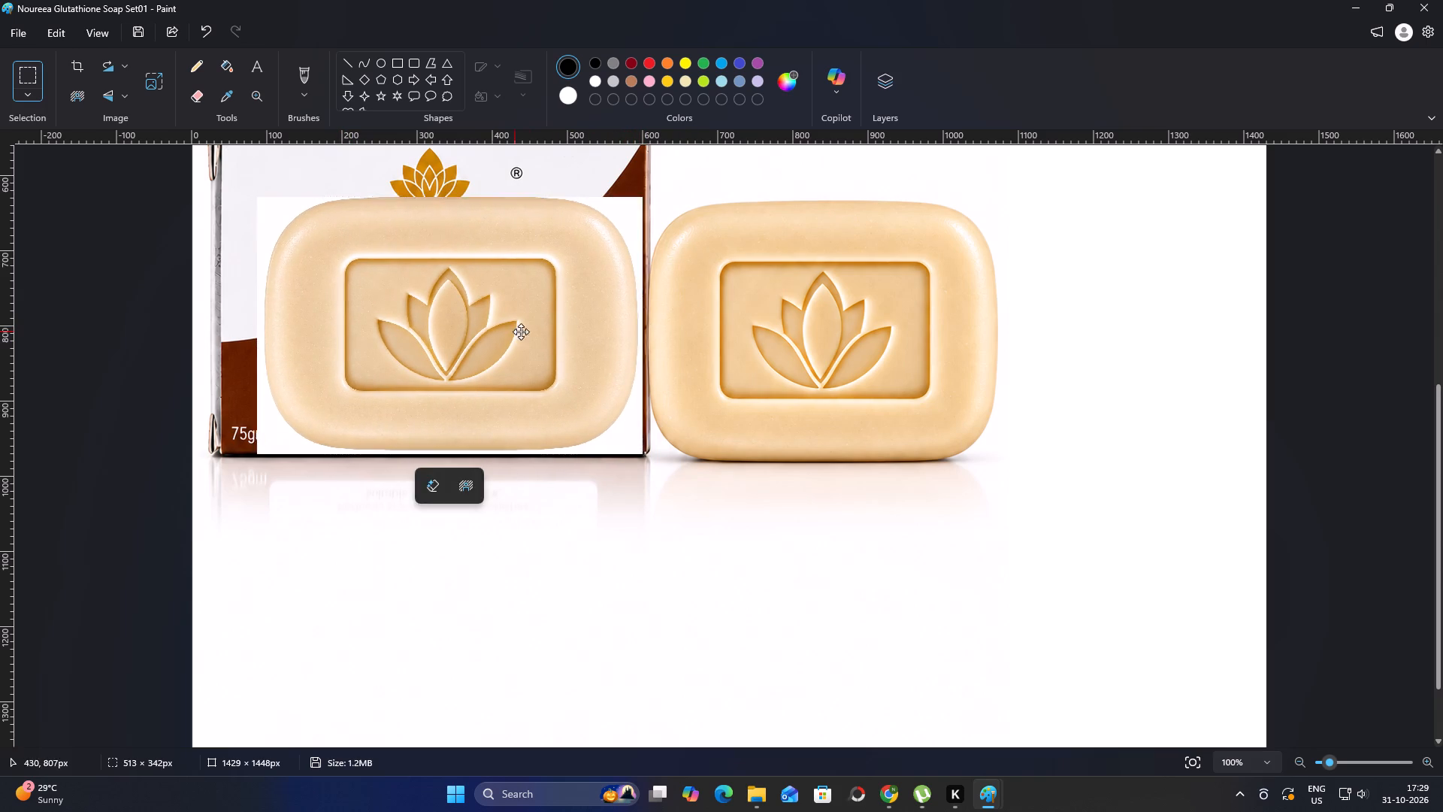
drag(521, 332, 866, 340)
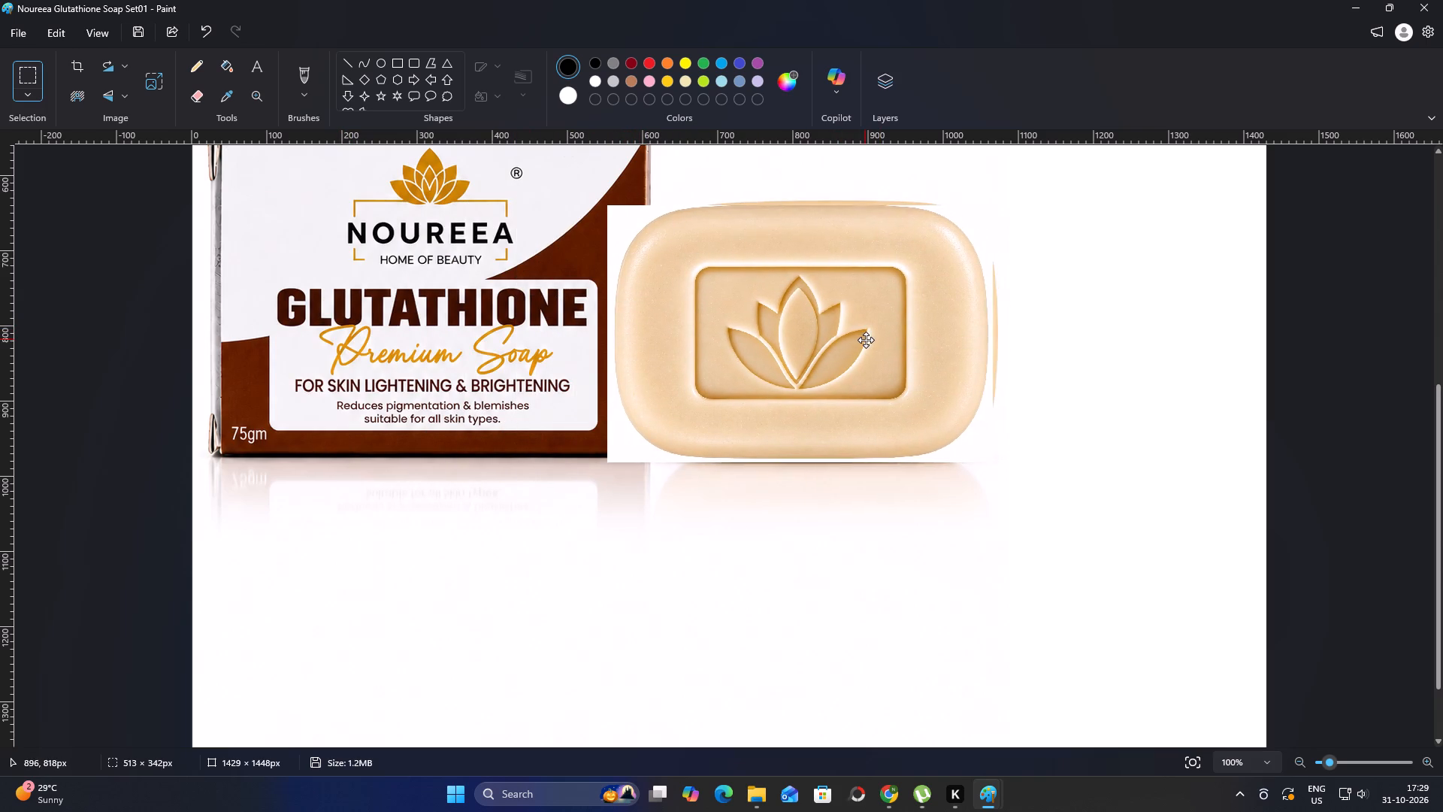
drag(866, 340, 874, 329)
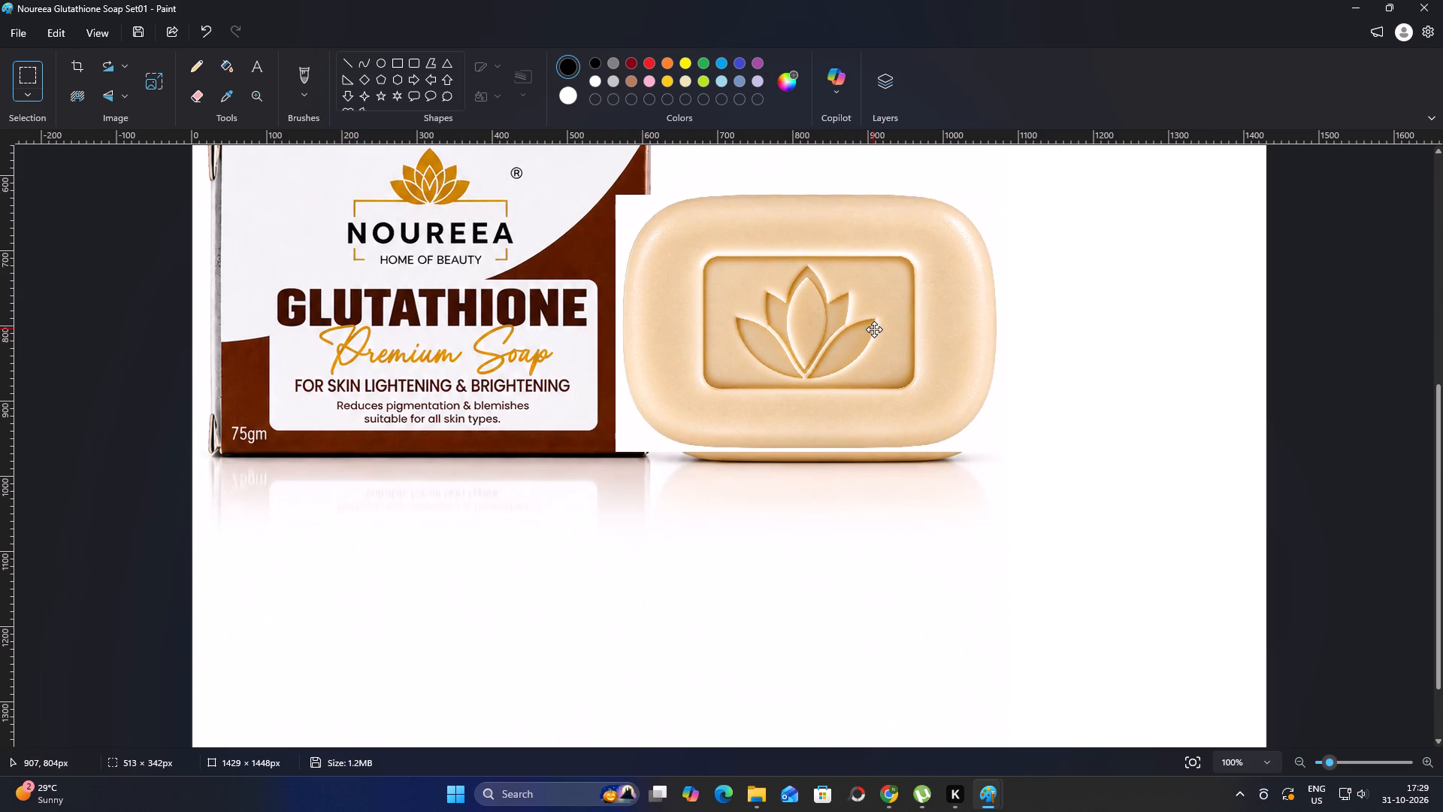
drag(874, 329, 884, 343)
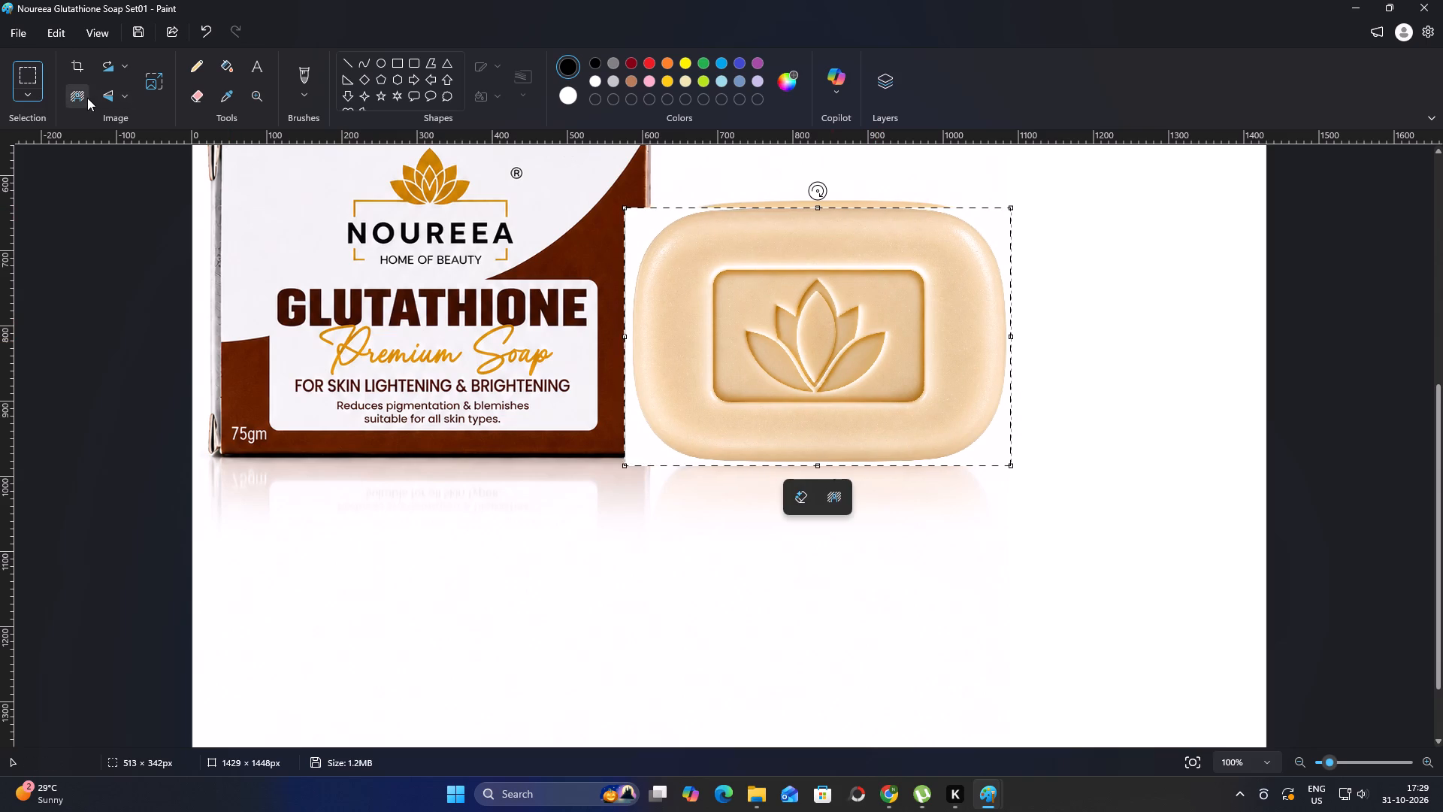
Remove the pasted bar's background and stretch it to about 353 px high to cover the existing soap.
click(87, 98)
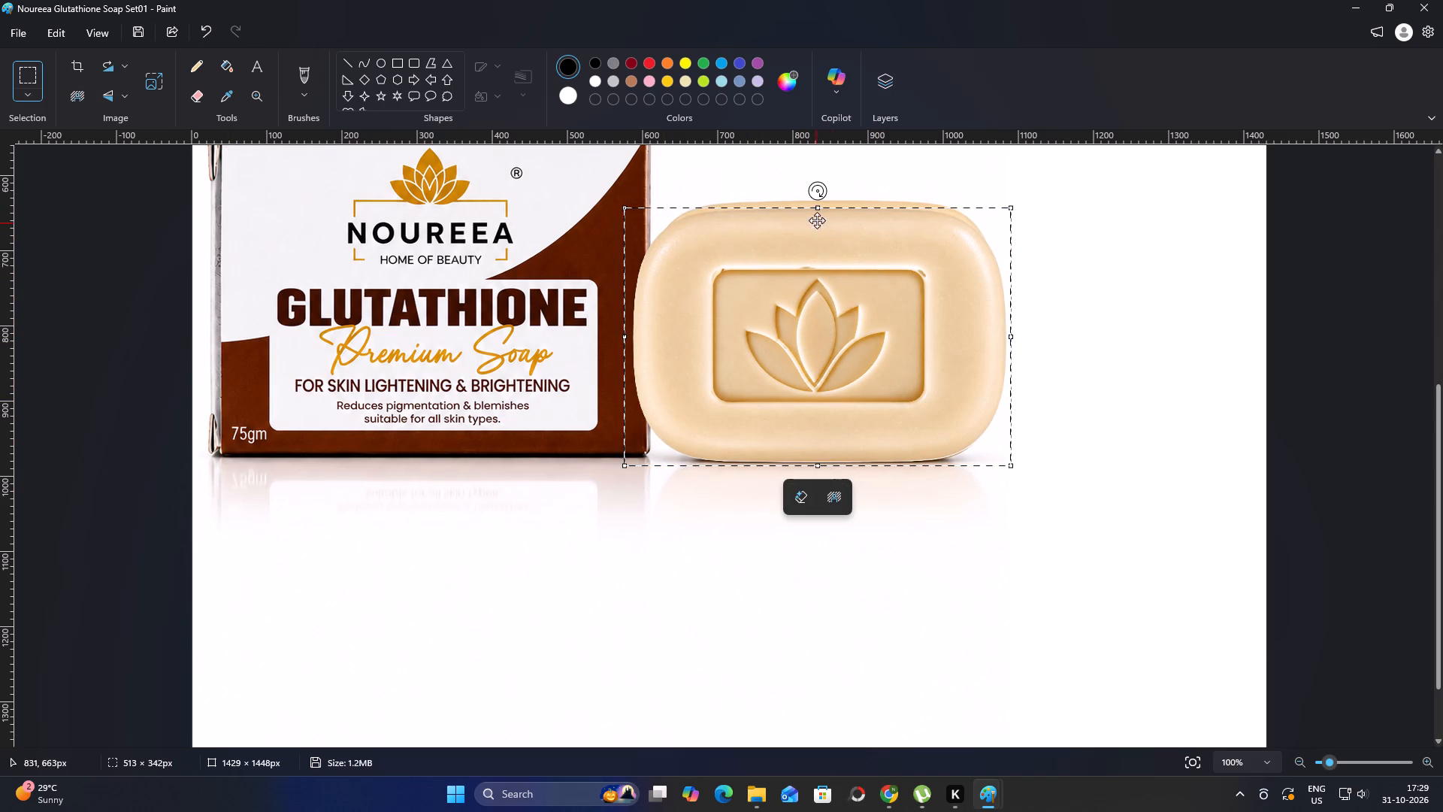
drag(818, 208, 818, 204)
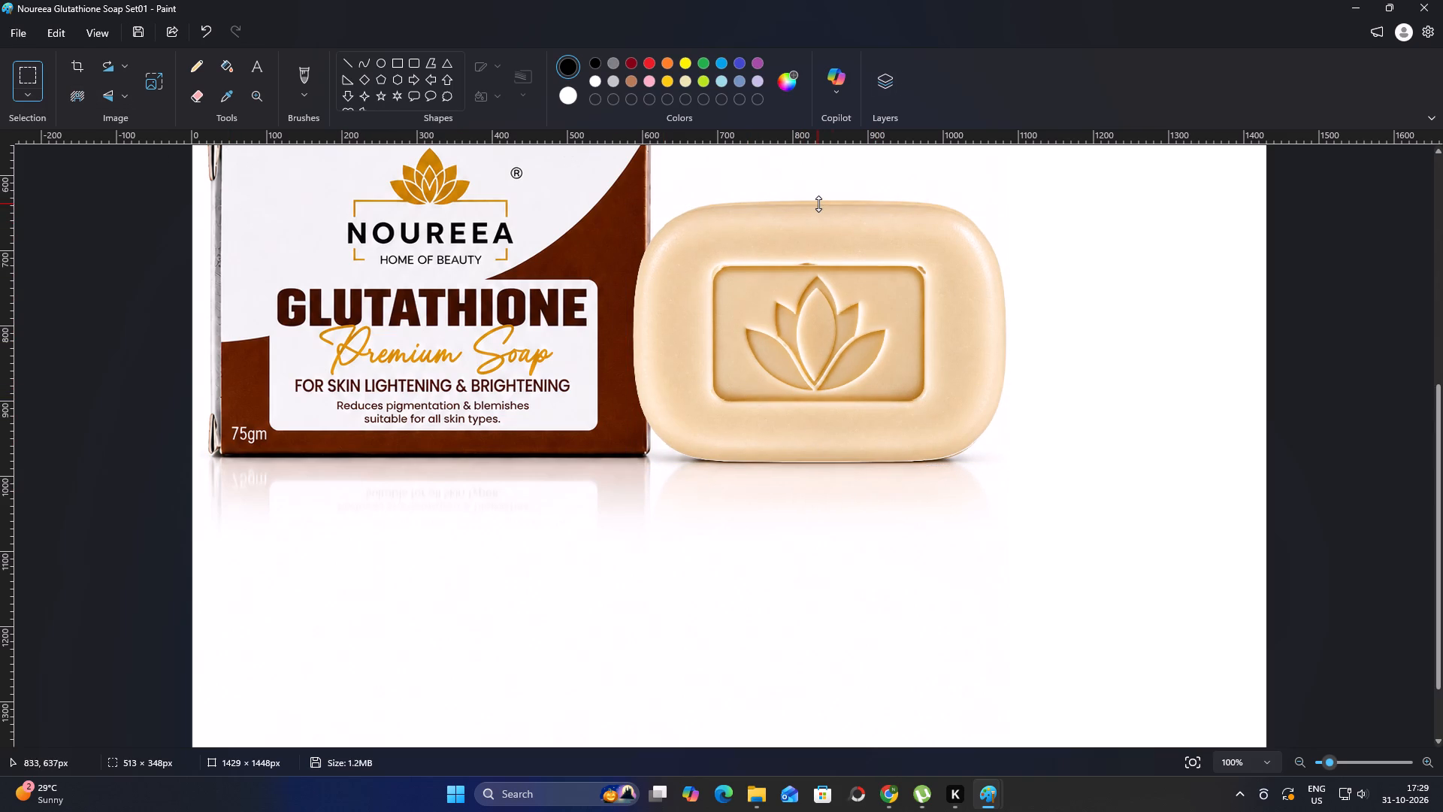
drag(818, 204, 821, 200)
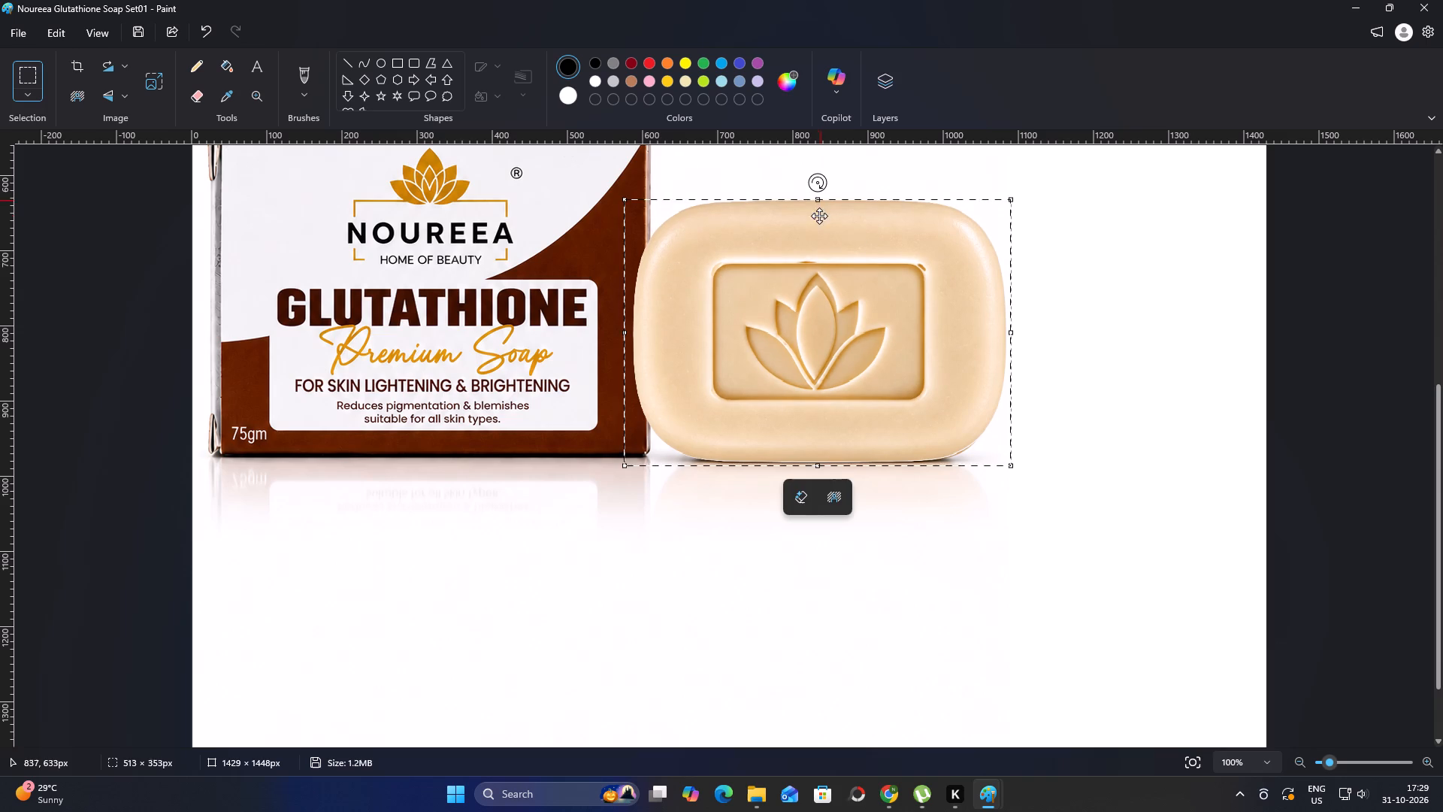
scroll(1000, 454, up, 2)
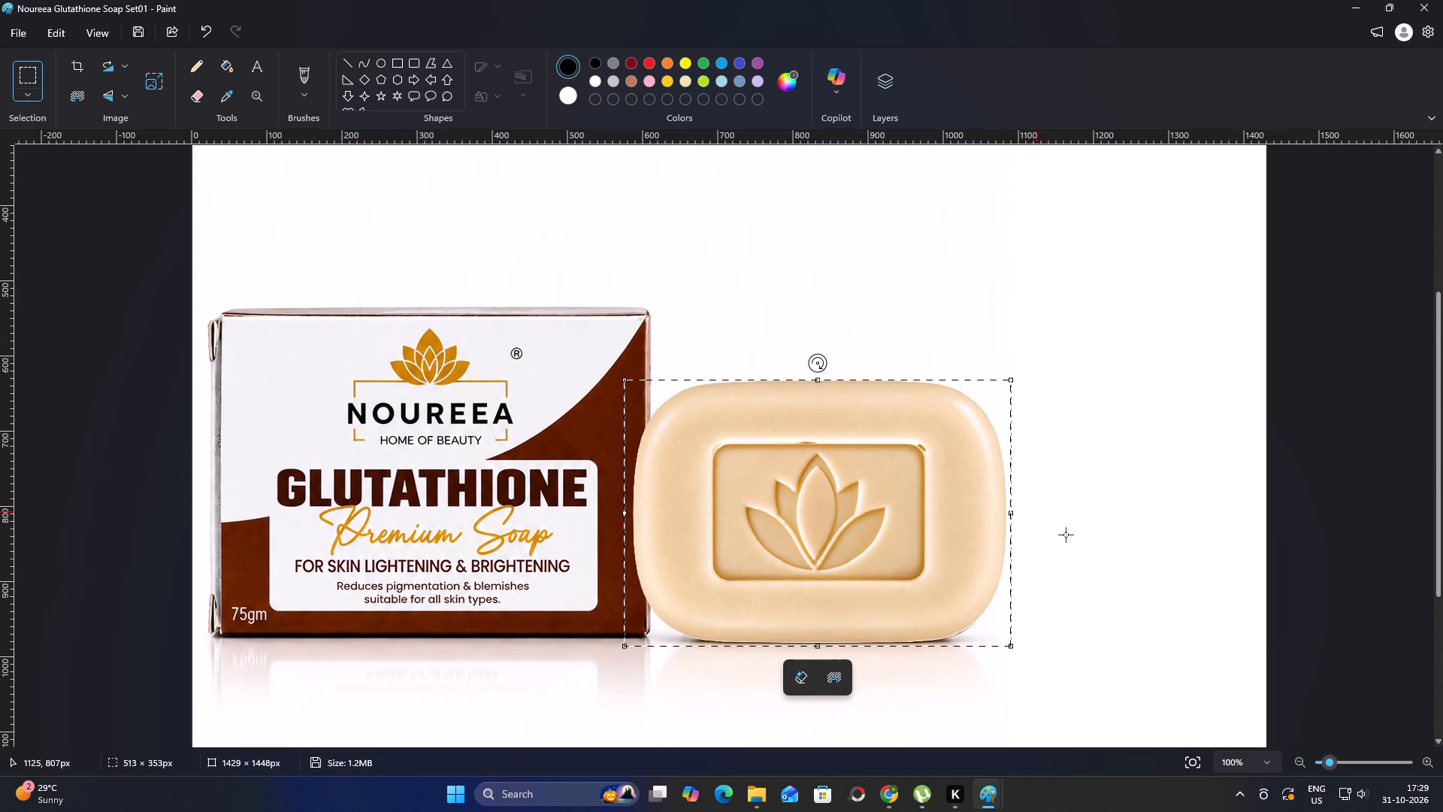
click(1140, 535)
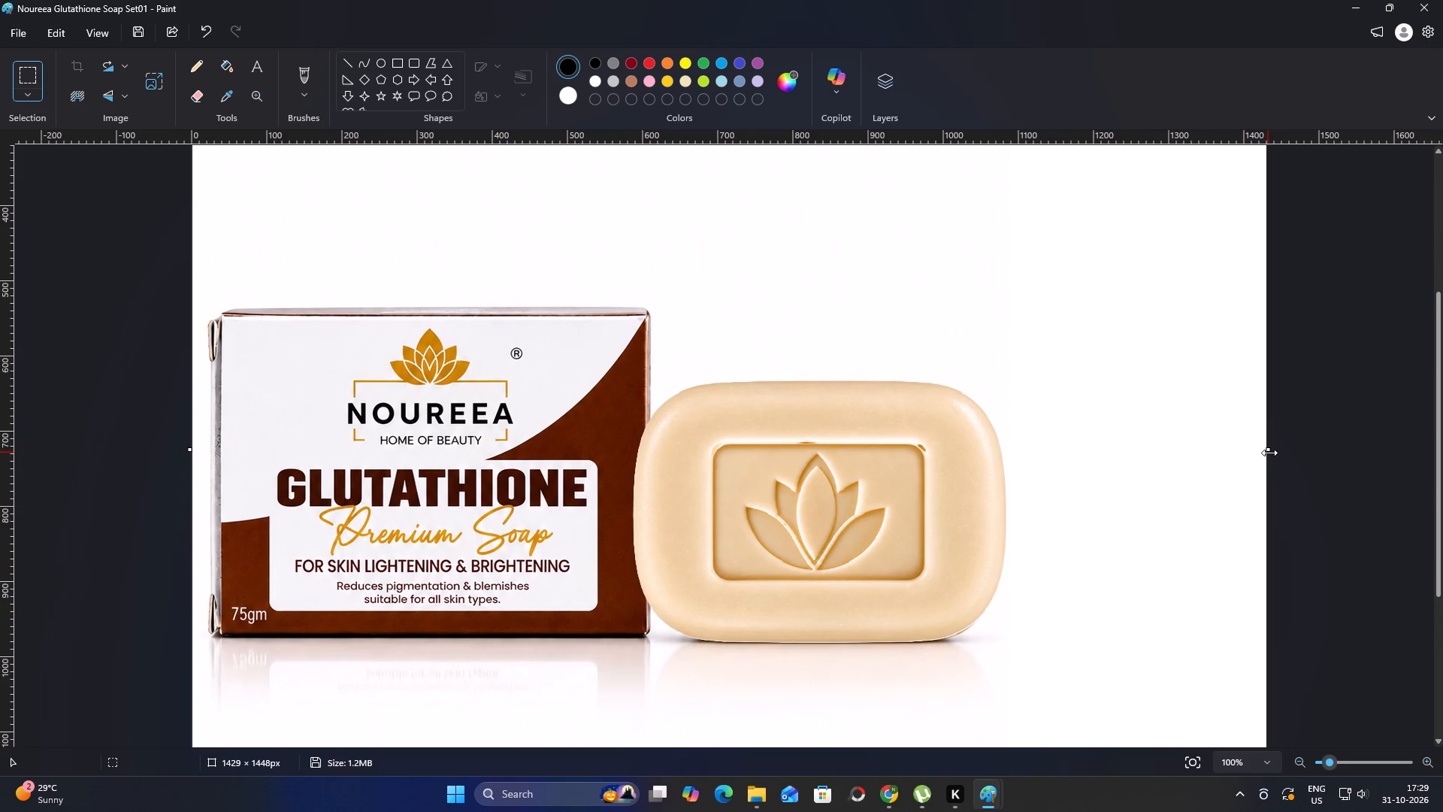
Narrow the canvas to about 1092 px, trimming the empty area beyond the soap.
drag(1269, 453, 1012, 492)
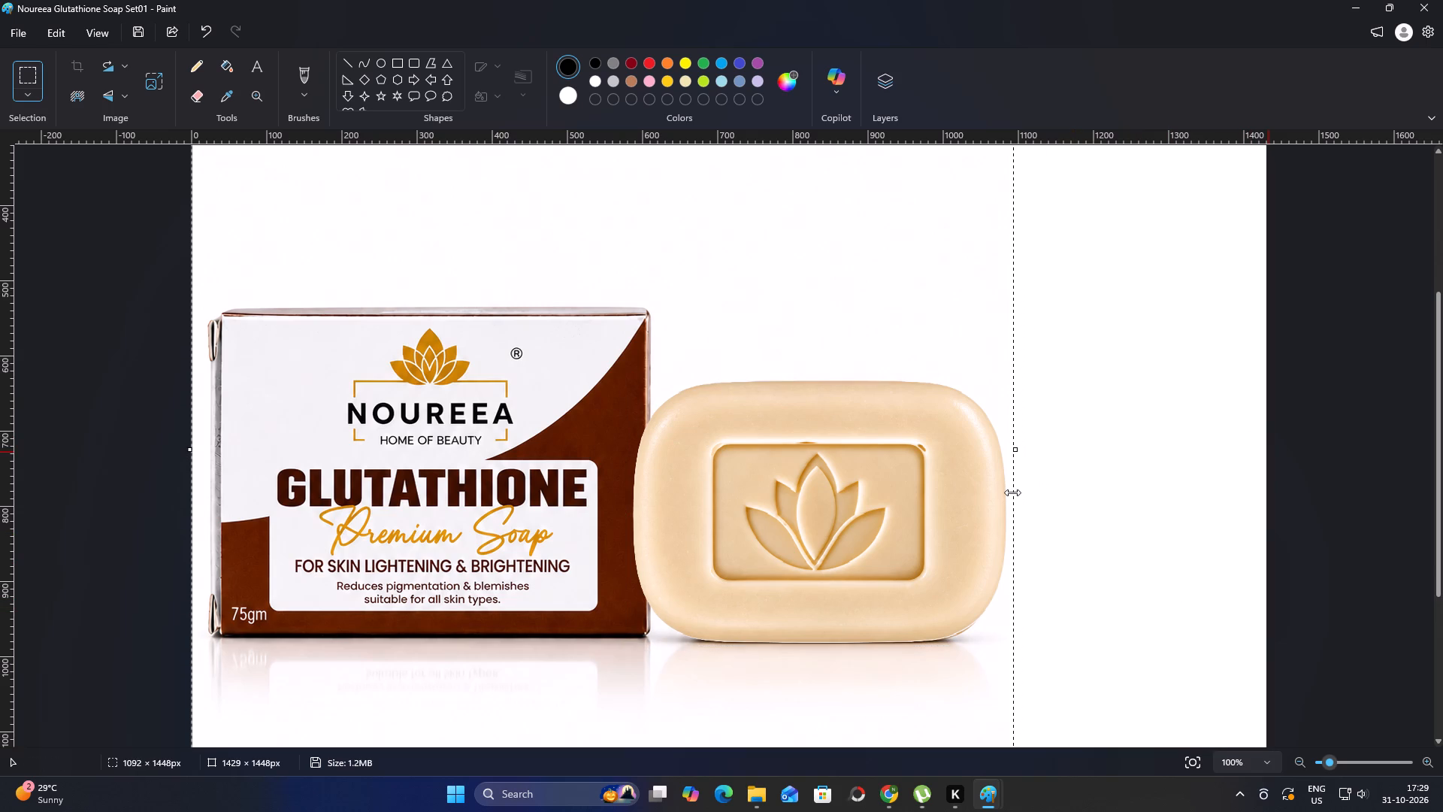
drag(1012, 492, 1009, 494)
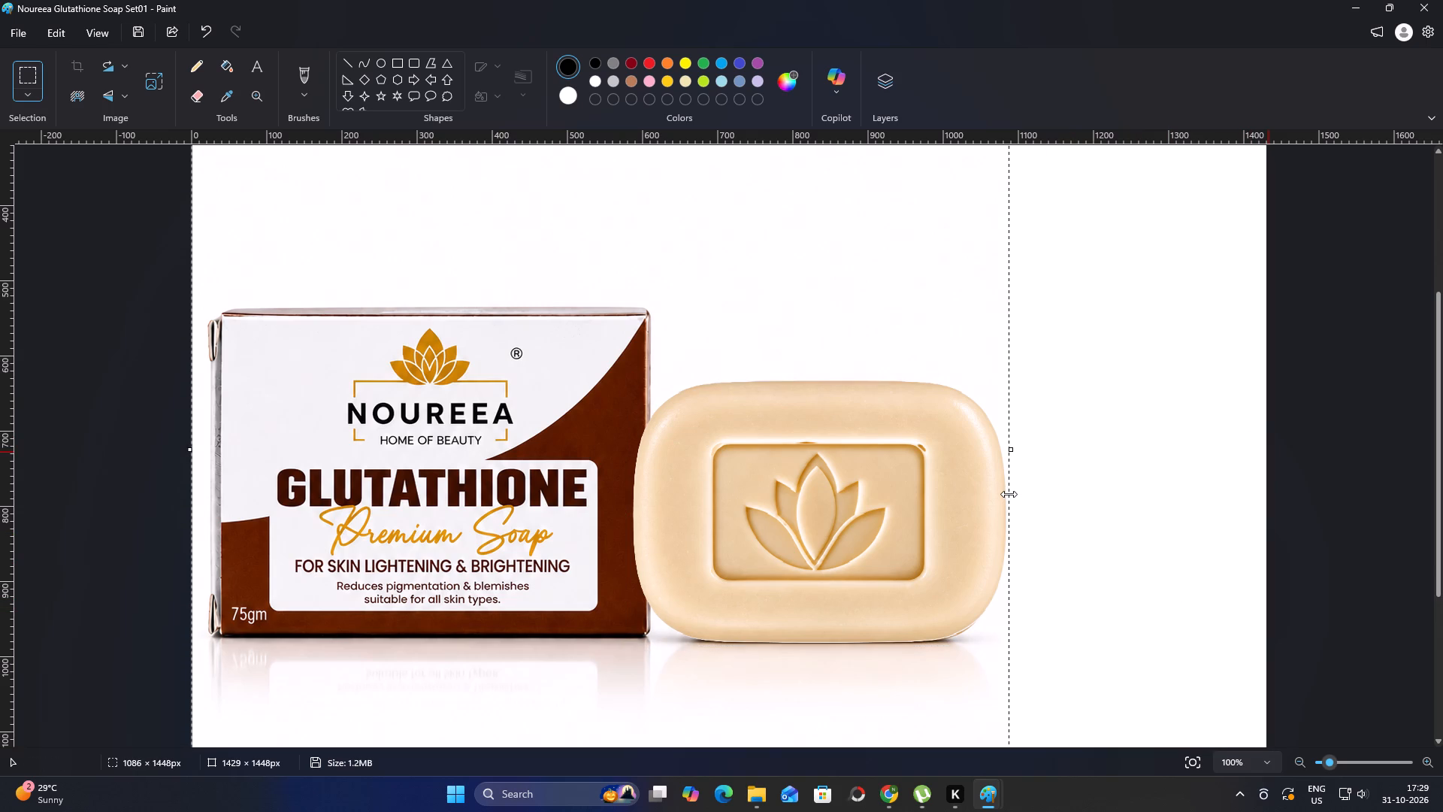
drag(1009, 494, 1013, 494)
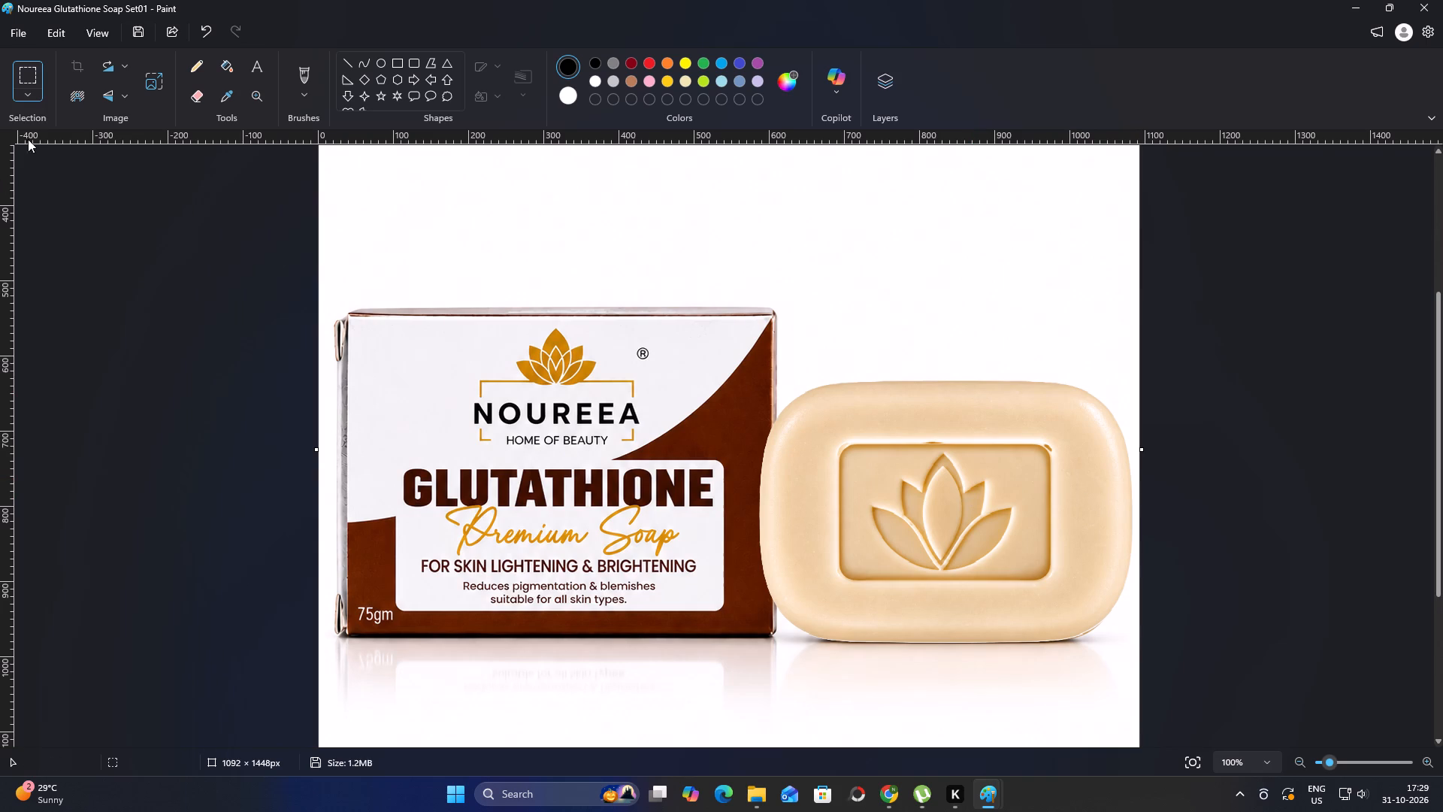
Examine the image properties without changing them and check the lower part of the image.
click(17, 36)
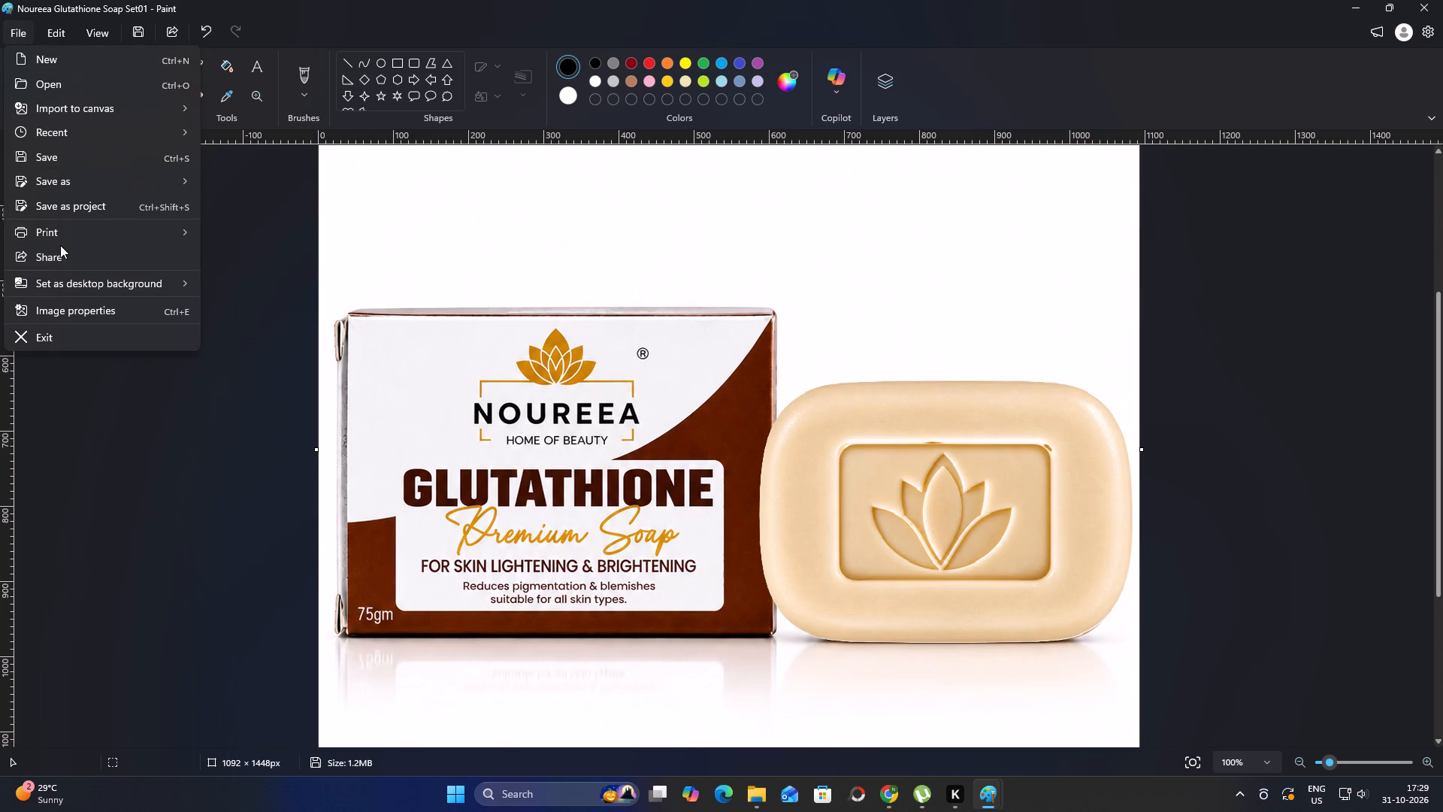
click(53, 312)
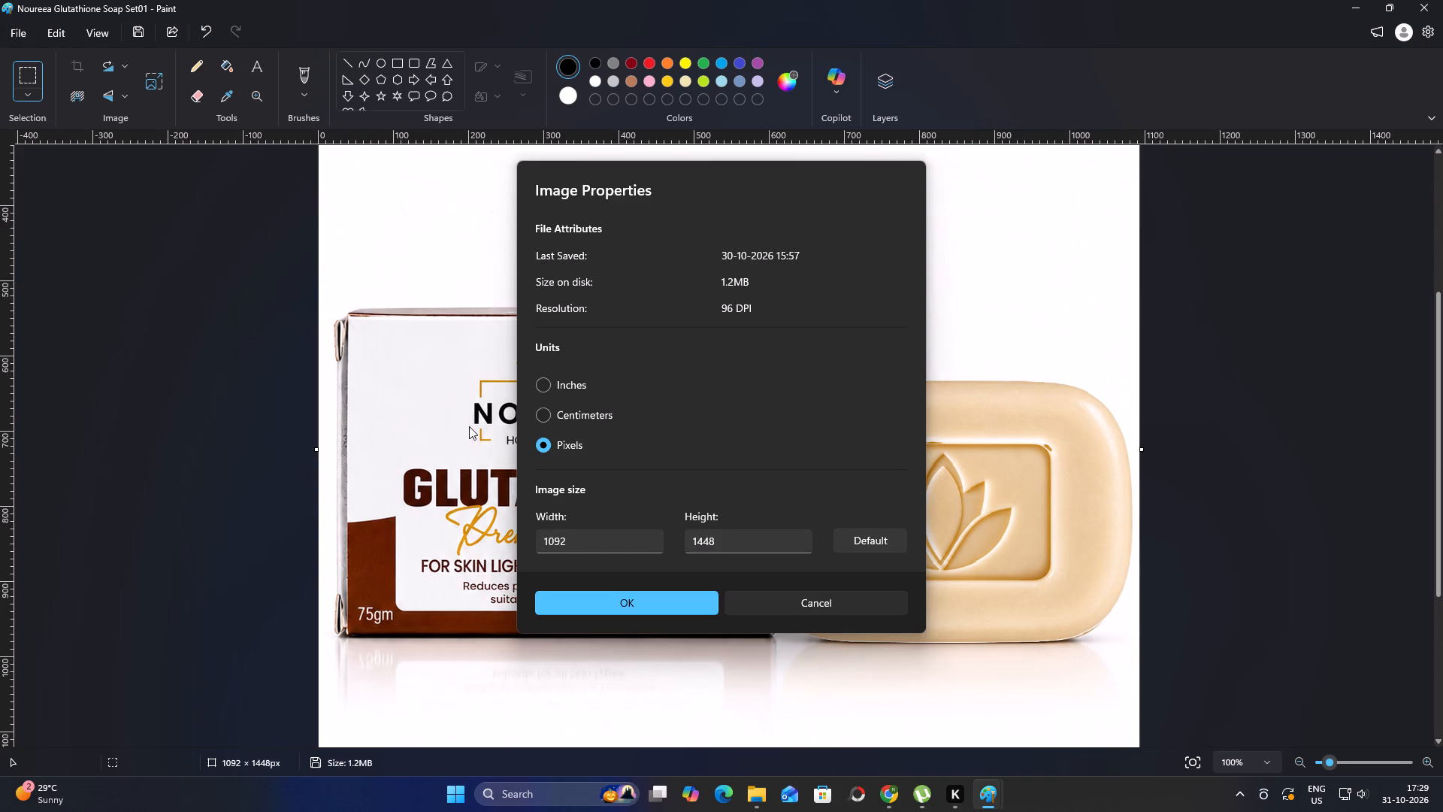
click(777, 605)
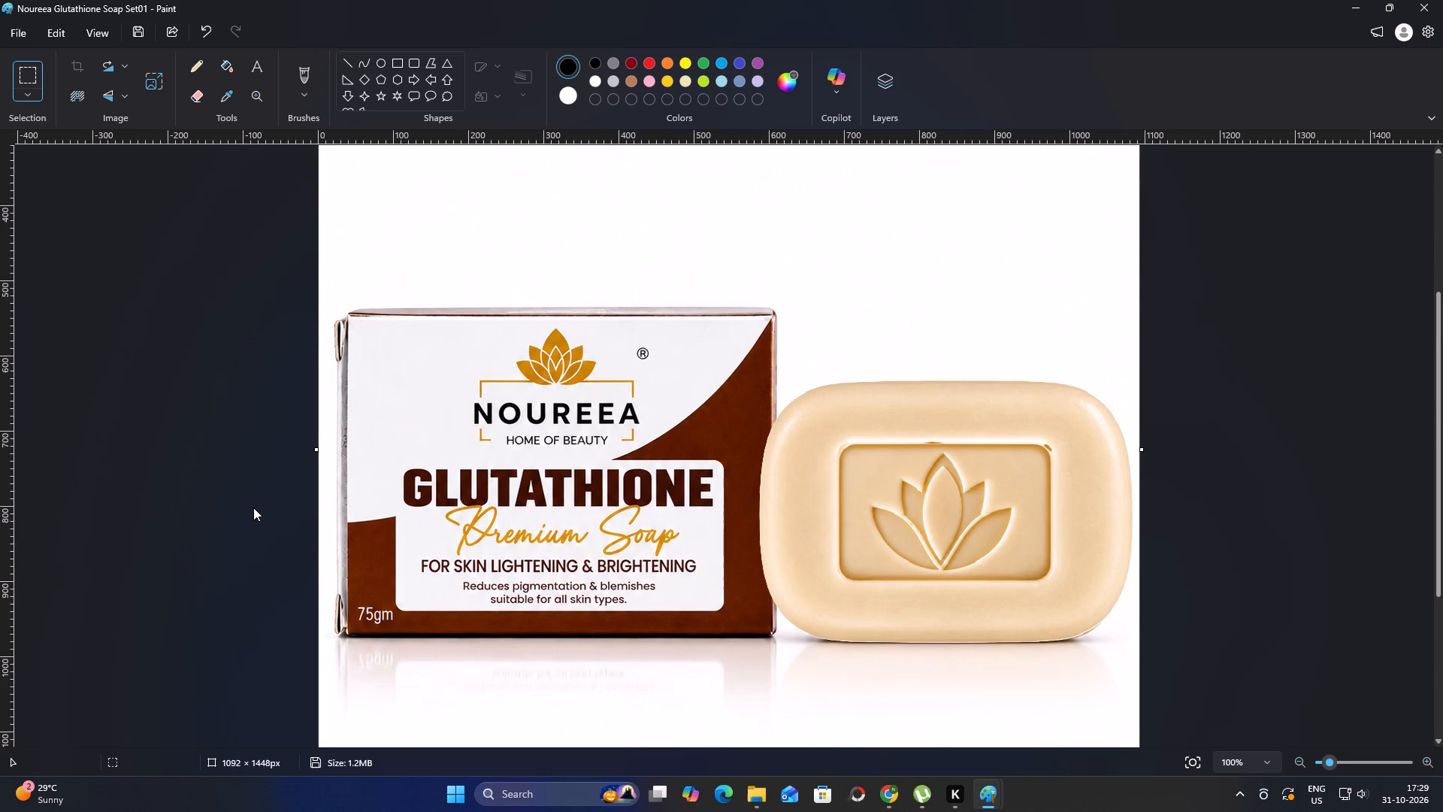
scroll(253, 507, down, 3)
scroll(328, 559, up, 1)
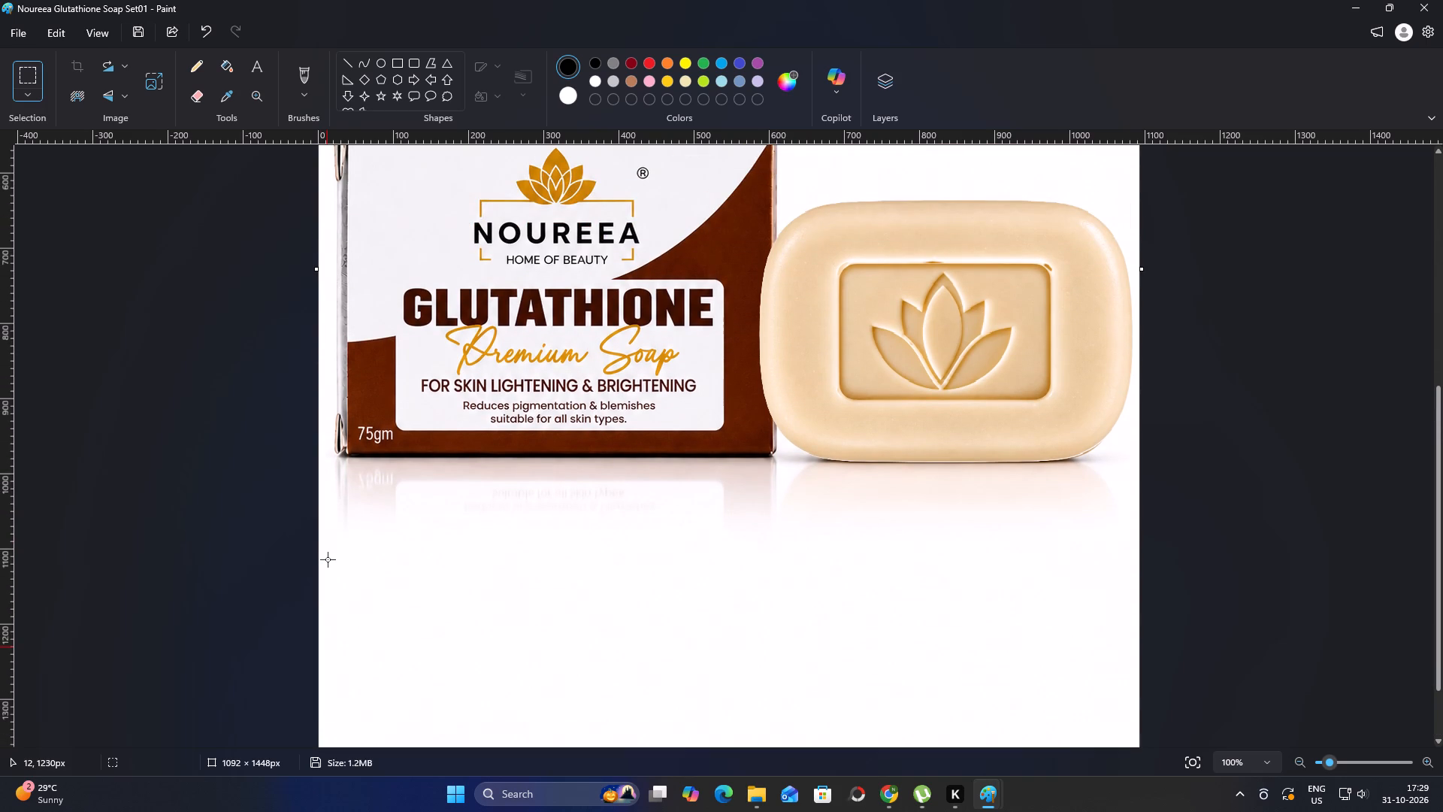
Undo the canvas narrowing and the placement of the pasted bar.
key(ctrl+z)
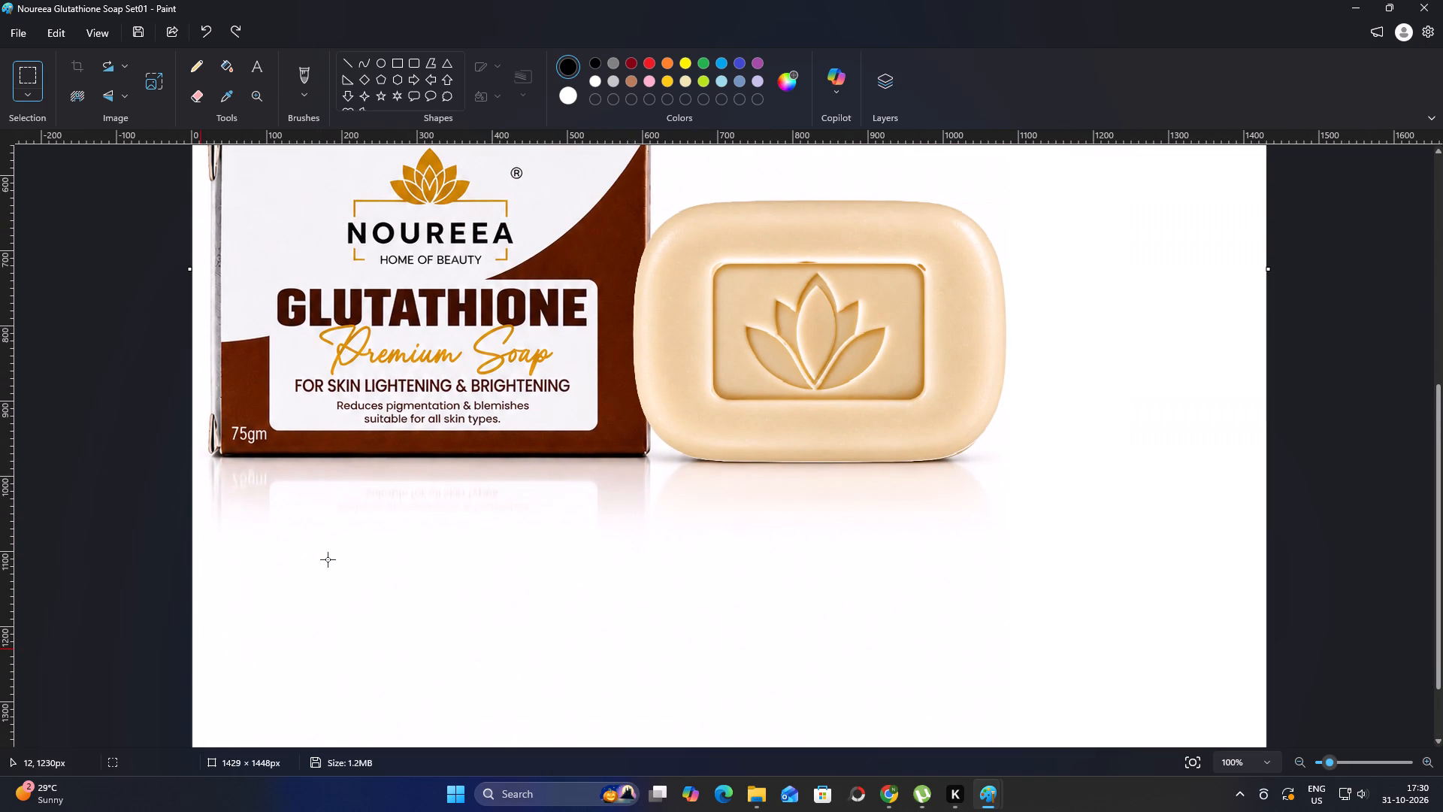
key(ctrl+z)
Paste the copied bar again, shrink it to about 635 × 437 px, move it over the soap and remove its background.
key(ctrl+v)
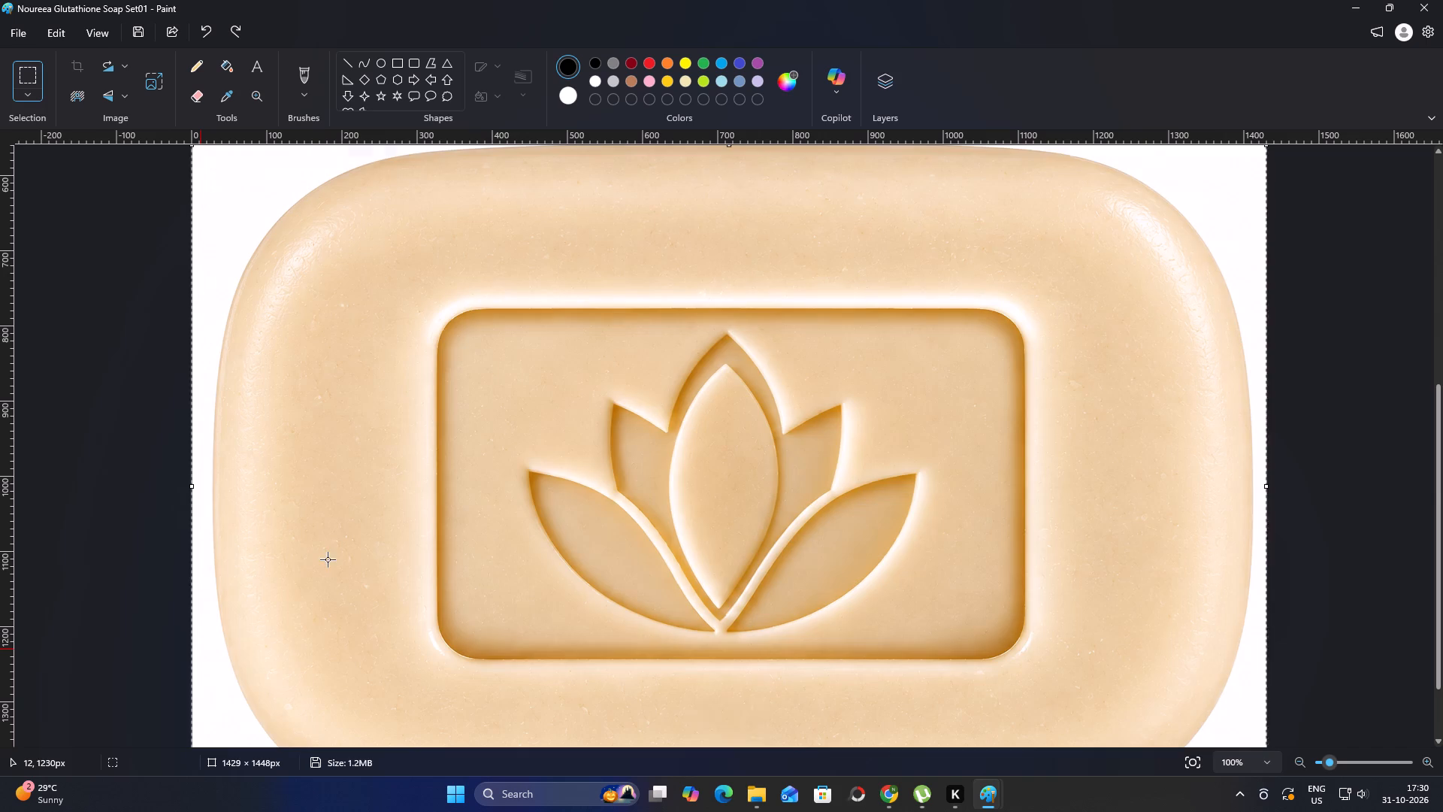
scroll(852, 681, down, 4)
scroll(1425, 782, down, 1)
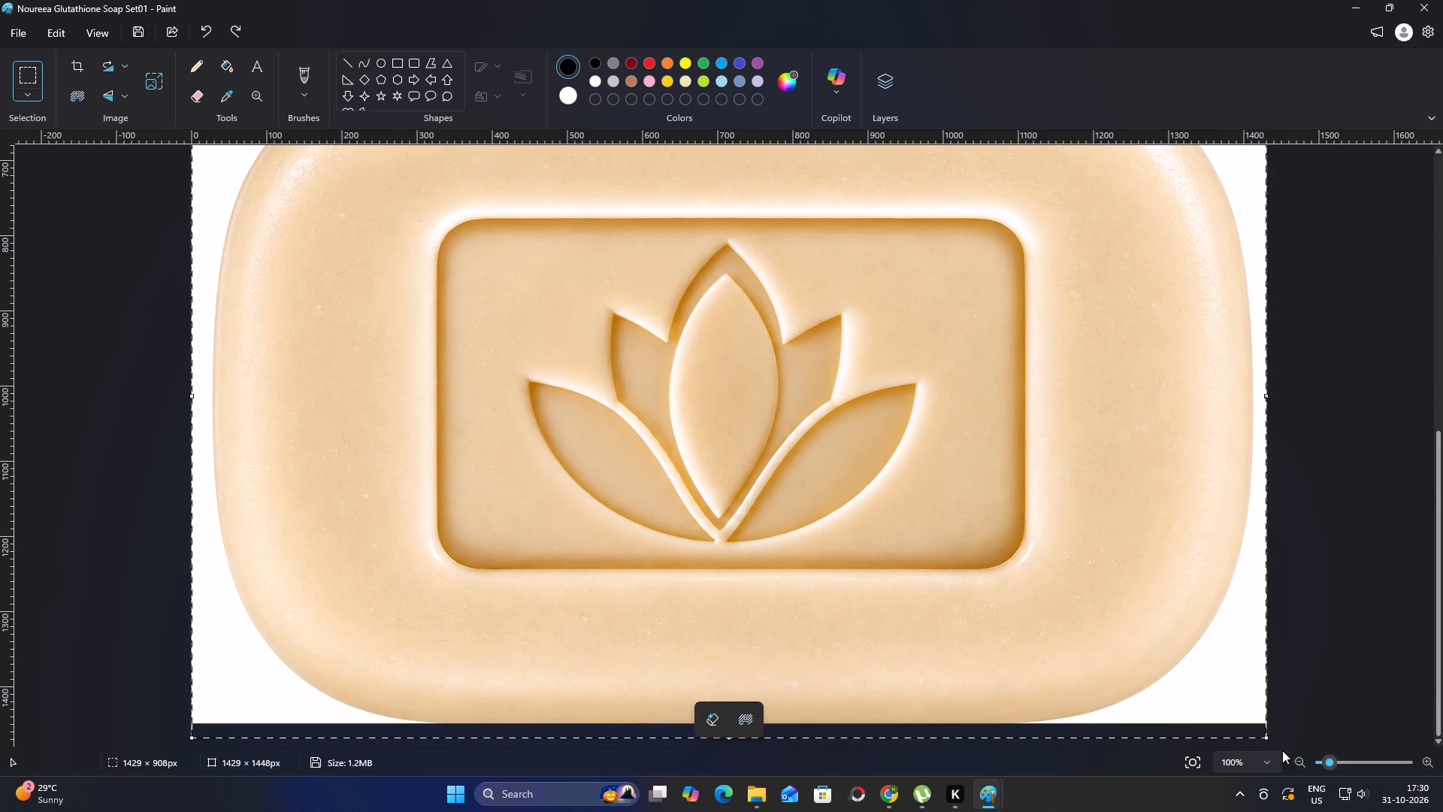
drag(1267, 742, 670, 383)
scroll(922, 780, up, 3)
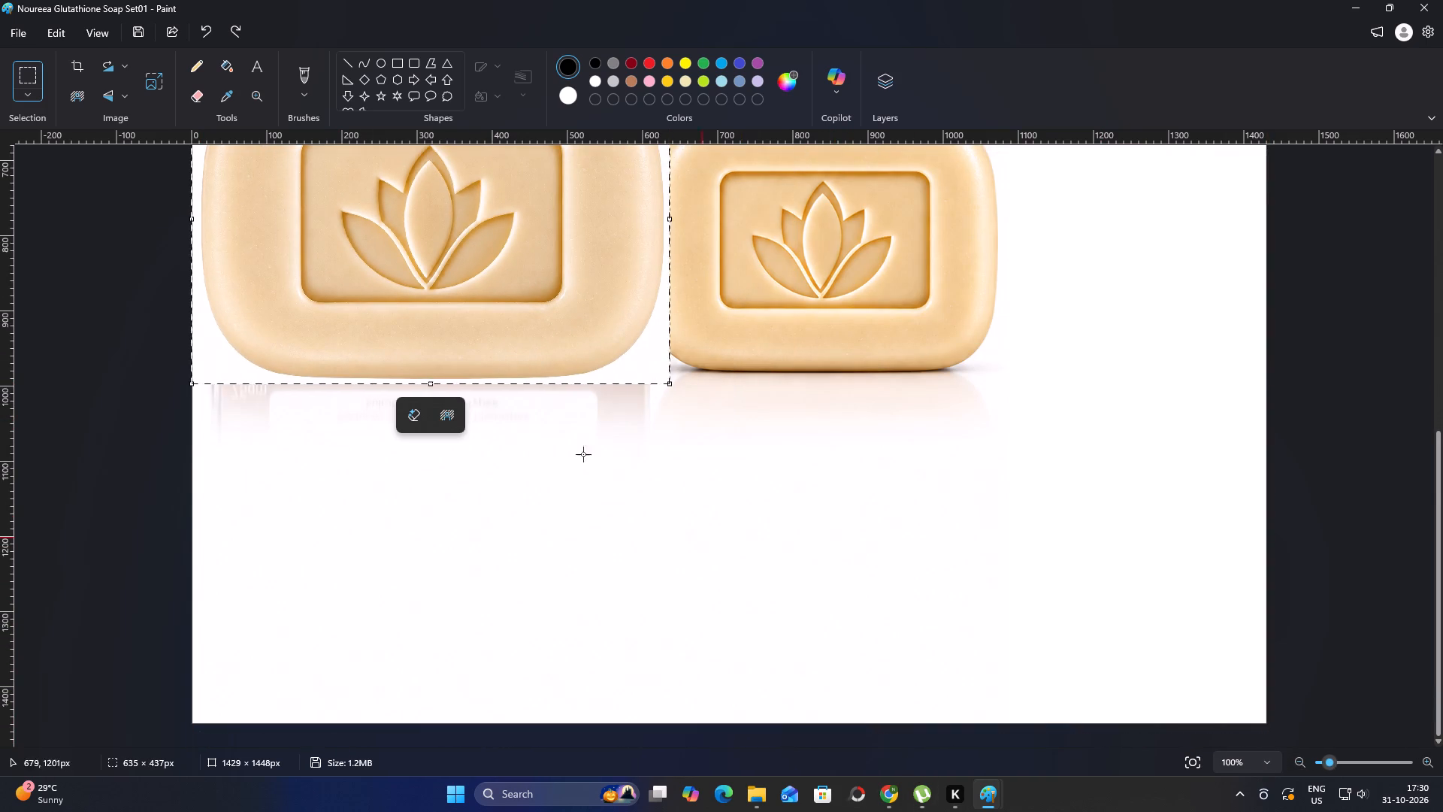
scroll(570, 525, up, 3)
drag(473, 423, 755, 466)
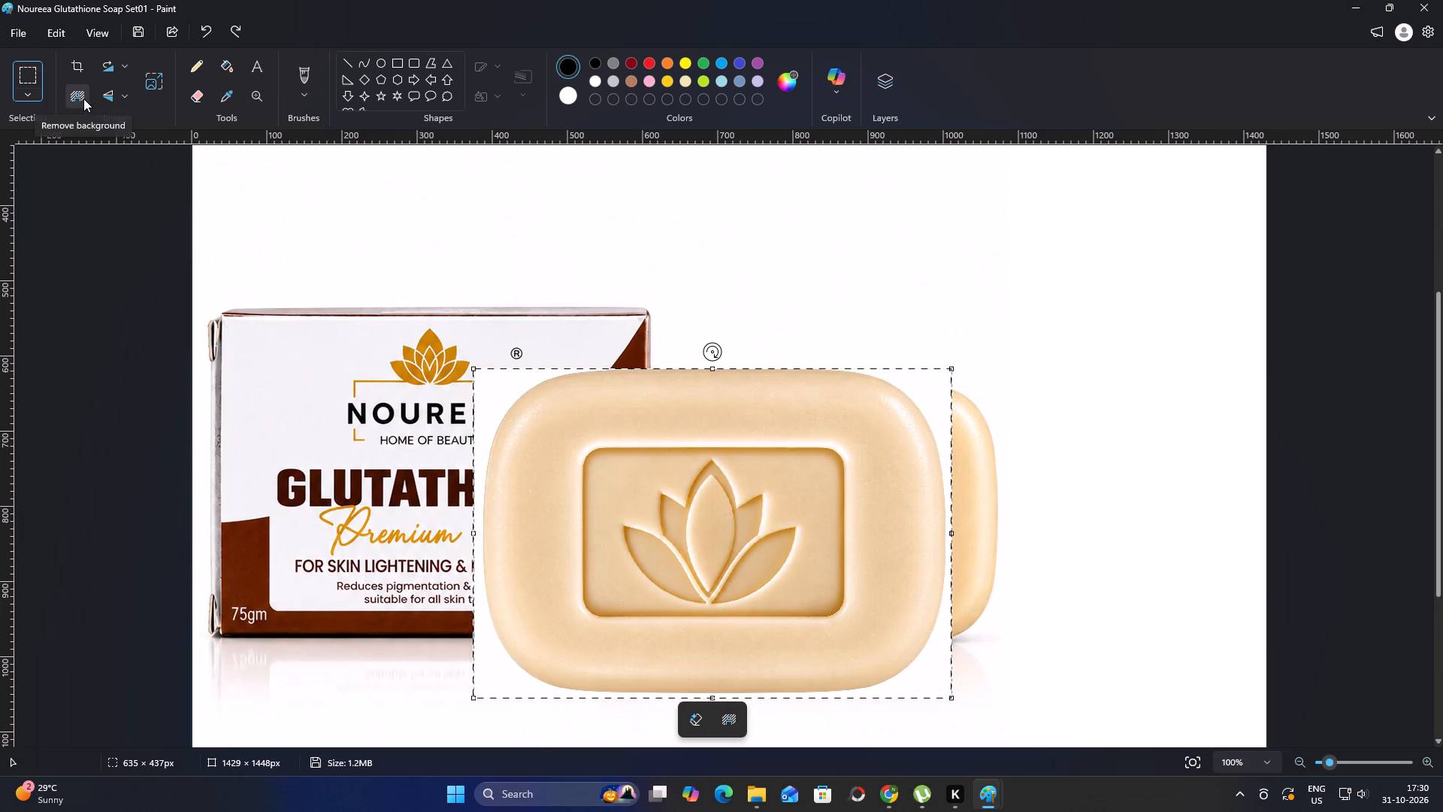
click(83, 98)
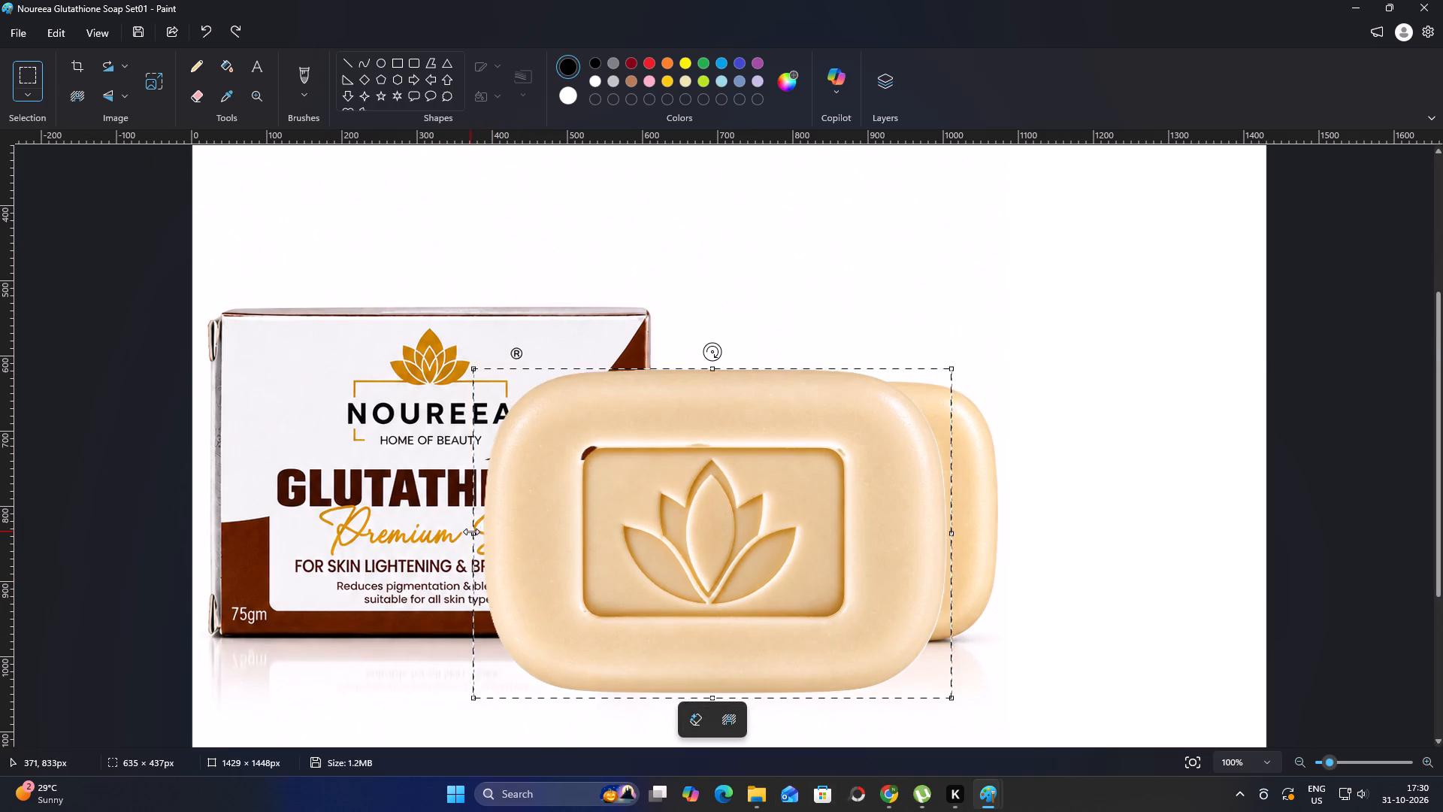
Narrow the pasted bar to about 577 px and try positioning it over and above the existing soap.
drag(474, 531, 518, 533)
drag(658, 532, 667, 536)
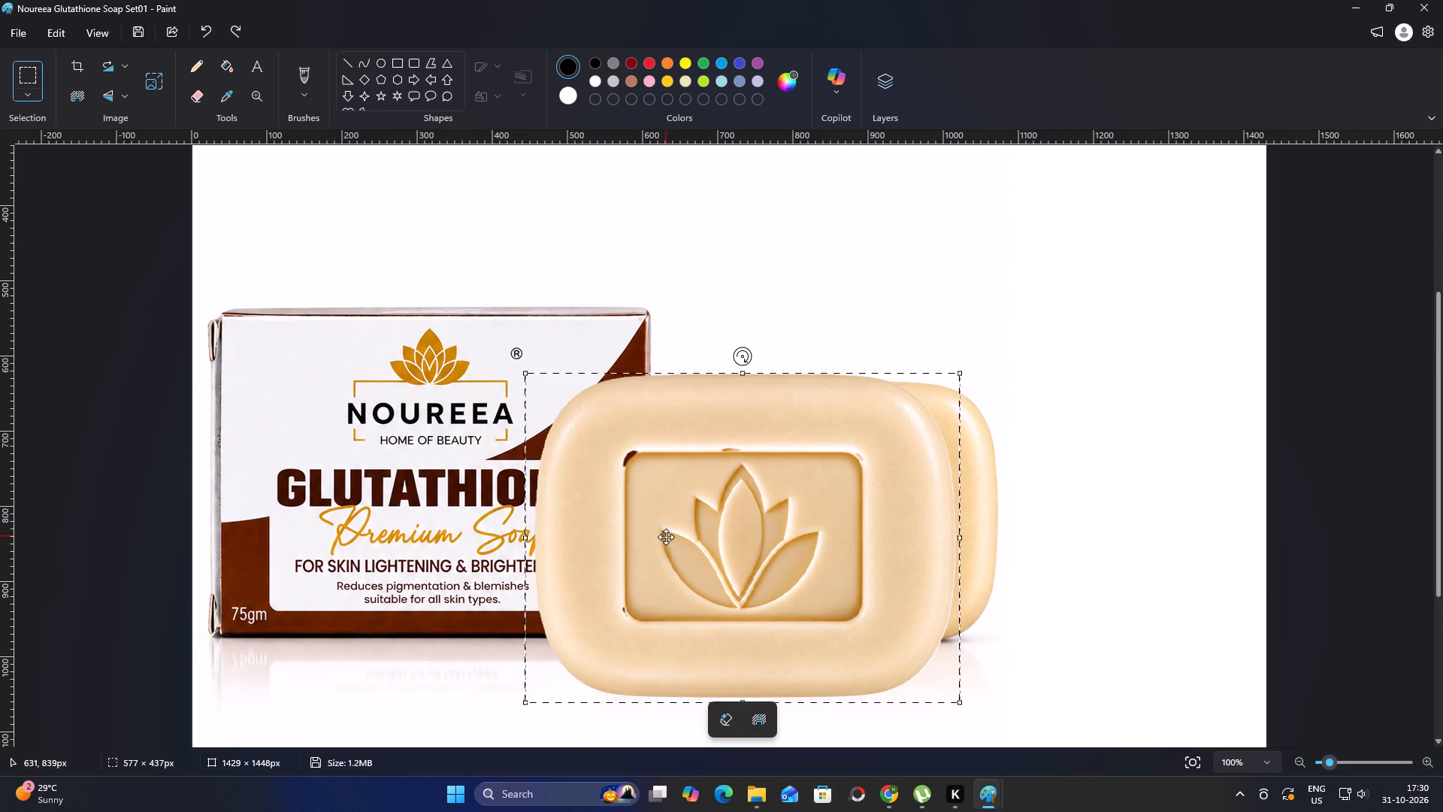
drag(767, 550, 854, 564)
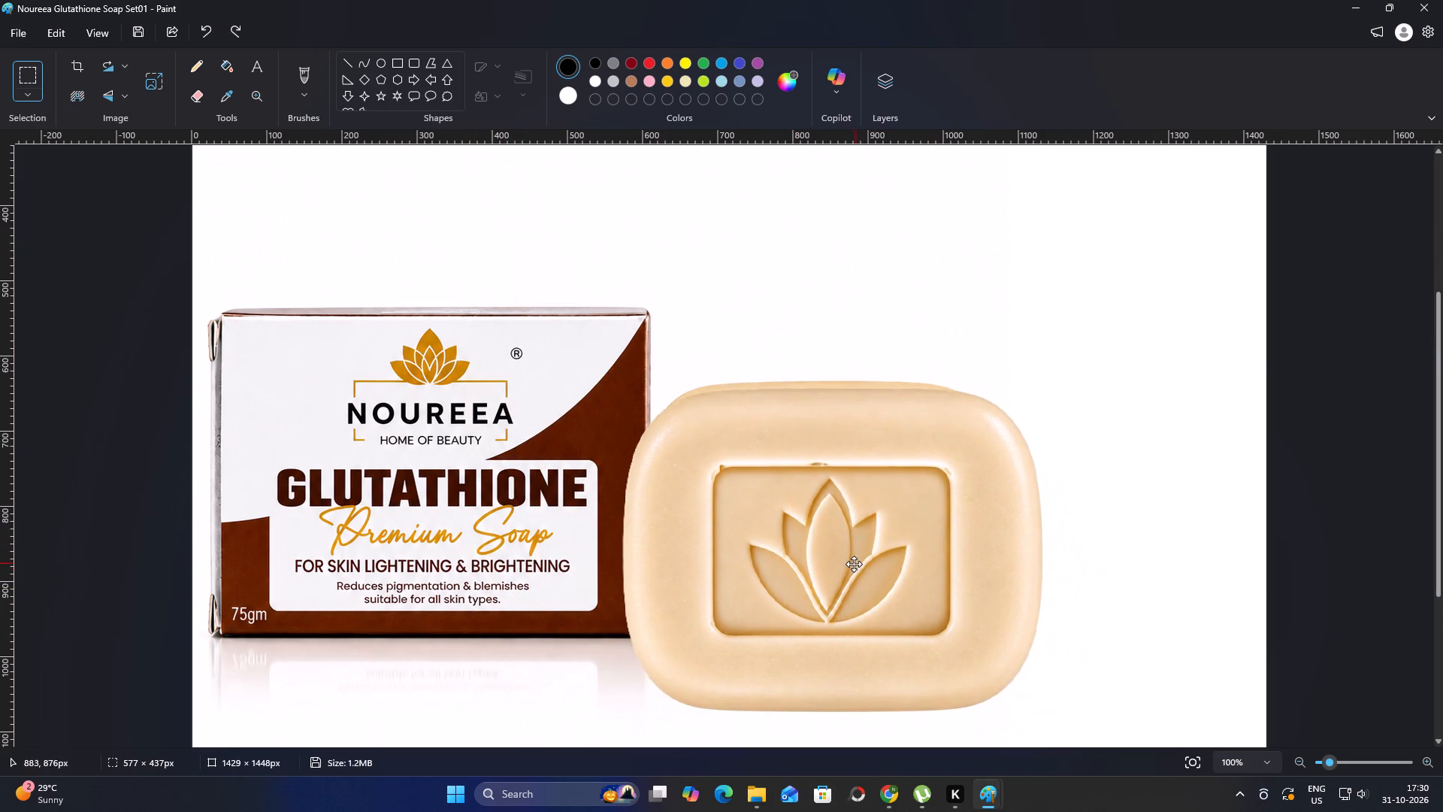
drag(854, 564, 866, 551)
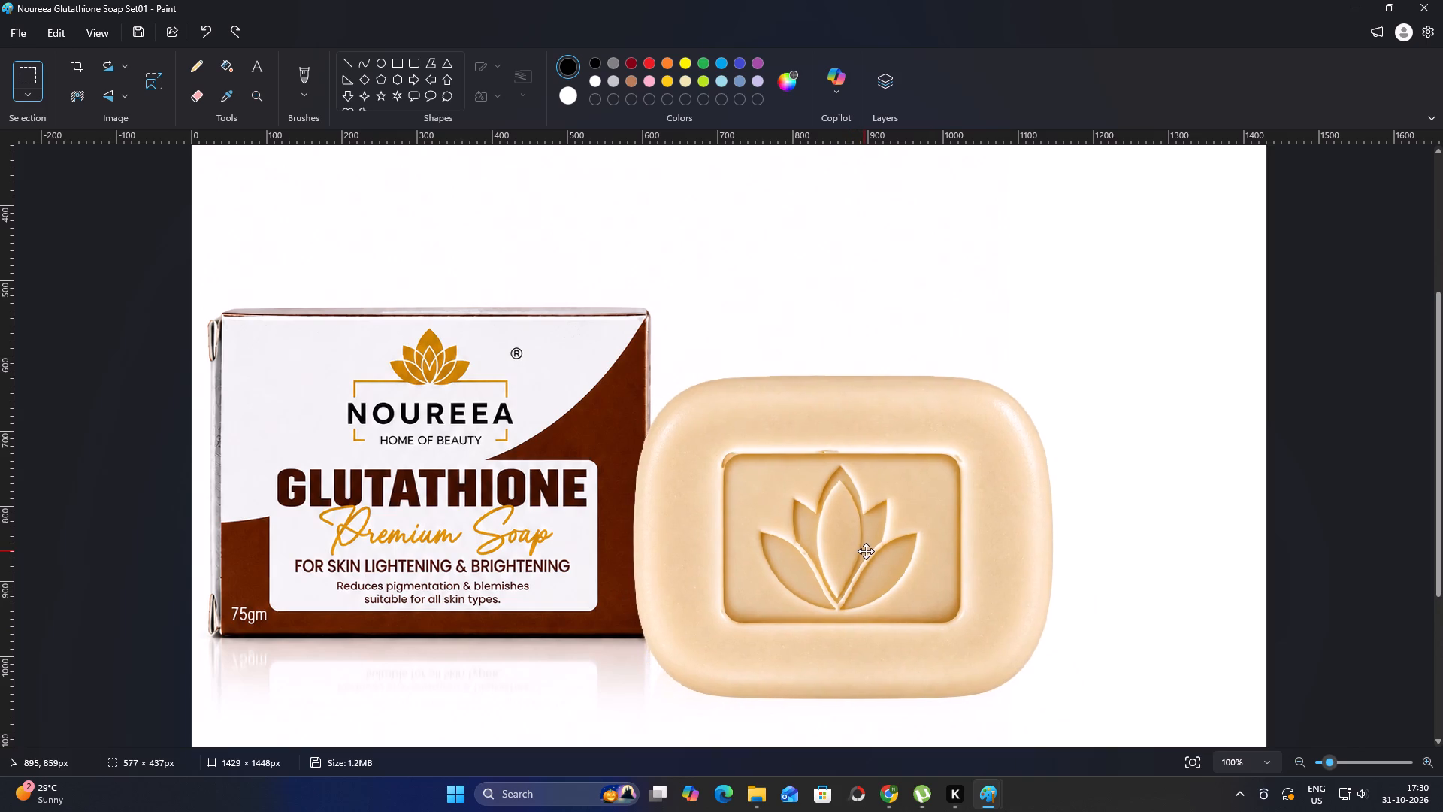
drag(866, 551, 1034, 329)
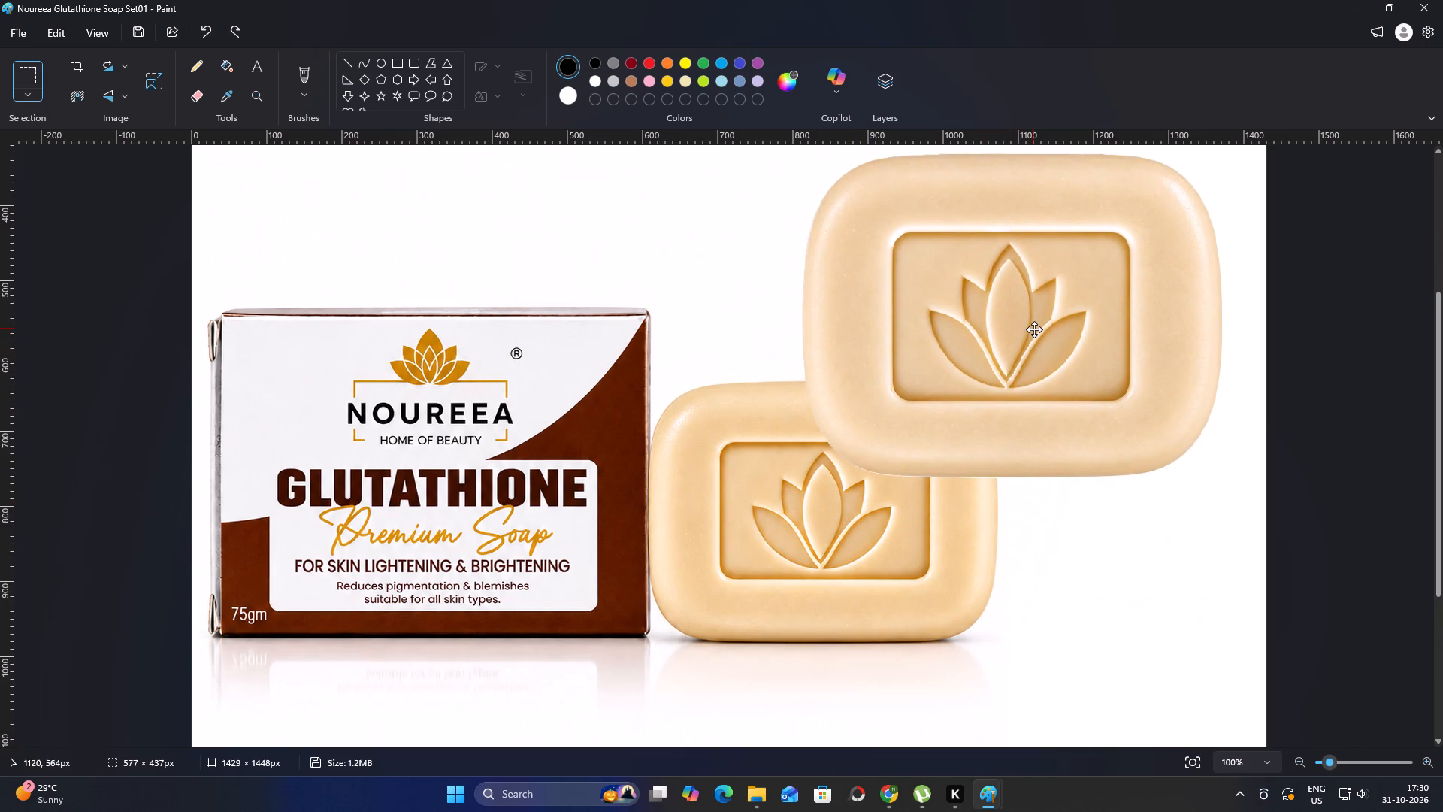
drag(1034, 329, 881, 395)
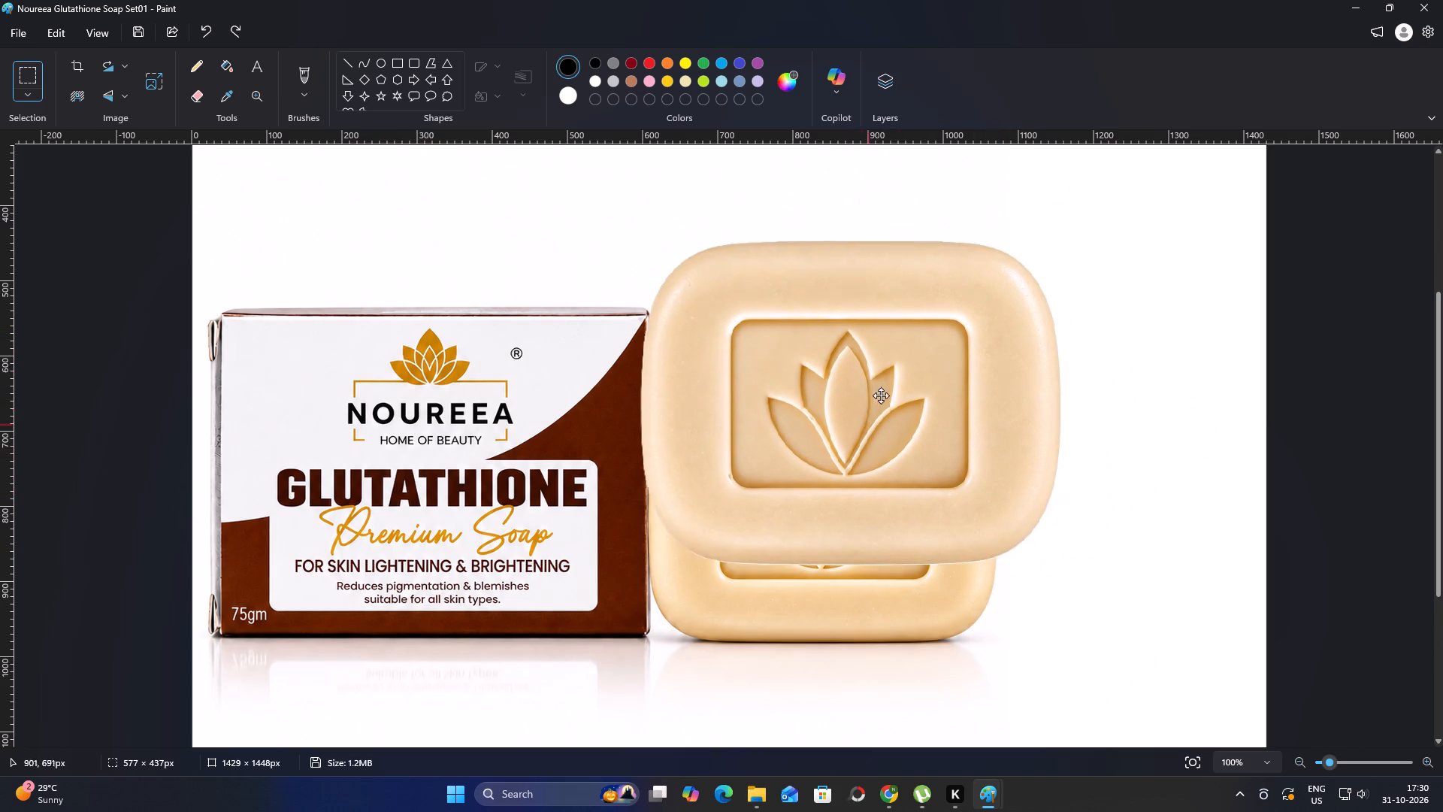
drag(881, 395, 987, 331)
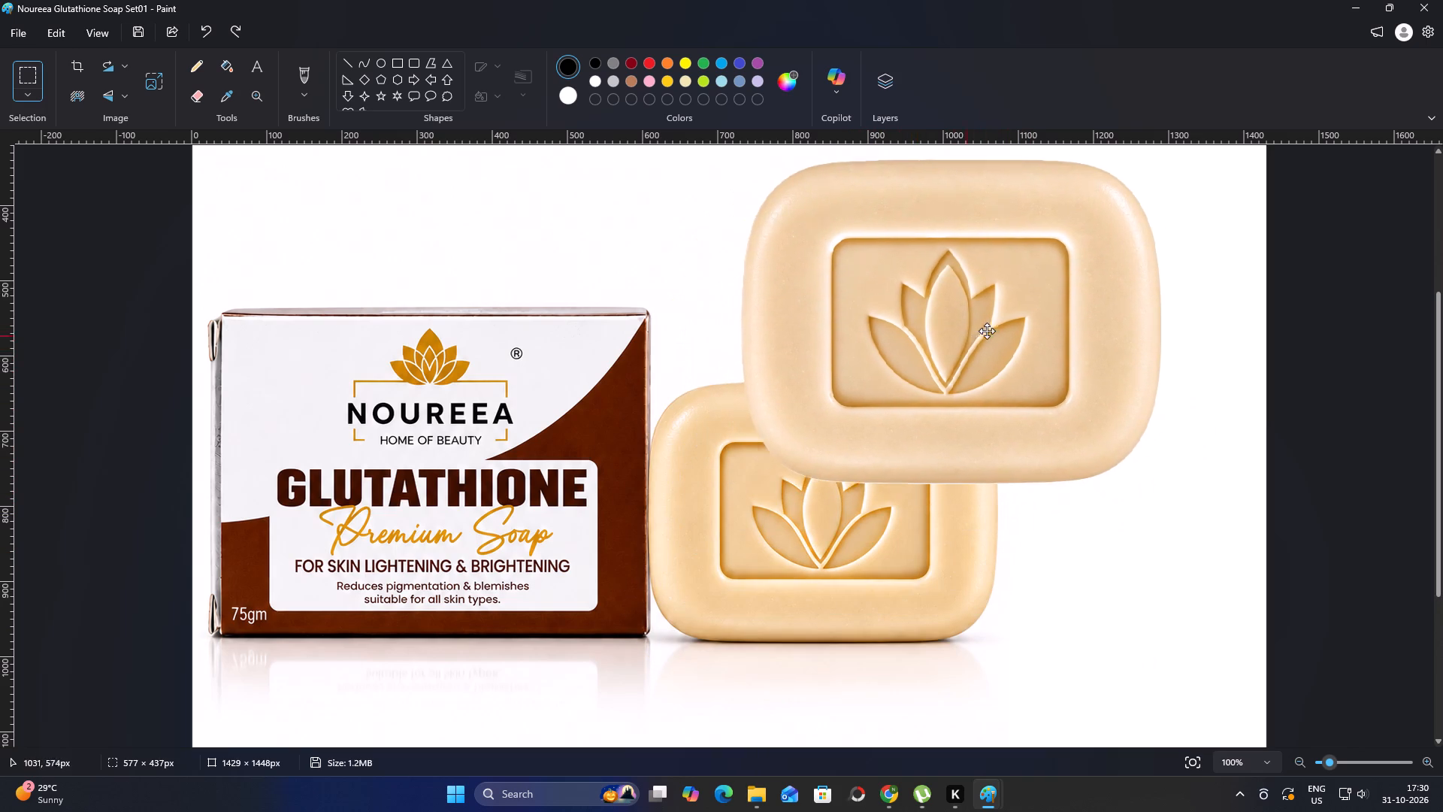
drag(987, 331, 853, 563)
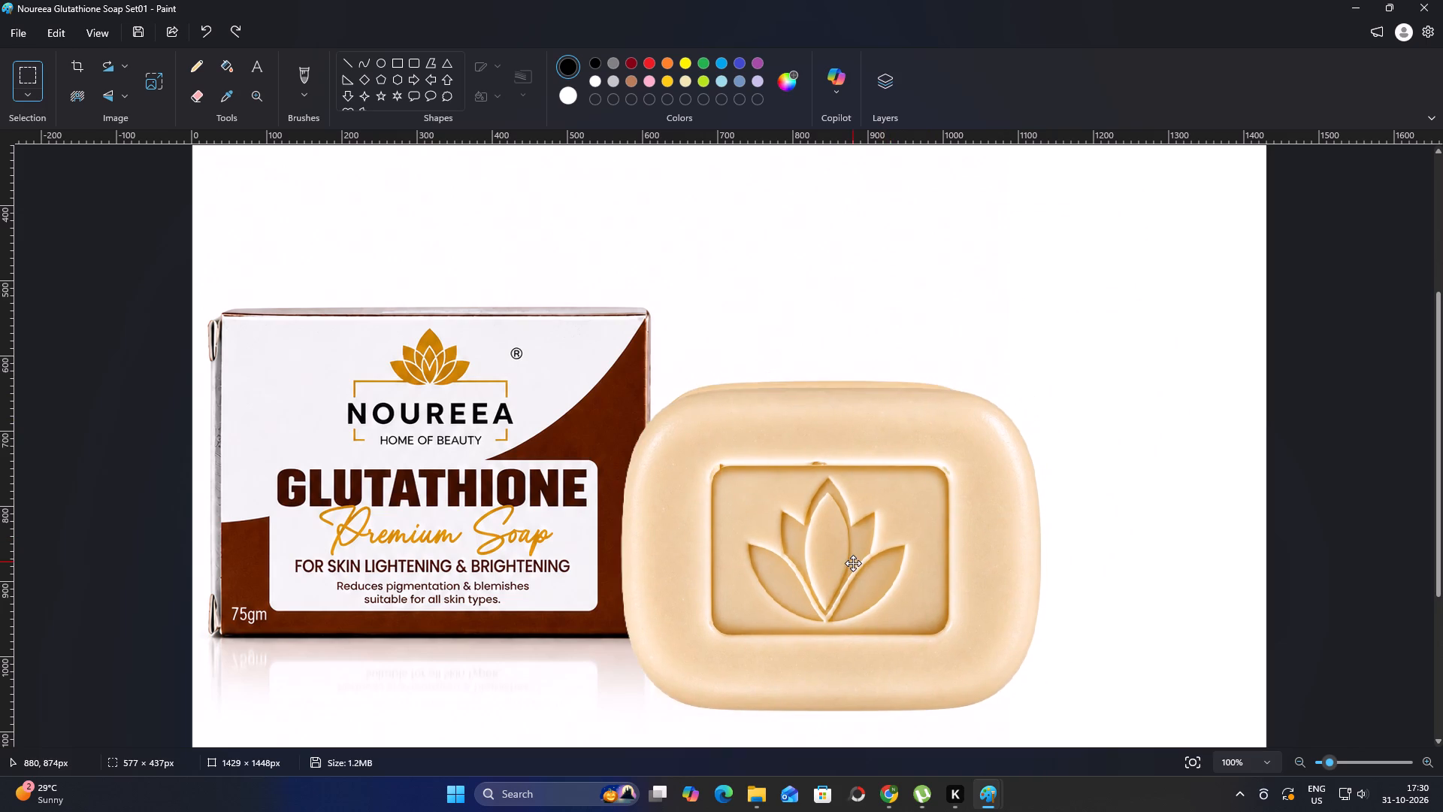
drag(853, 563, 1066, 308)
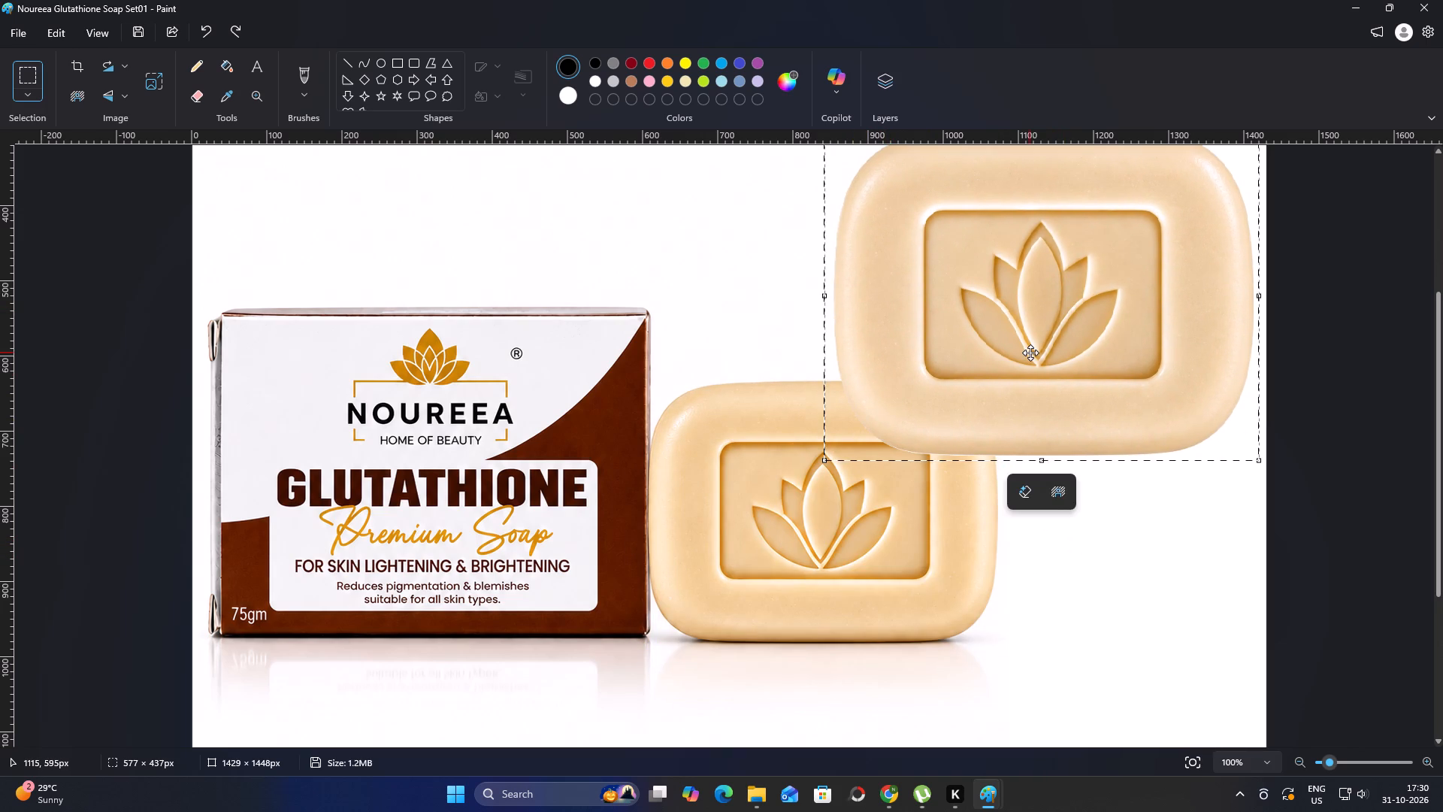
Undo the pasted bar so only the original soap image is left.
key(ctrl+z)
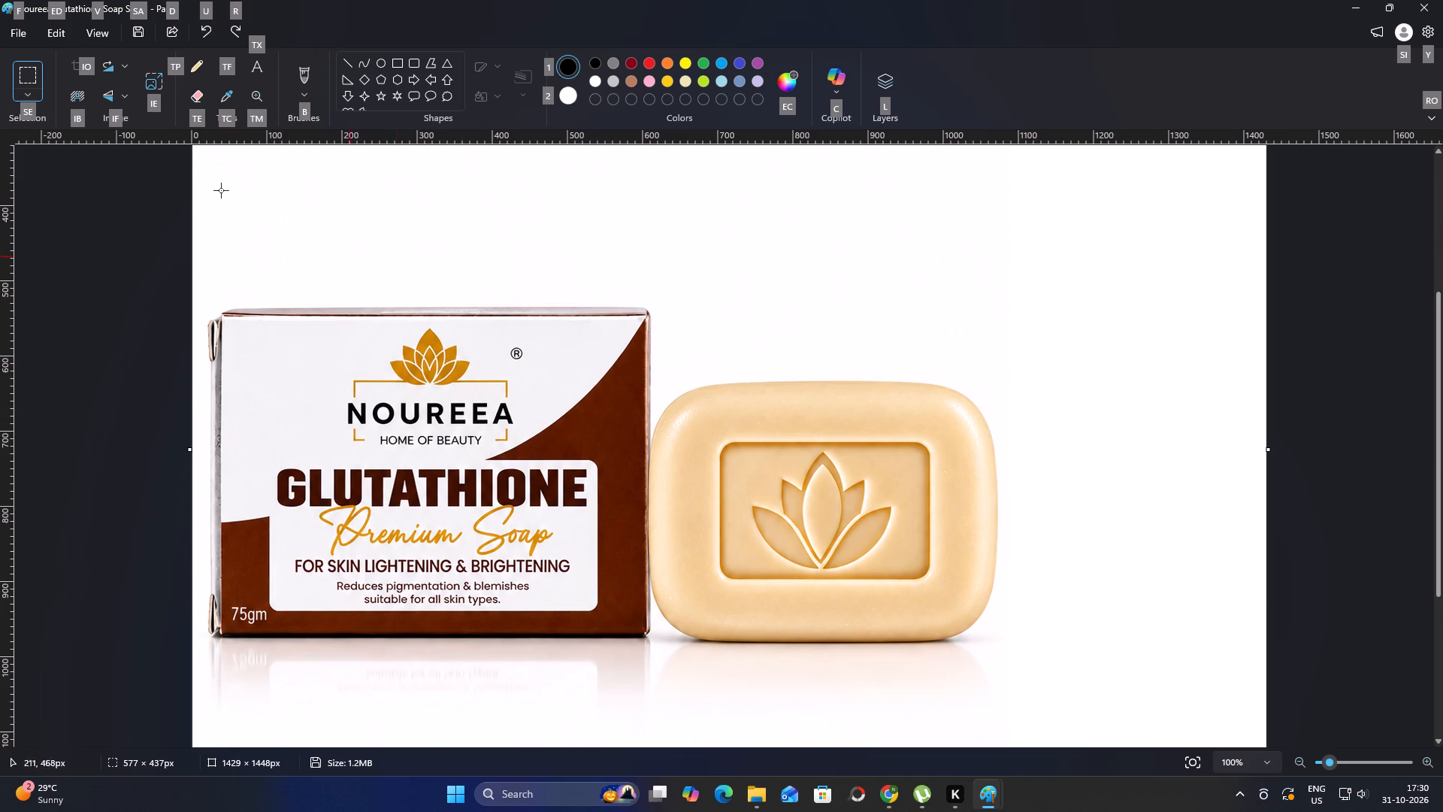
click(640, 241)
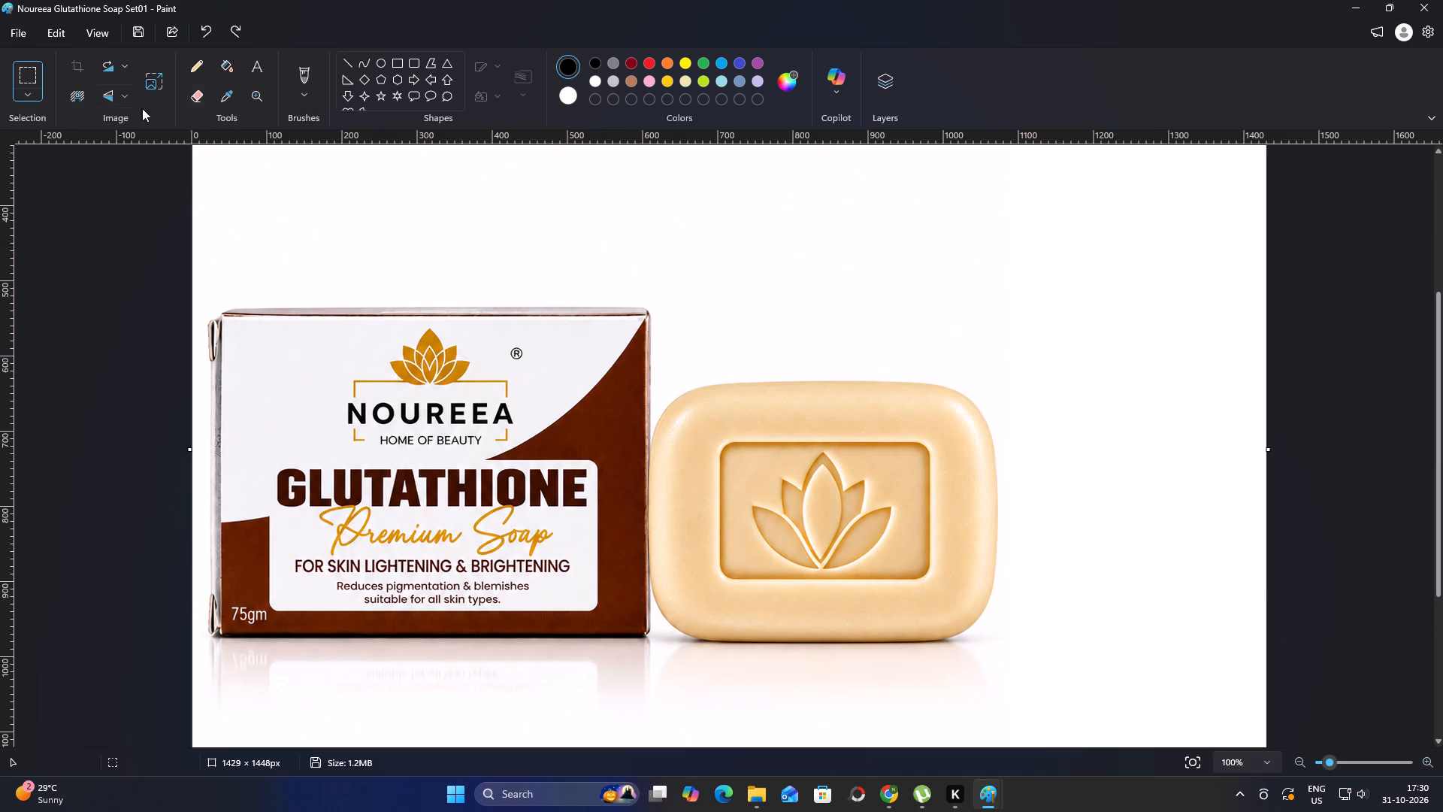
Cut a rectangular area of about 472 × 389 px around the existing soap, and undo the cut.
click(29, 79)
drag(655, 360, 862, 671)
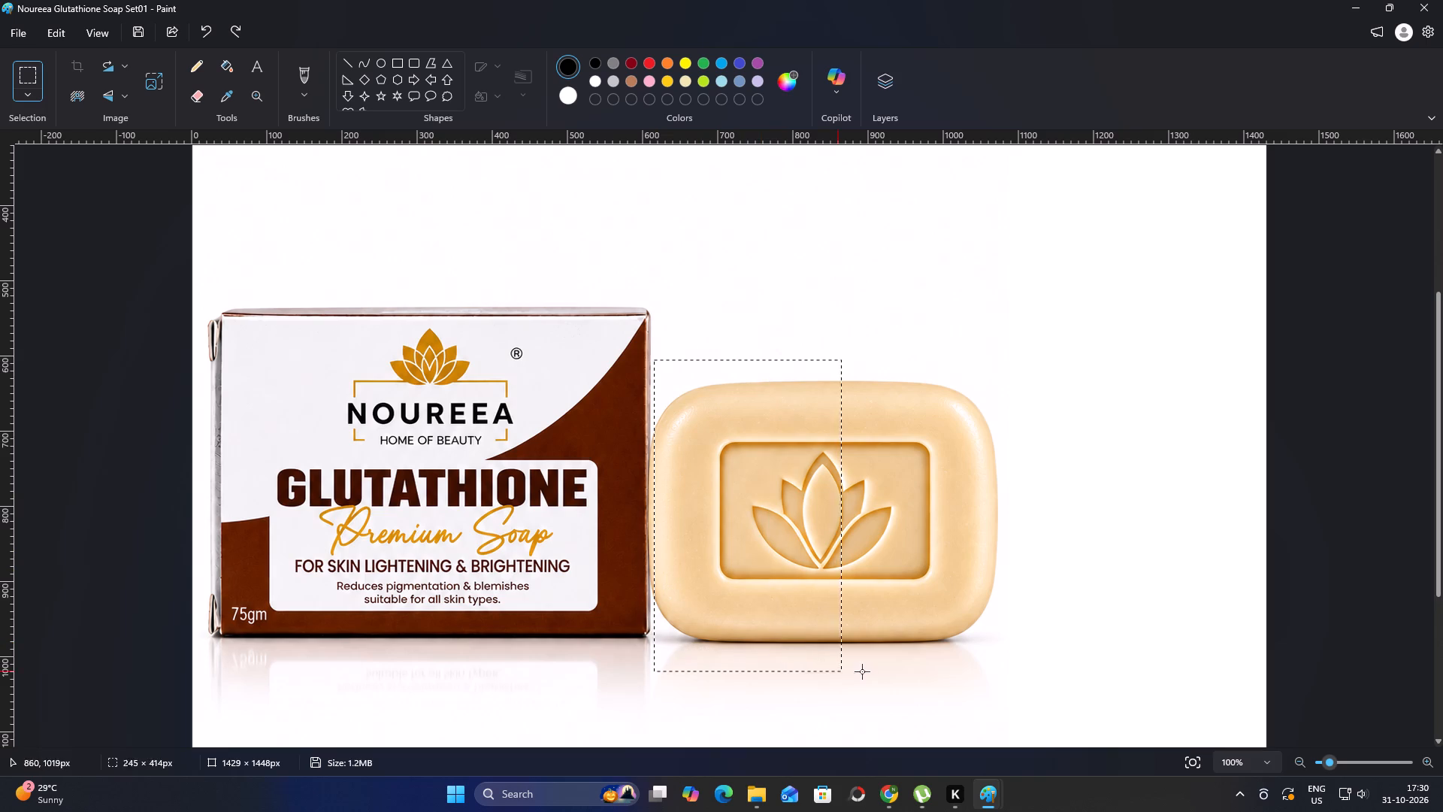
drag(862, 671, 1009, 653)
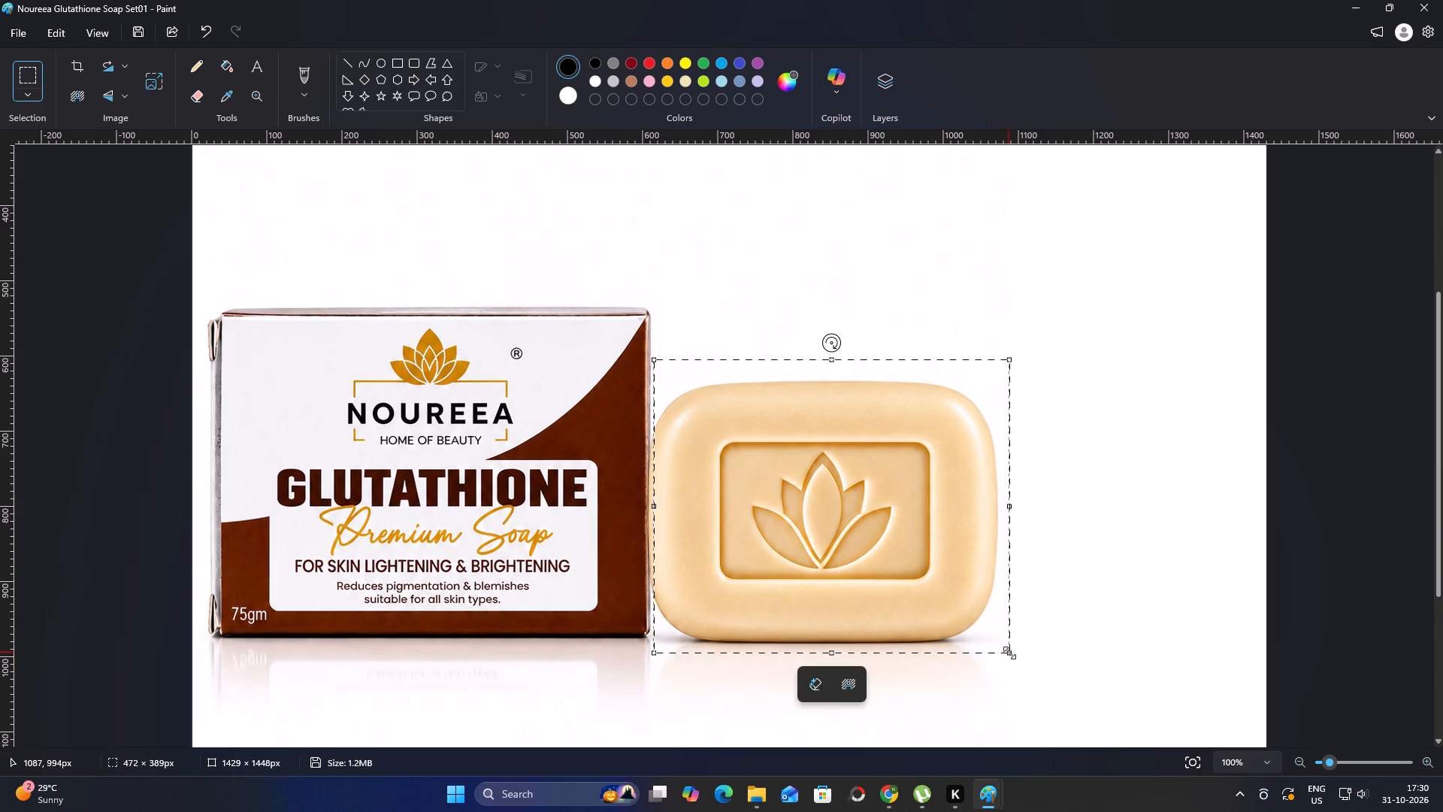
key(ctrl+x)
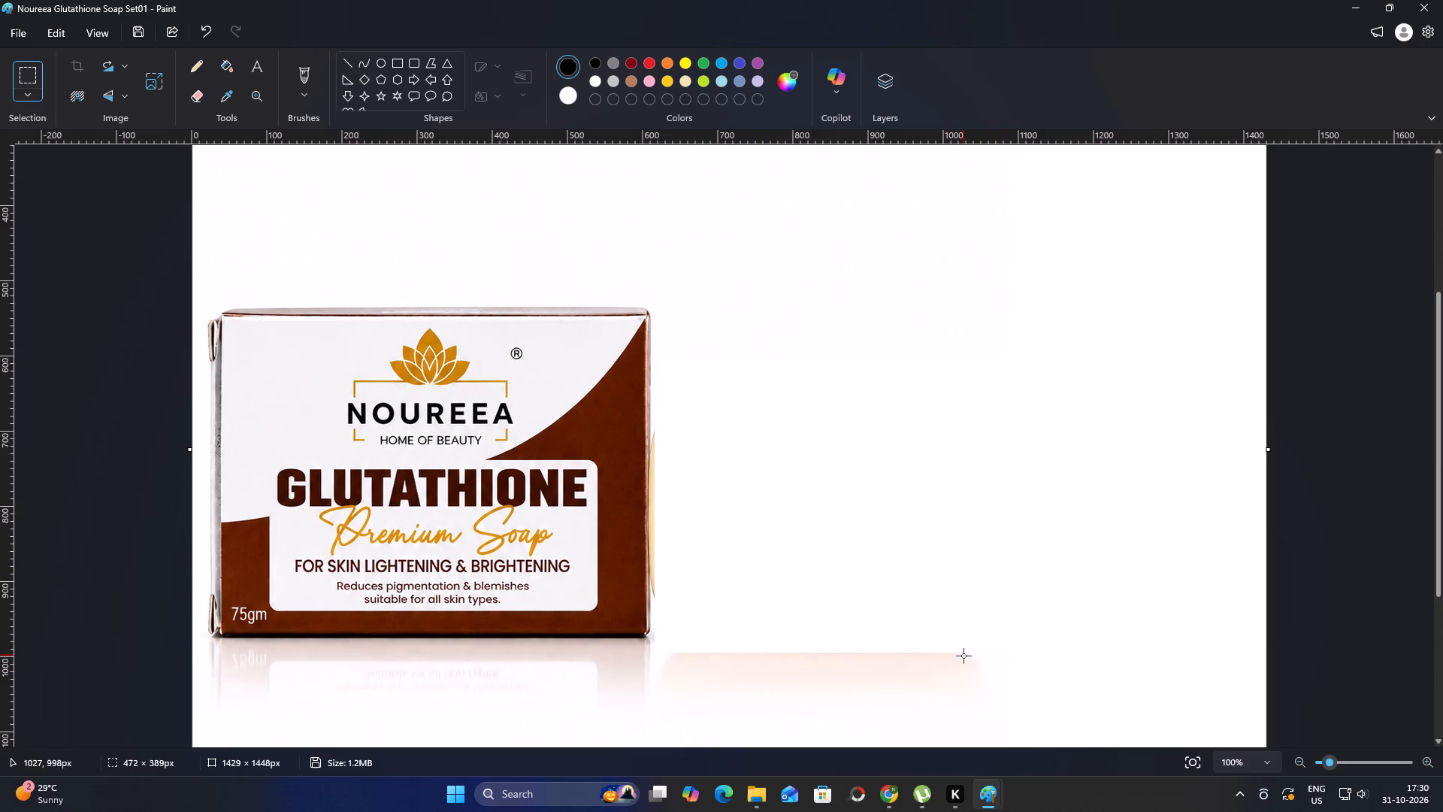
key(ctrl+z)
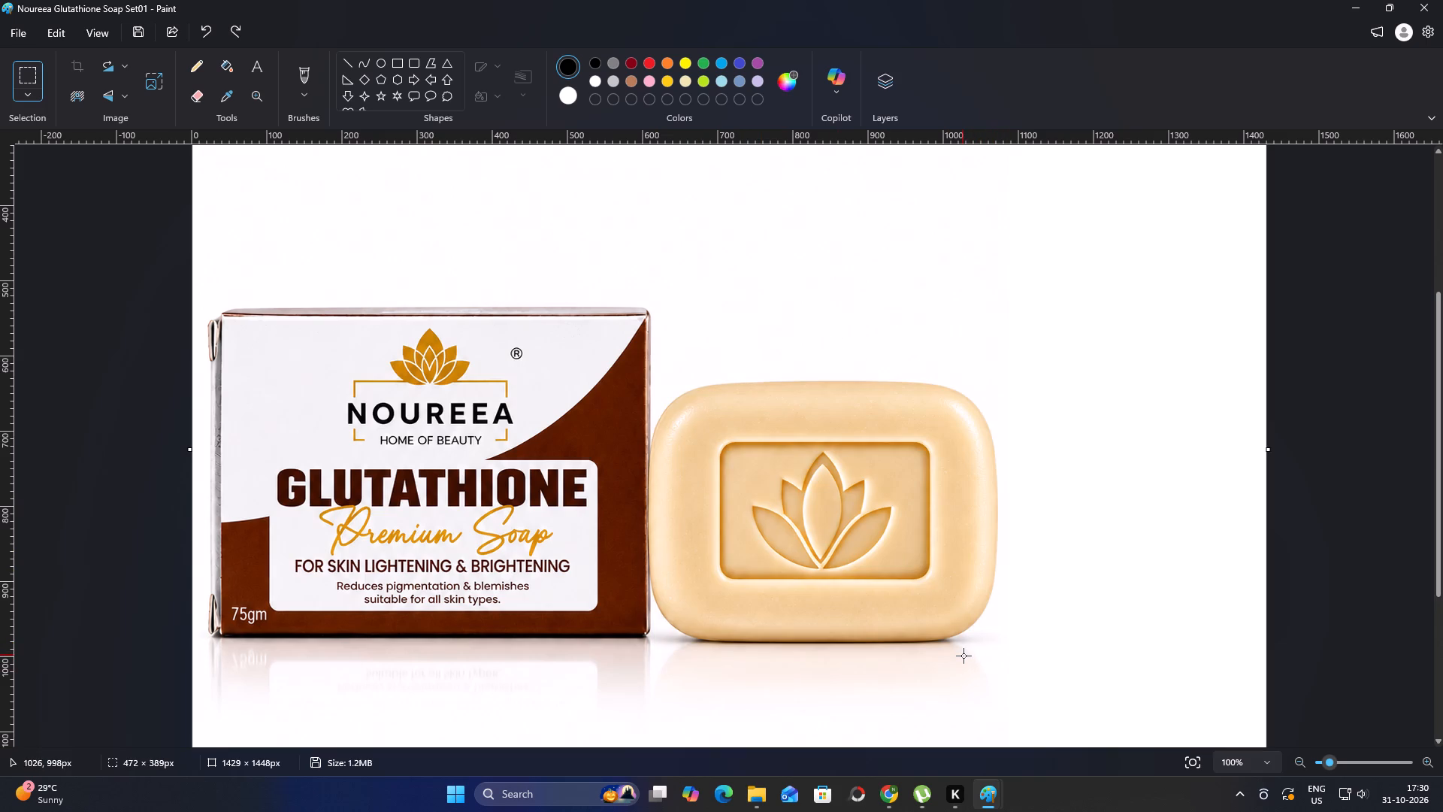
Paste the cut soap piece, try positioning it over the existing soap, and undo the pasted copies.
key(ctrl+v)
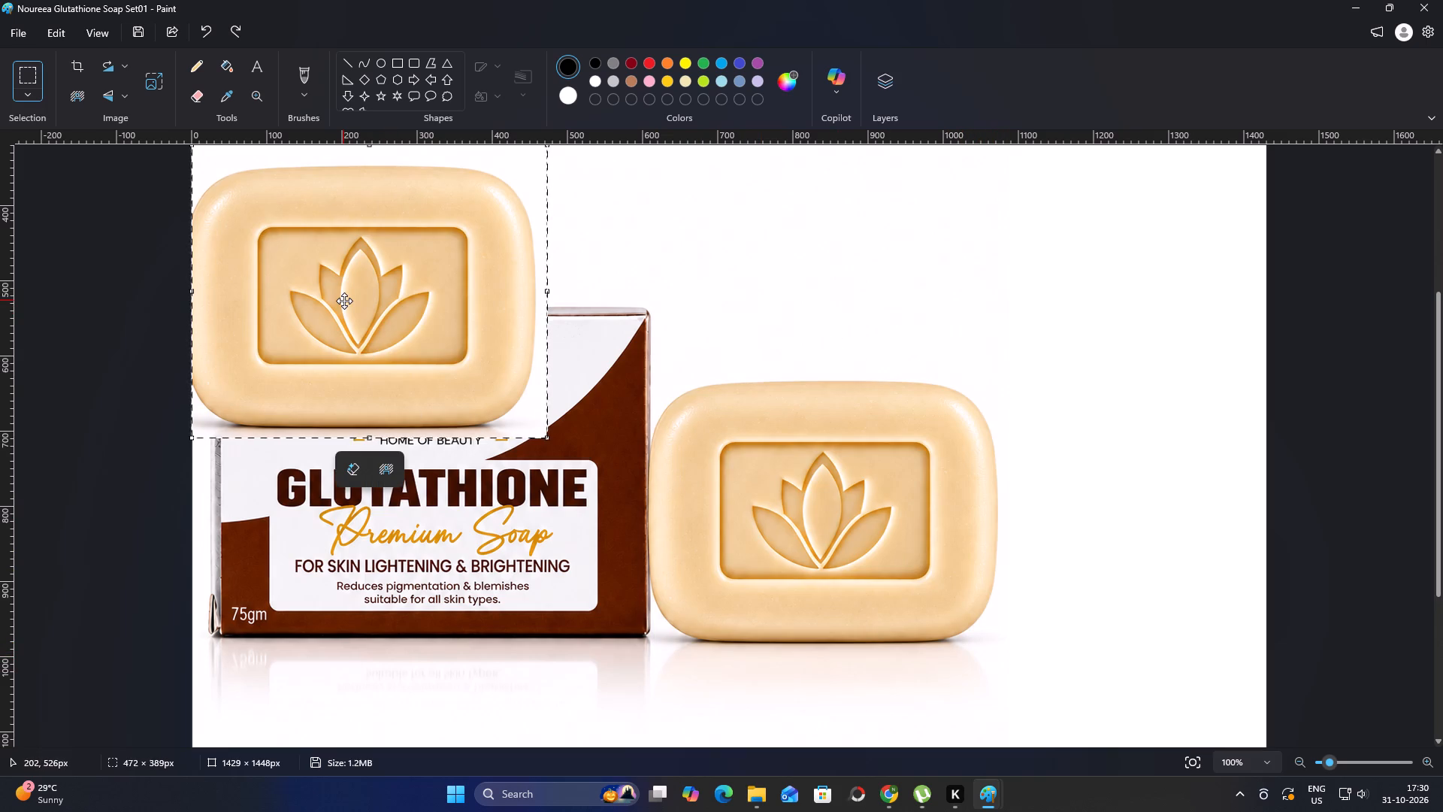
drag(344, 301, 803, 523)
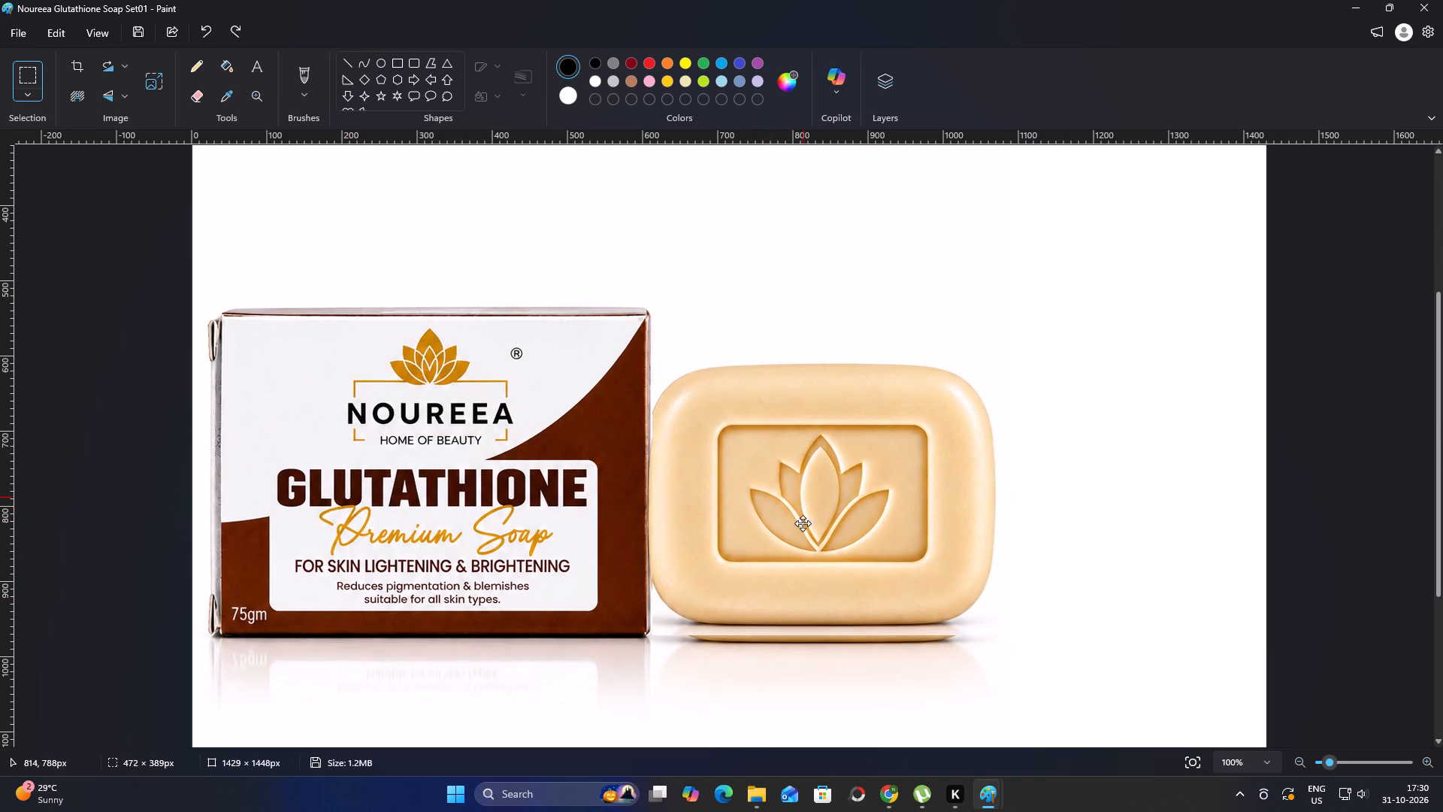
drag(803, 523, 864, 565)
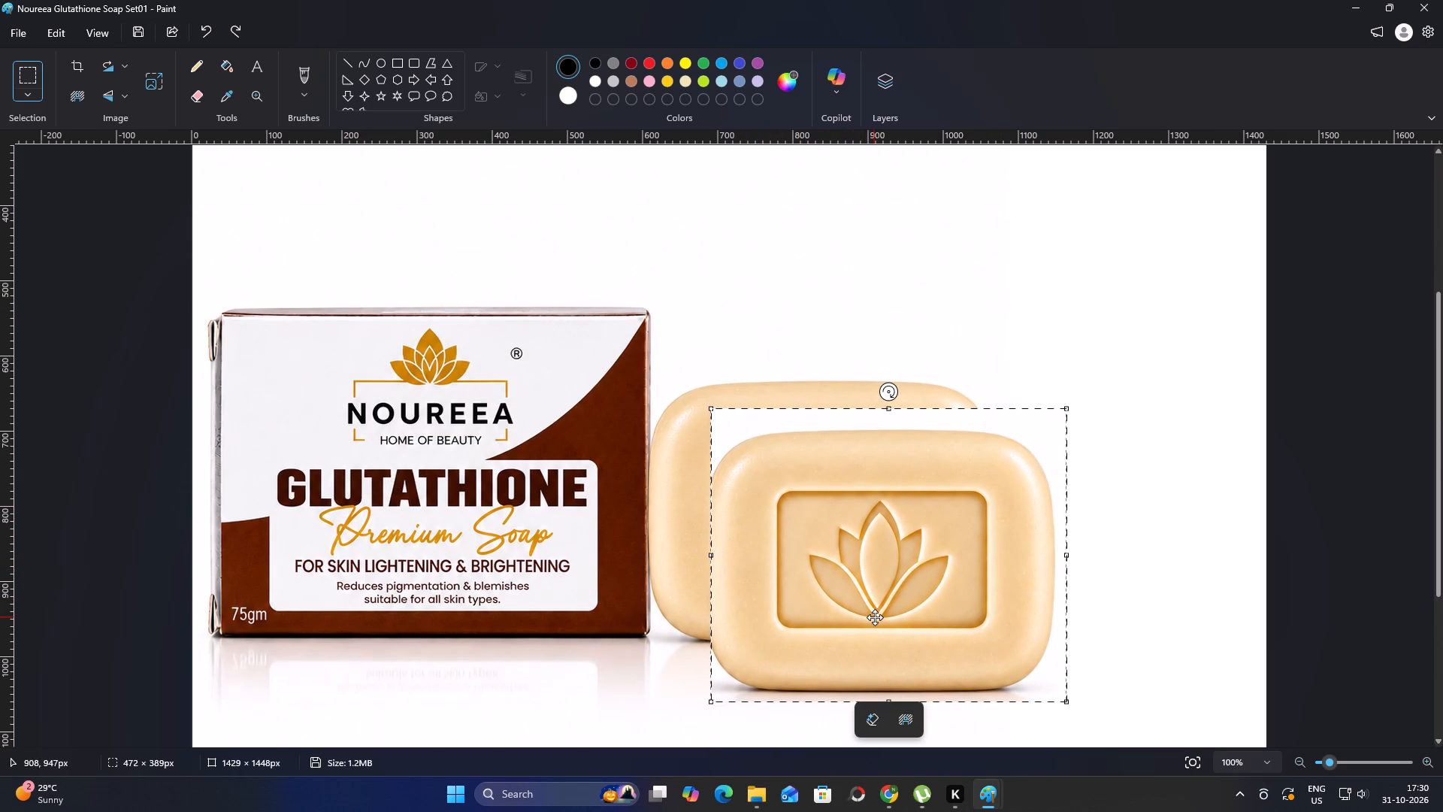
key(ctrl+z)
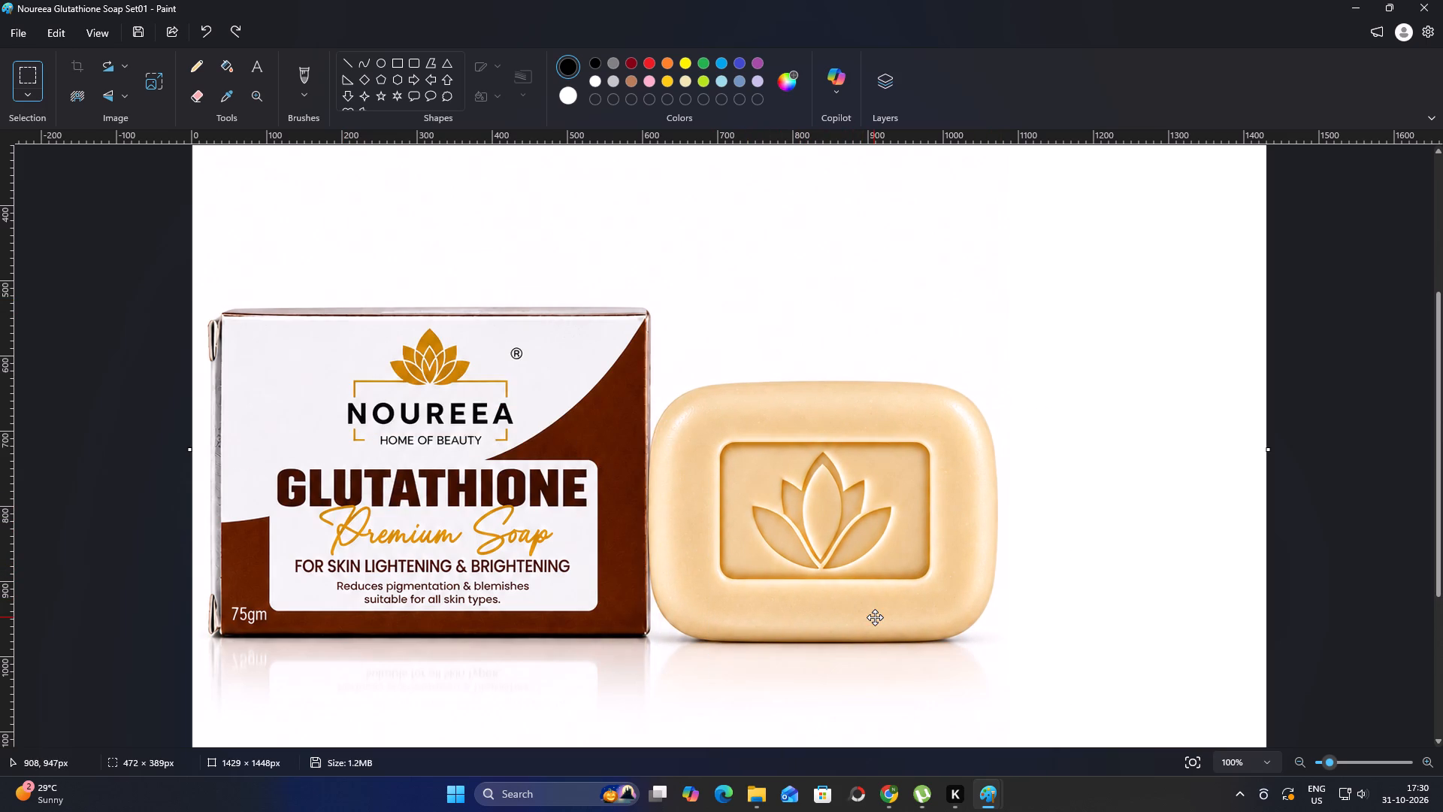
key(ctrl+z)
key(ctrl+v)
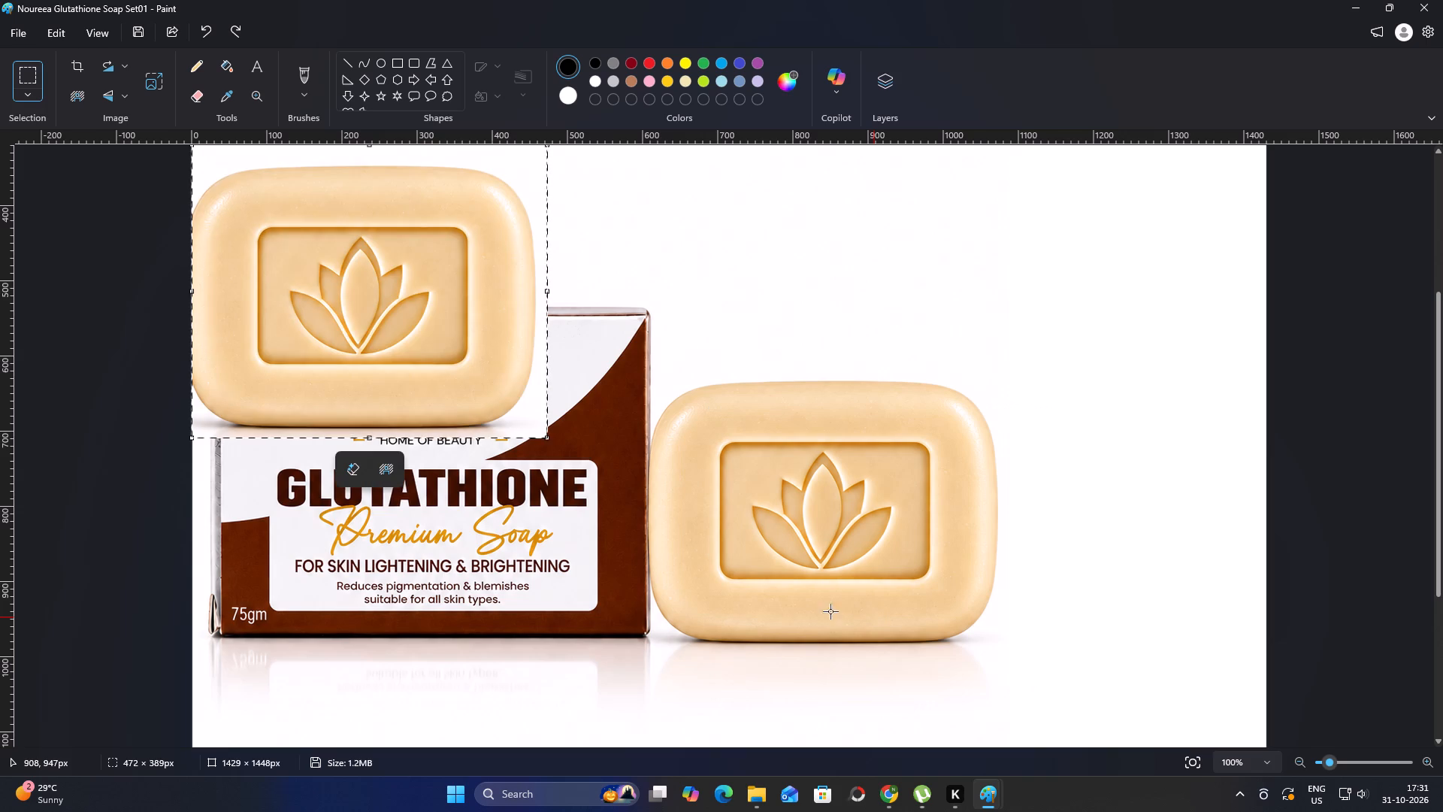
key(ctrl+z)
Switch to the Ivory Lotus Soap Bar image, select the whole picture, remove its background and copy it.
key(alt+Tab)
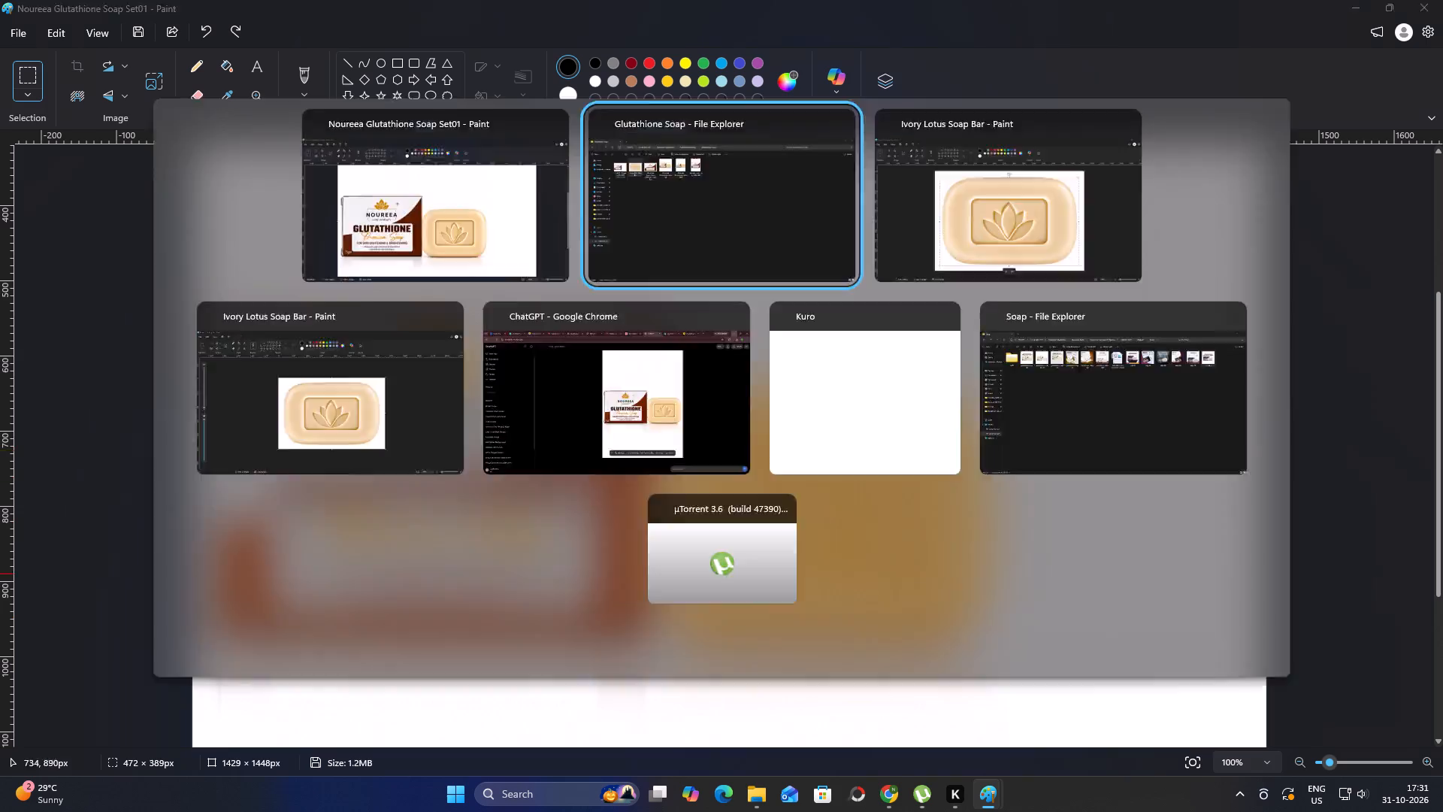
key(alt+Tab)
click(983, 783)
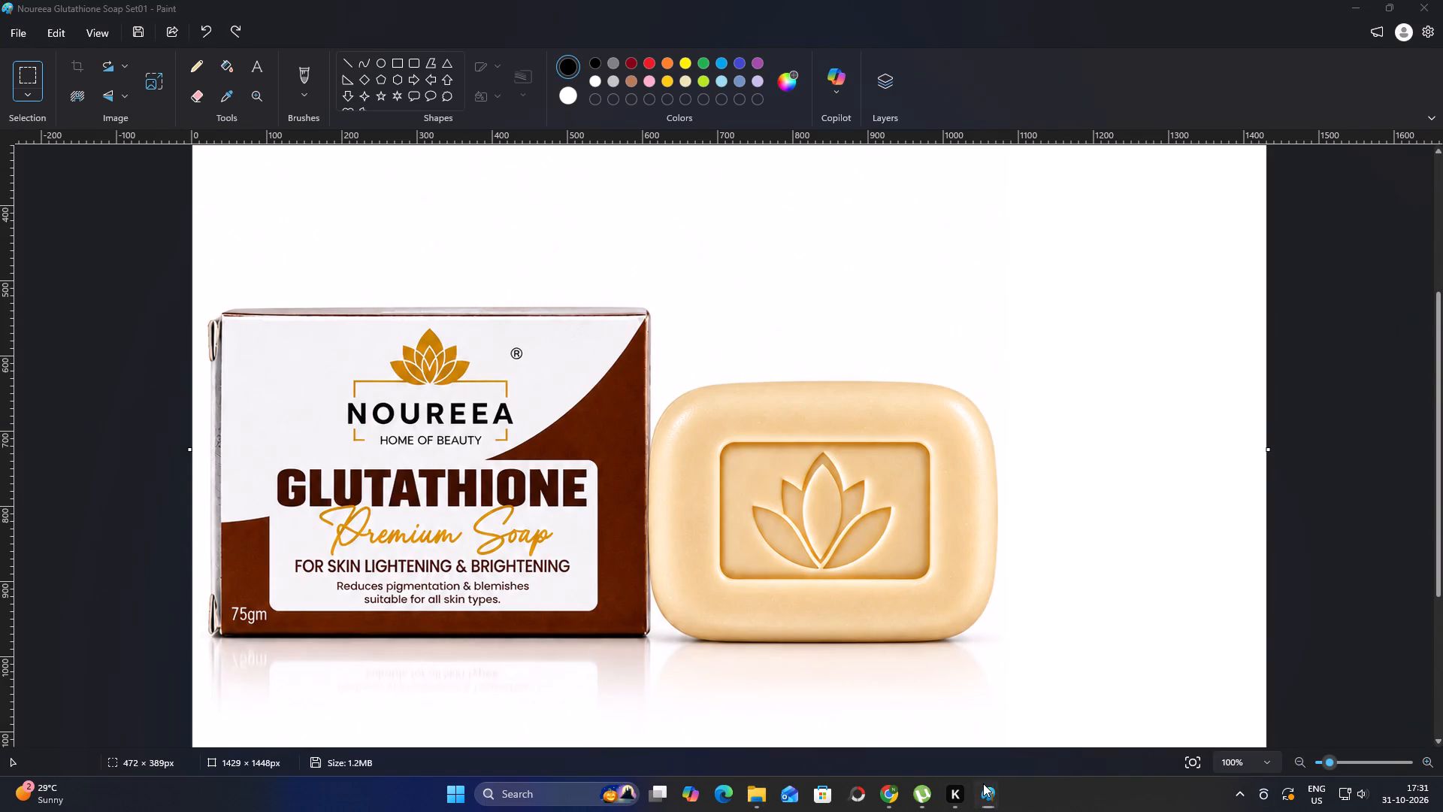
click(1006, 745)
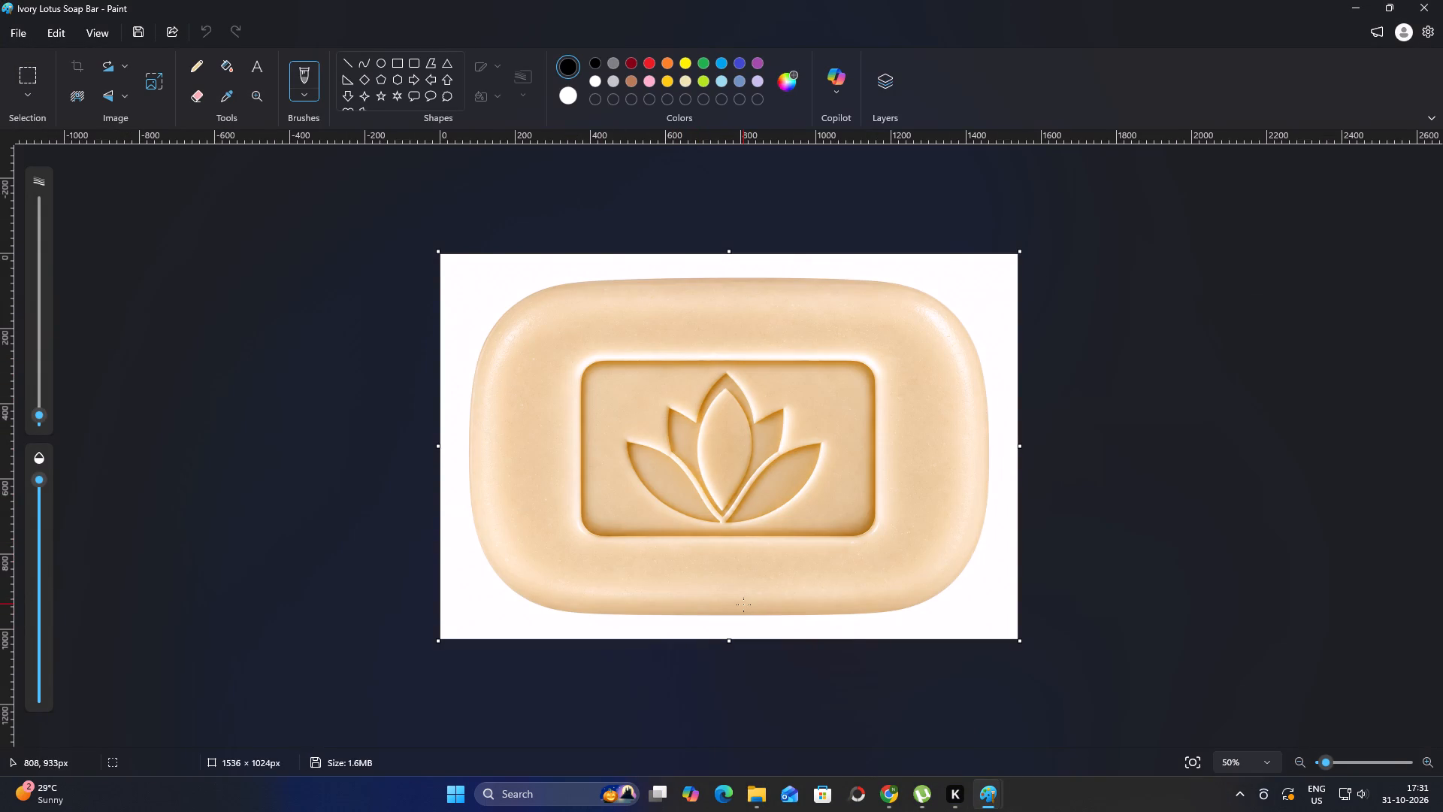
key(ctrl+a)
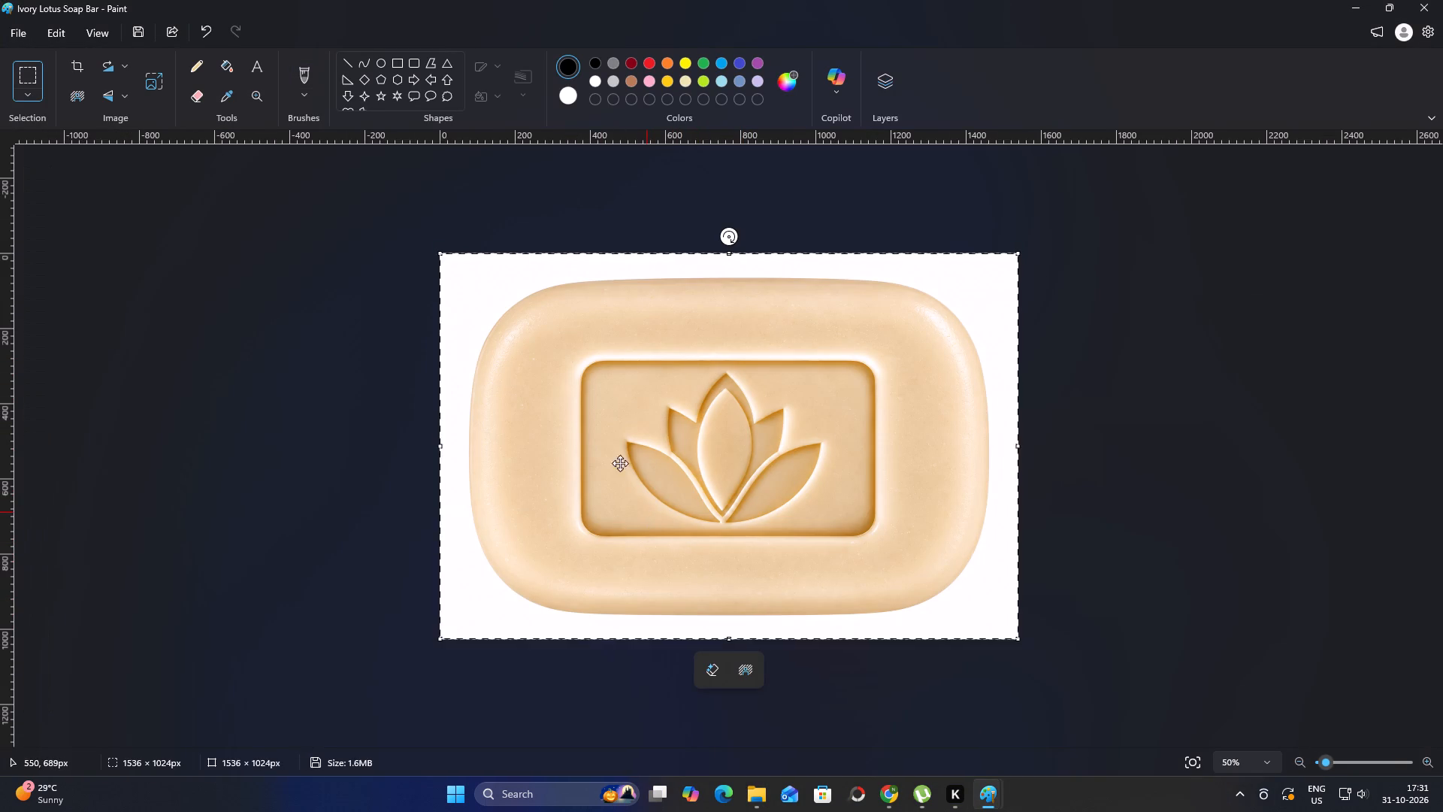
click(73, 98)
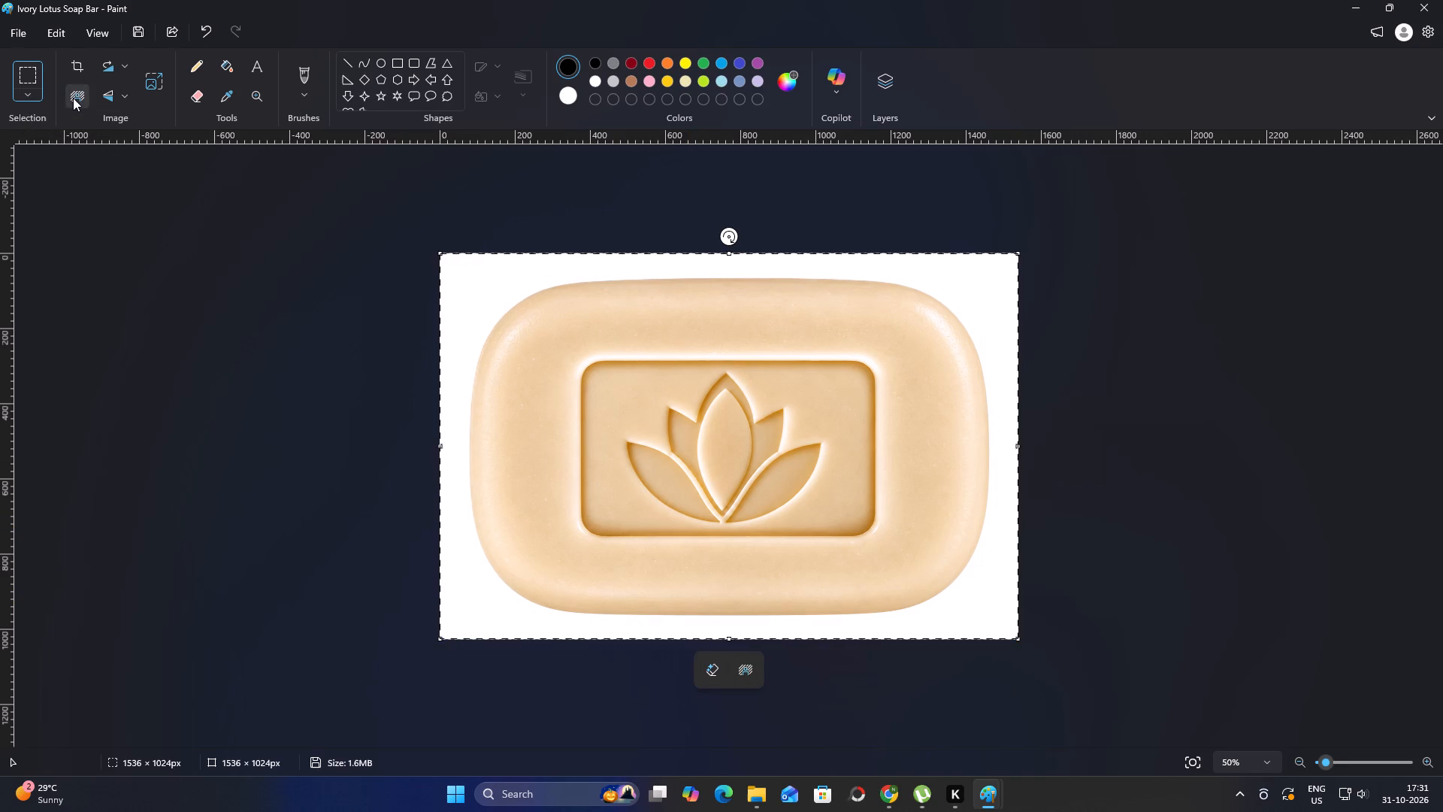
key(ctrl+c)
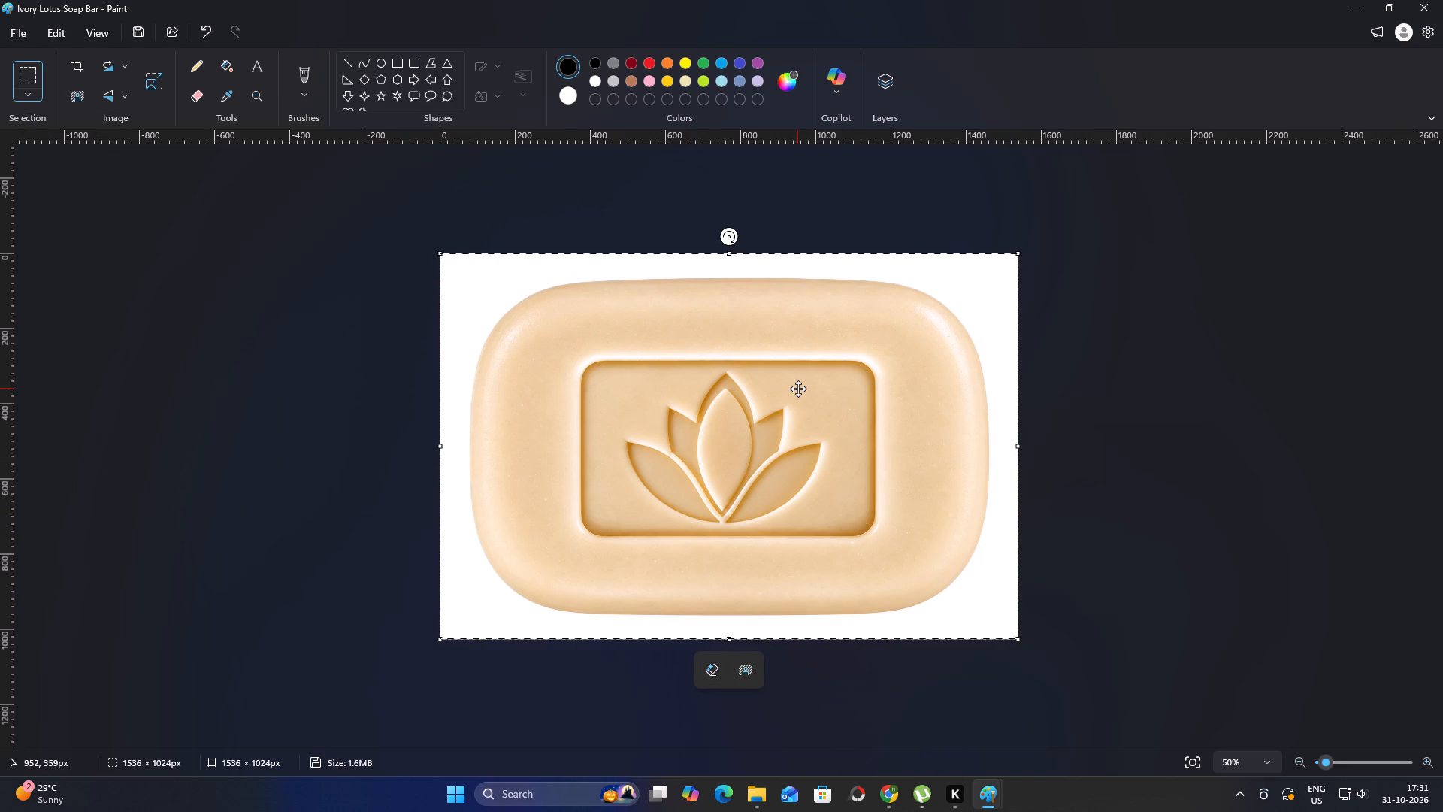
Paste the cut-out bar into Noureea Glutathione Soap Set01 and shrink it to about 694 × 486 px below the existing soap.
key(alt+Tab)
key(ctrl+v)
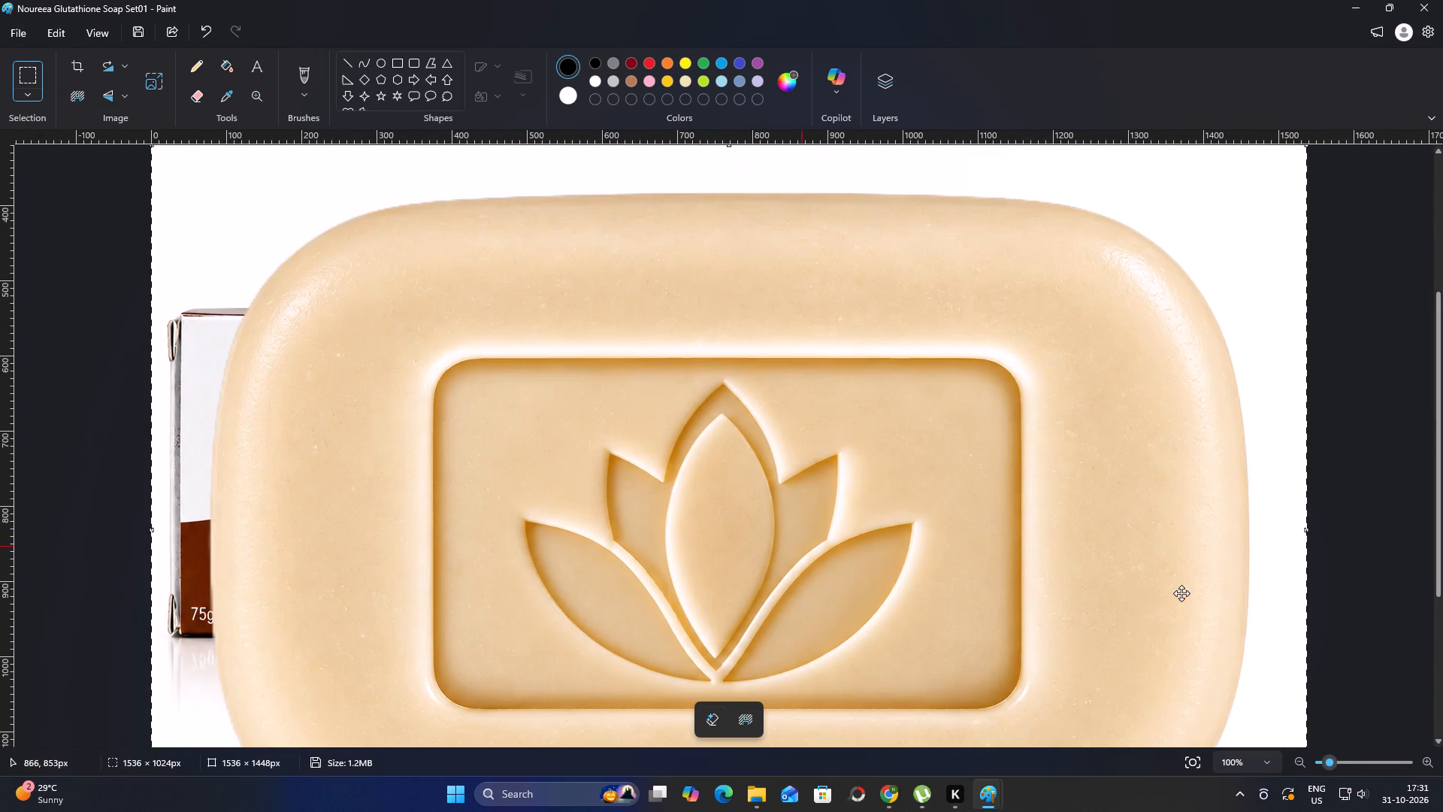
drag(1308, 527, 806, 553)
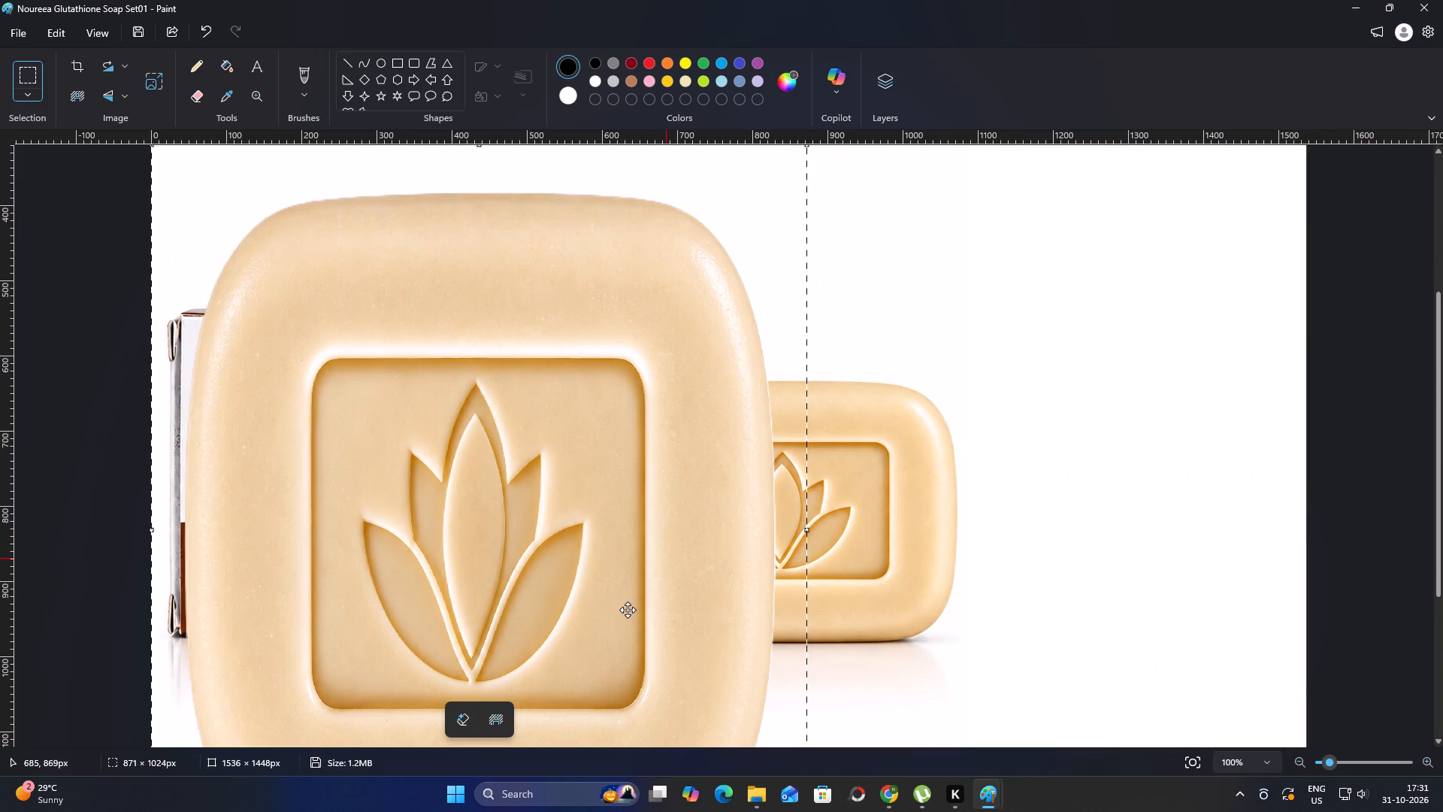
scroll(625, 605, down, 4)
drag(478, 640, 531, 353)
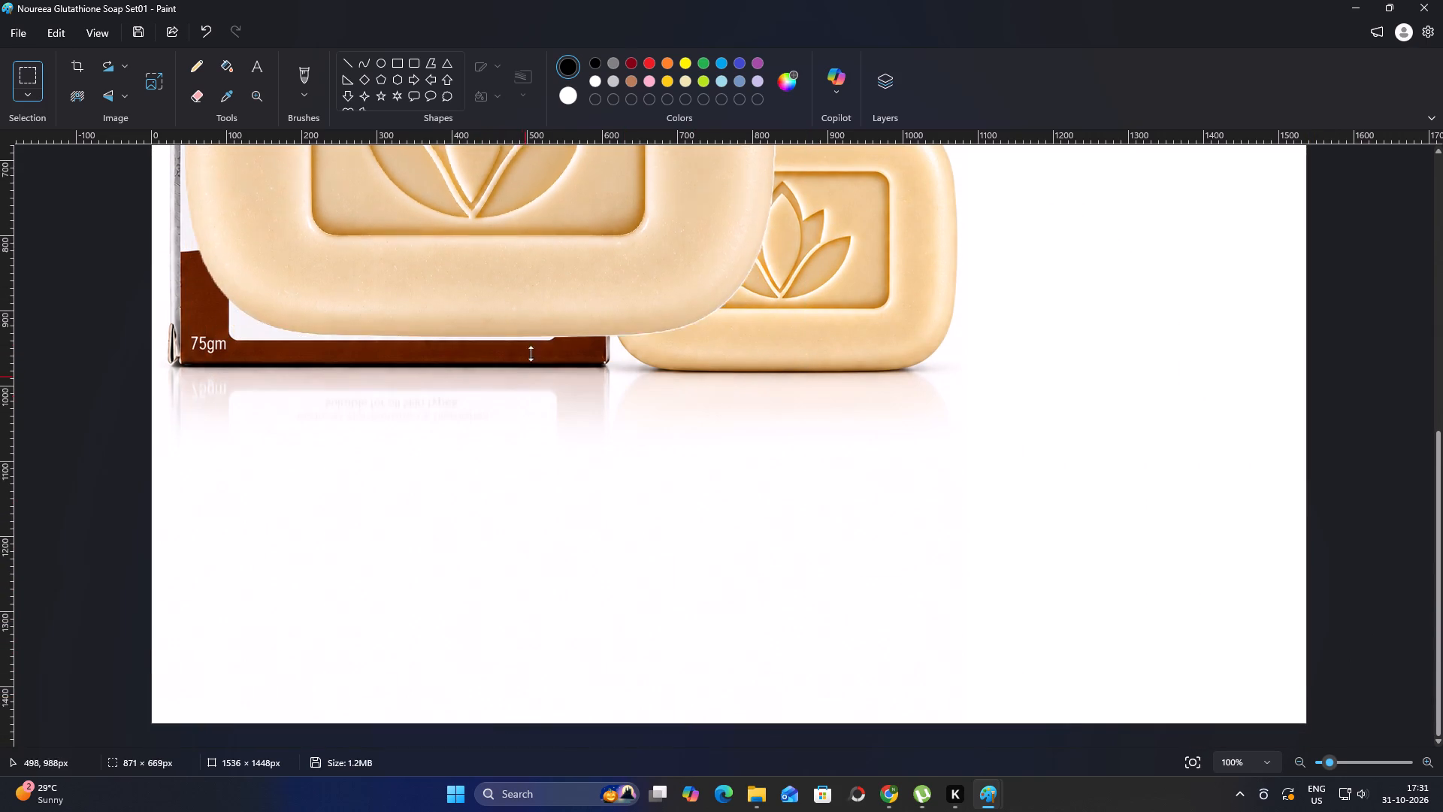
drag(531, 353, 535, 327)
drag(560, 216, 689, 538)
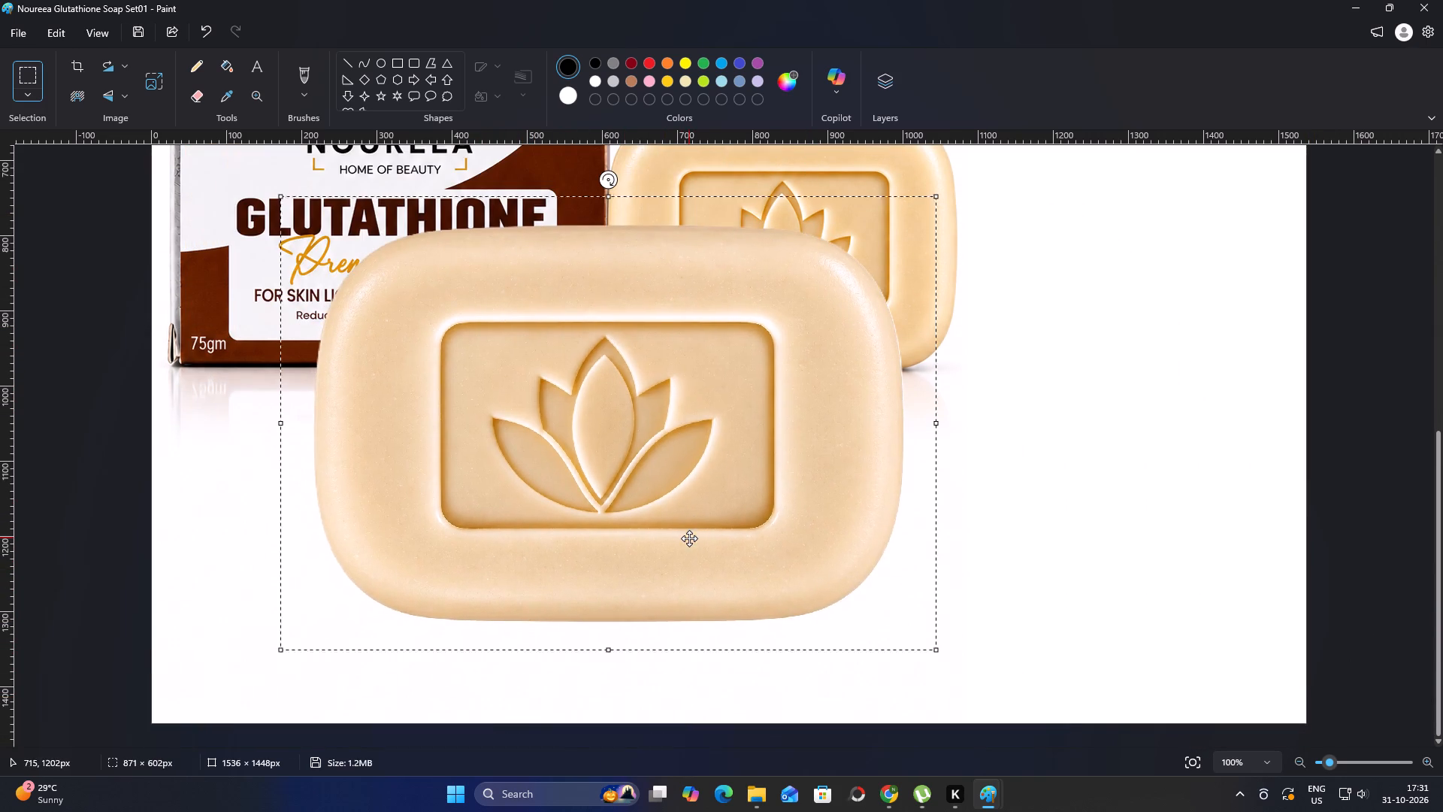
drag(607, 198, 622, 284)
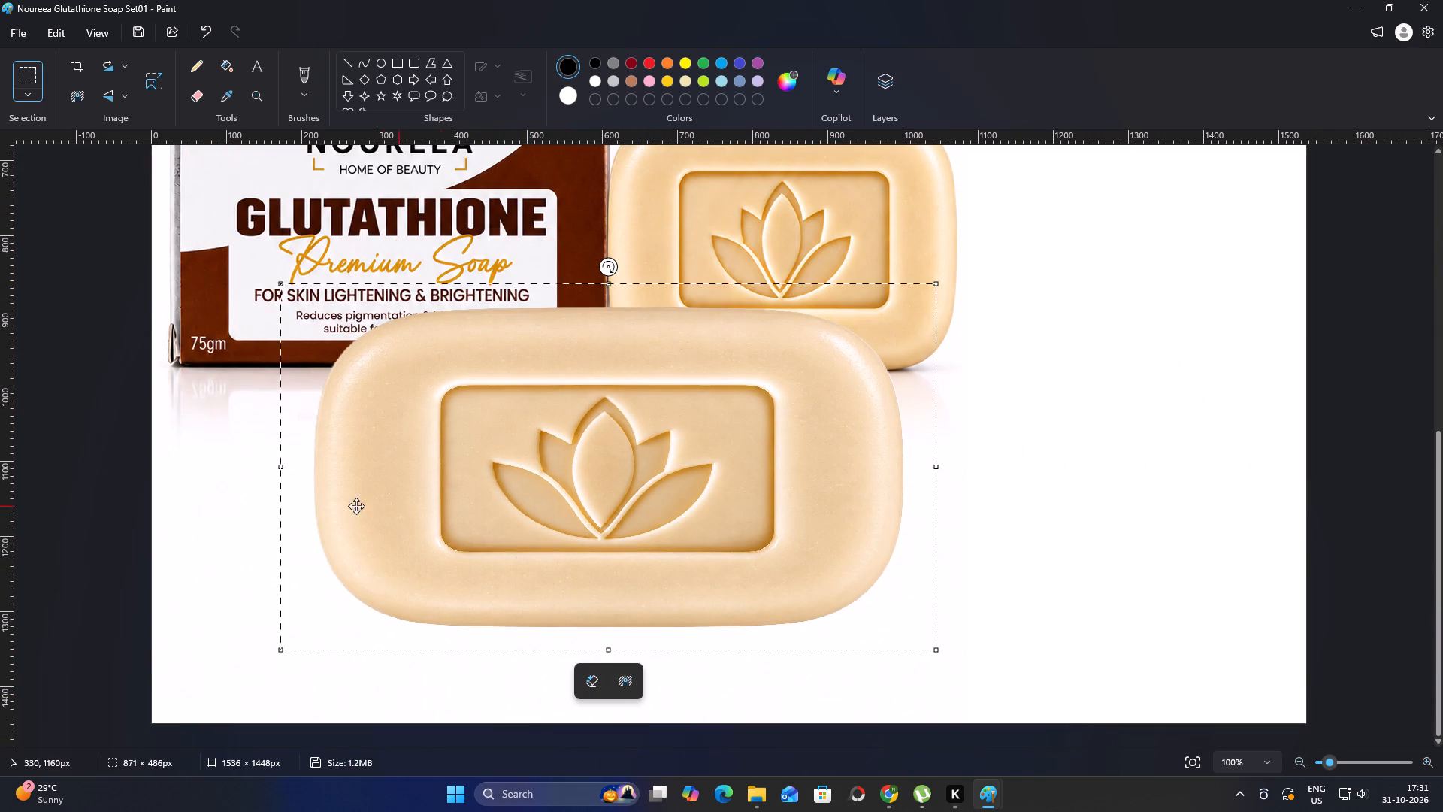
drag(285, 465, 414, 466)
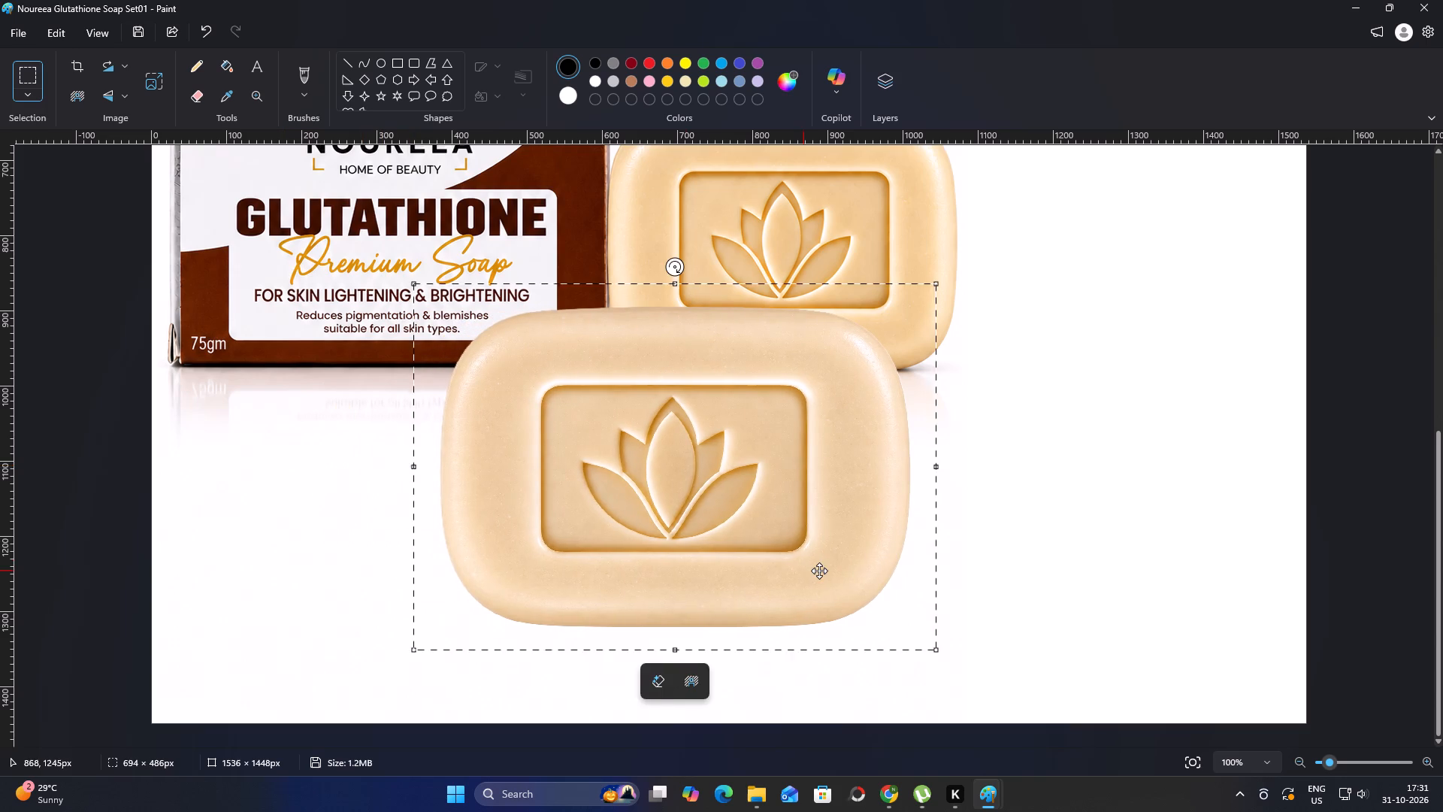
Narrow the pasted bar to about 637 px and move it over the existing soap beside the box.
scroll(819, 571, up, 3)
drag(718, 657, 763, 466)
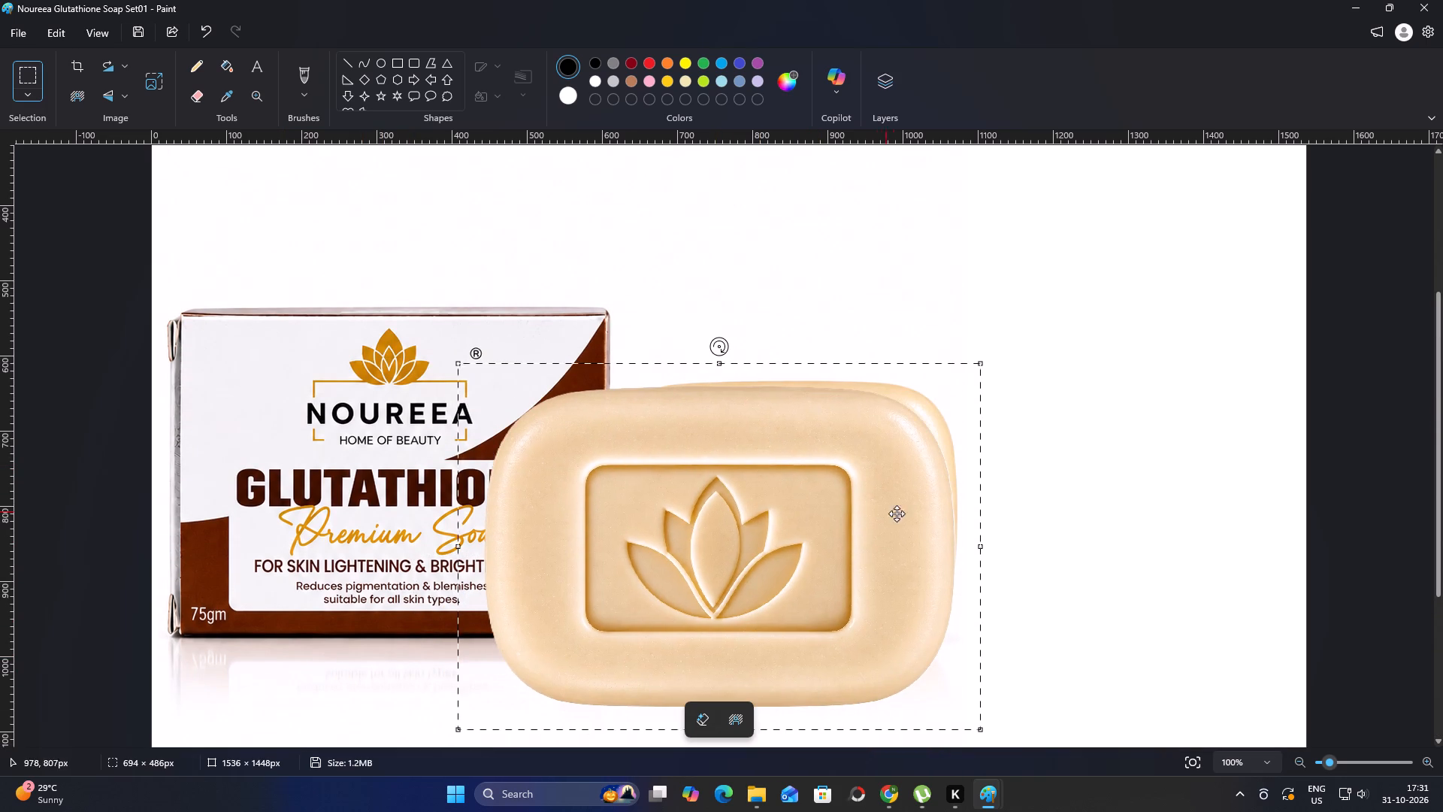
drag(979, 550, 973, 552)
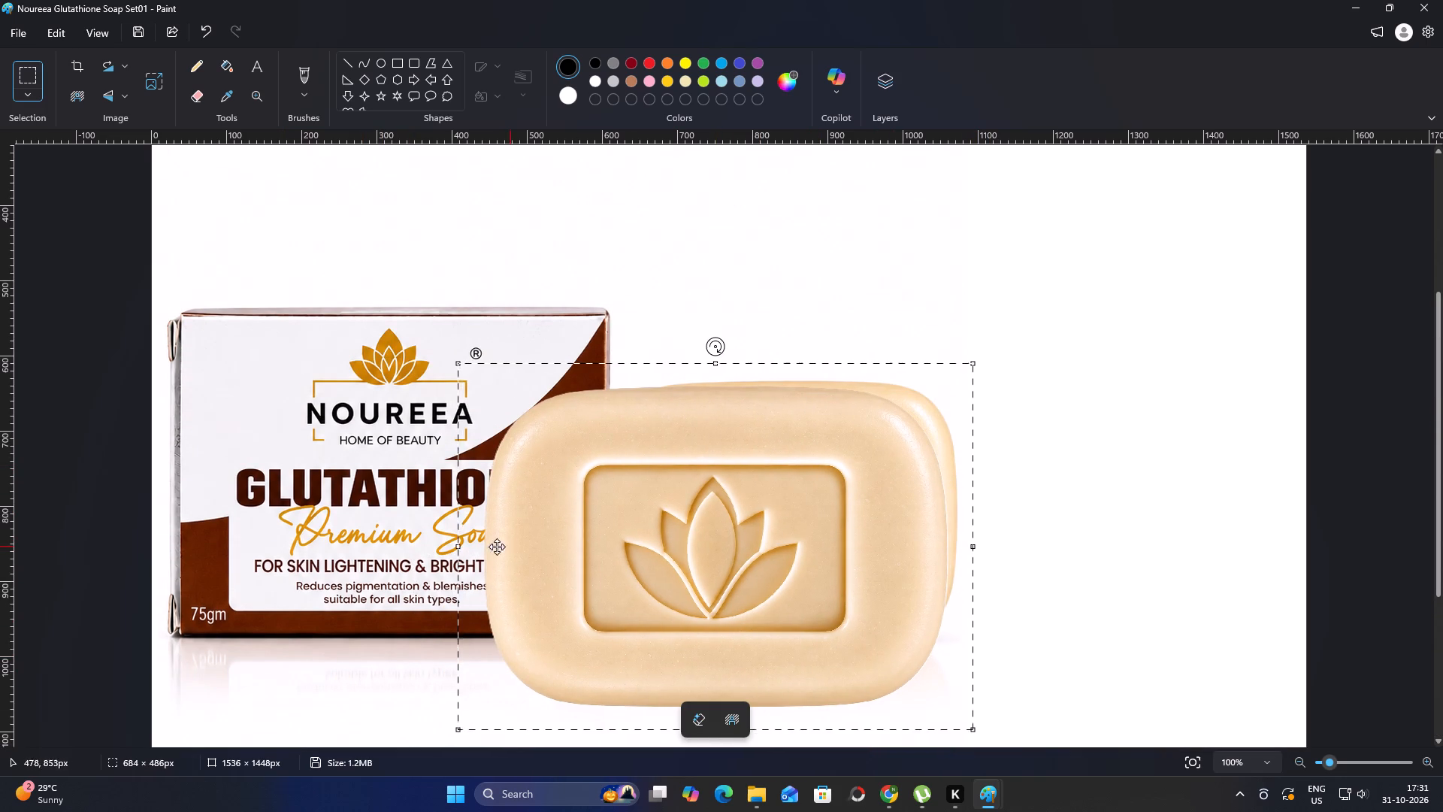
drag(464, 547, 494, 542)
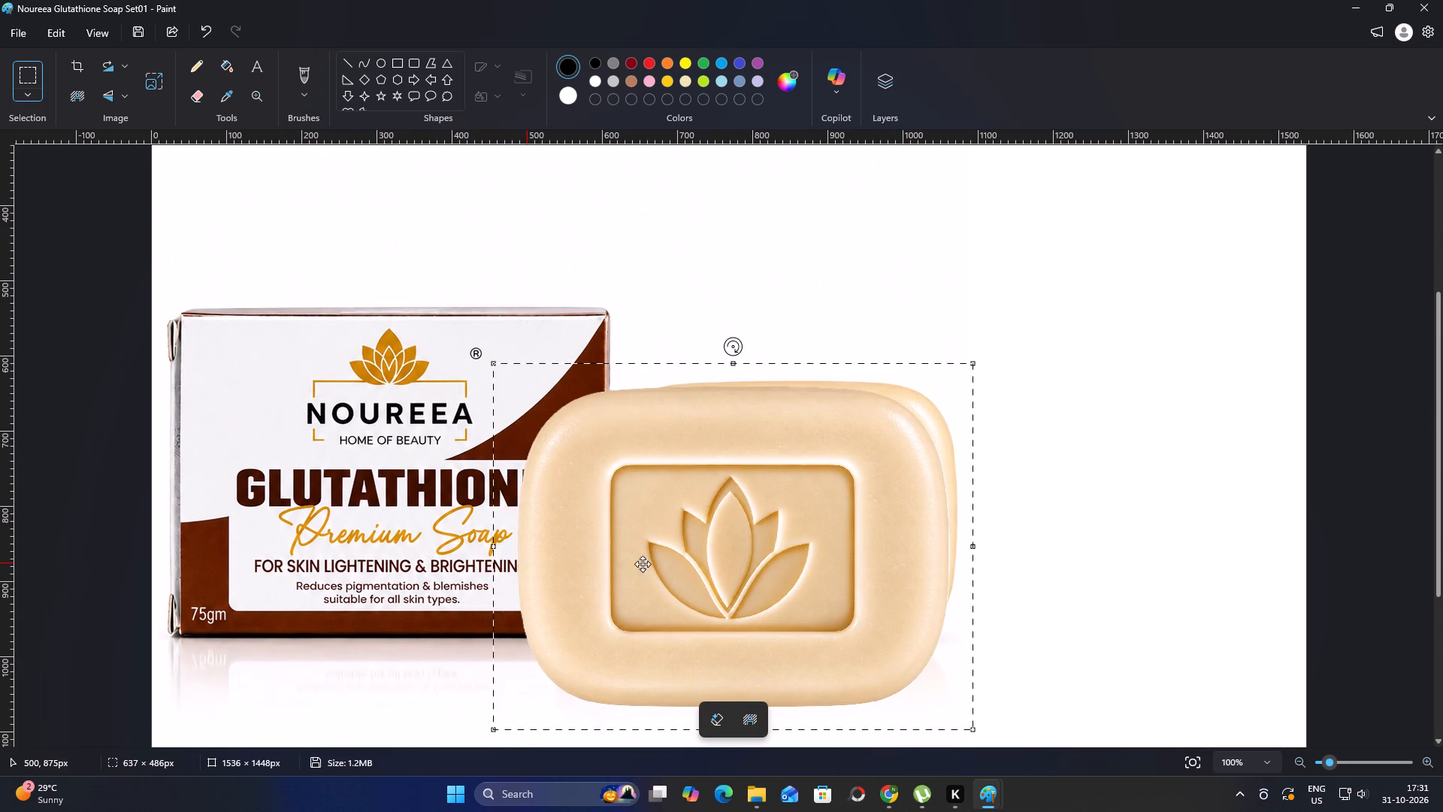
scroll(647, 643, up, 2)
drag(667, 641, 679, 641)
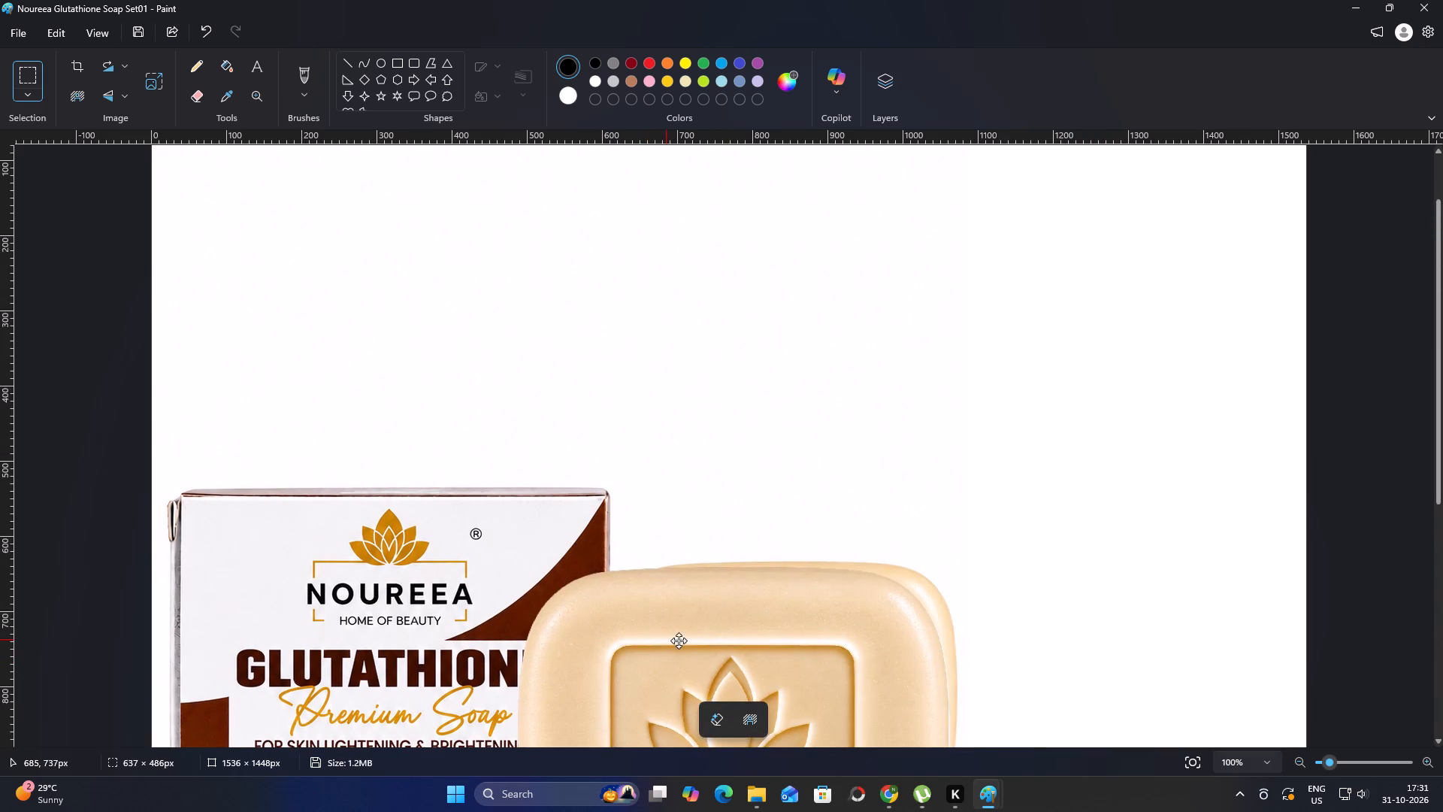
drag(679, 641, 712, 476)
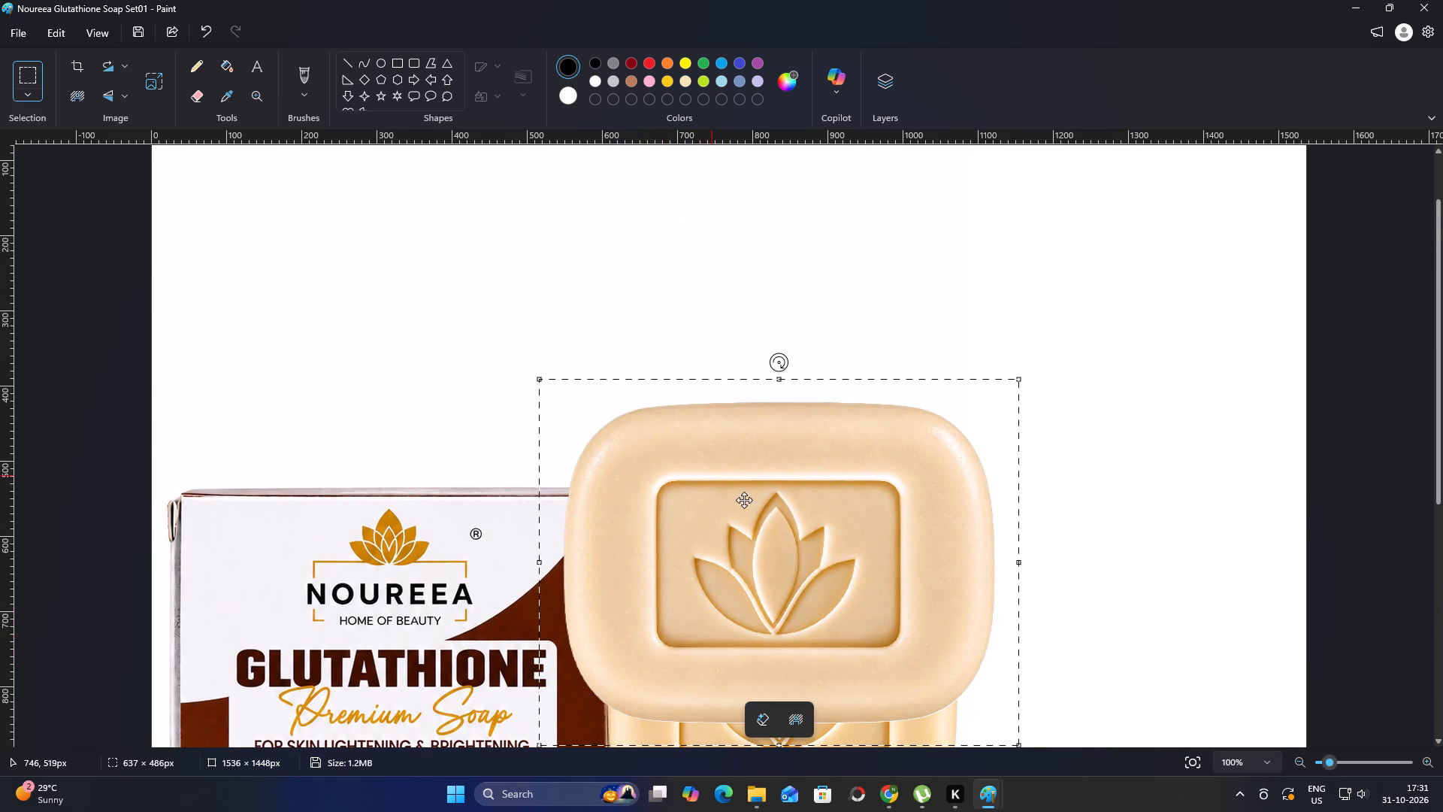
scroll(945, 495, down, 3)
drag(853, 301, 855, 373)
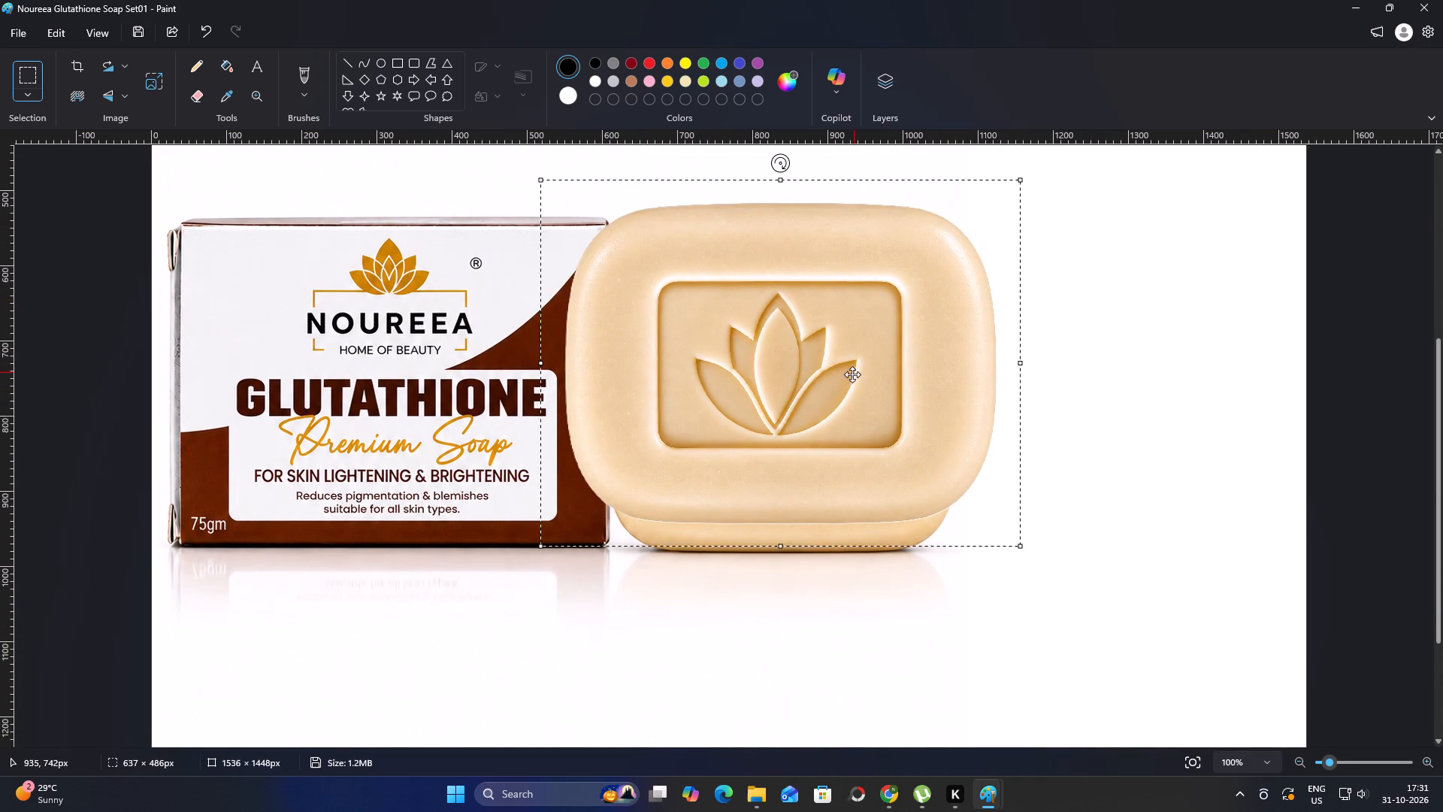
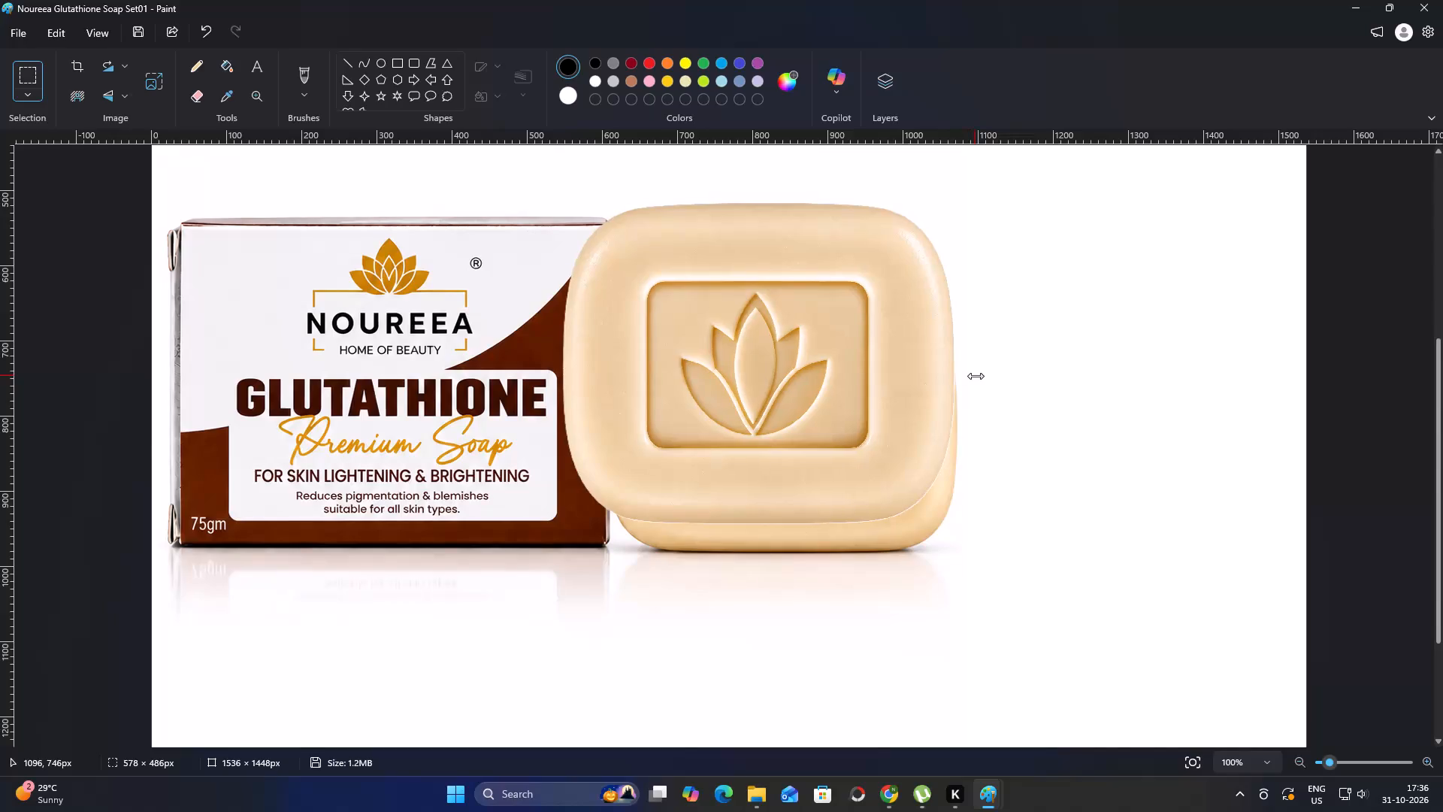
Shrink the pasted bar to about 561 × 390 px and align it over the existing soap beside the box.
drag(762, 183, 758, 214)
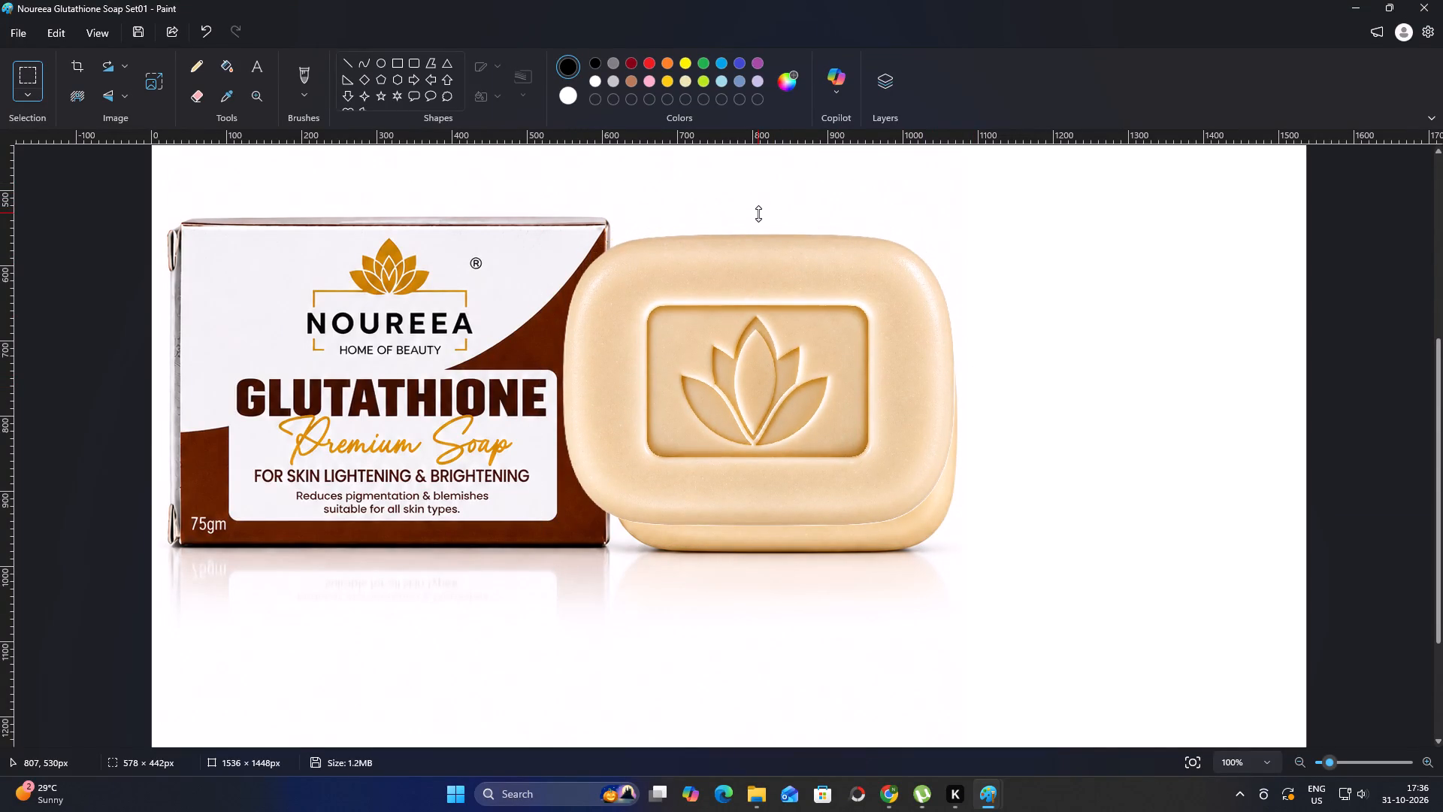
drag(758, 214, 757, 253)
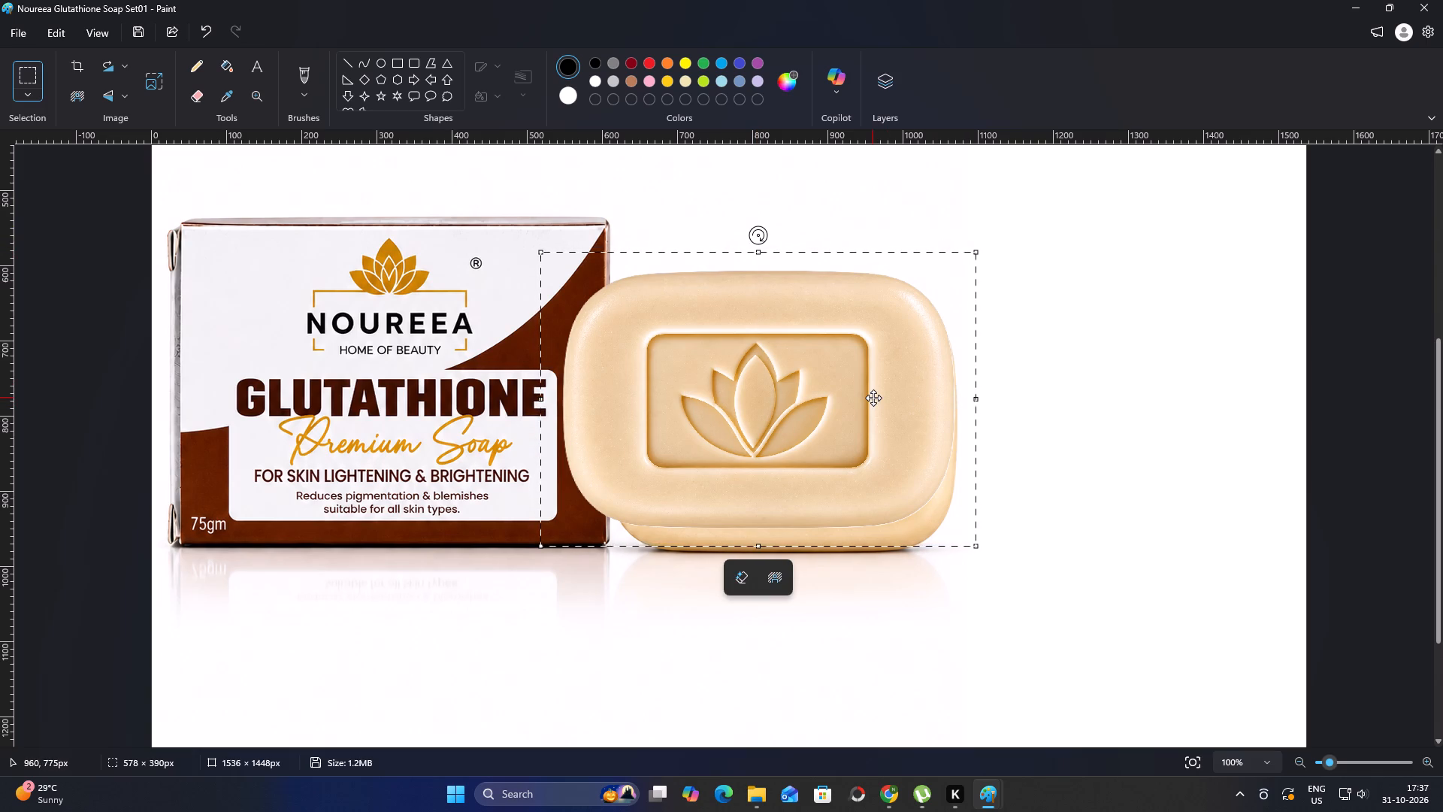
drag(976, 398, 963, 401)
drag(854, 412, 863, 435)
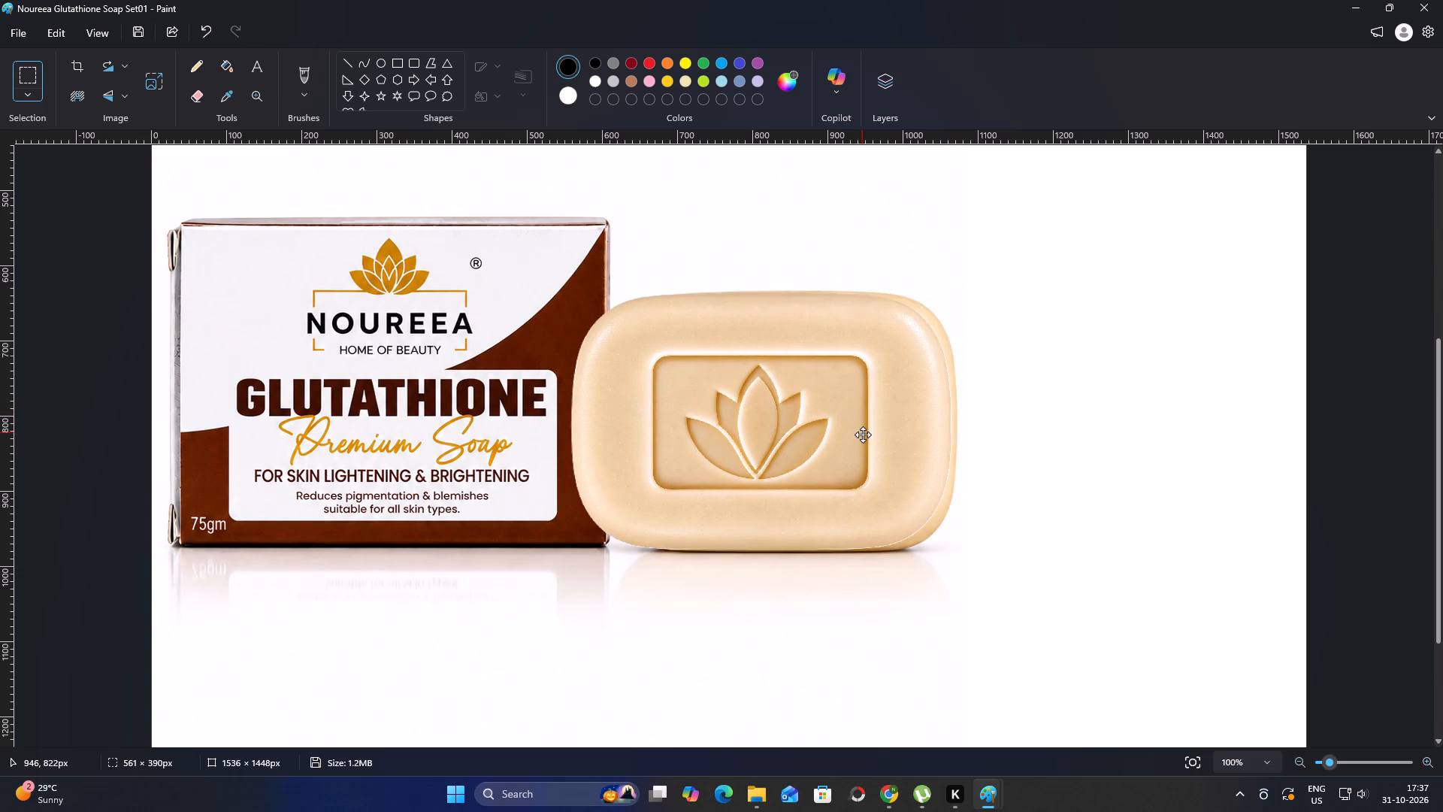
drag(863, 435, 871, 426)
Fine-tune the bar's size to about 544 × 399 px so it fully covers the old soap, and place it.
drag(768, 554, 767, 562)
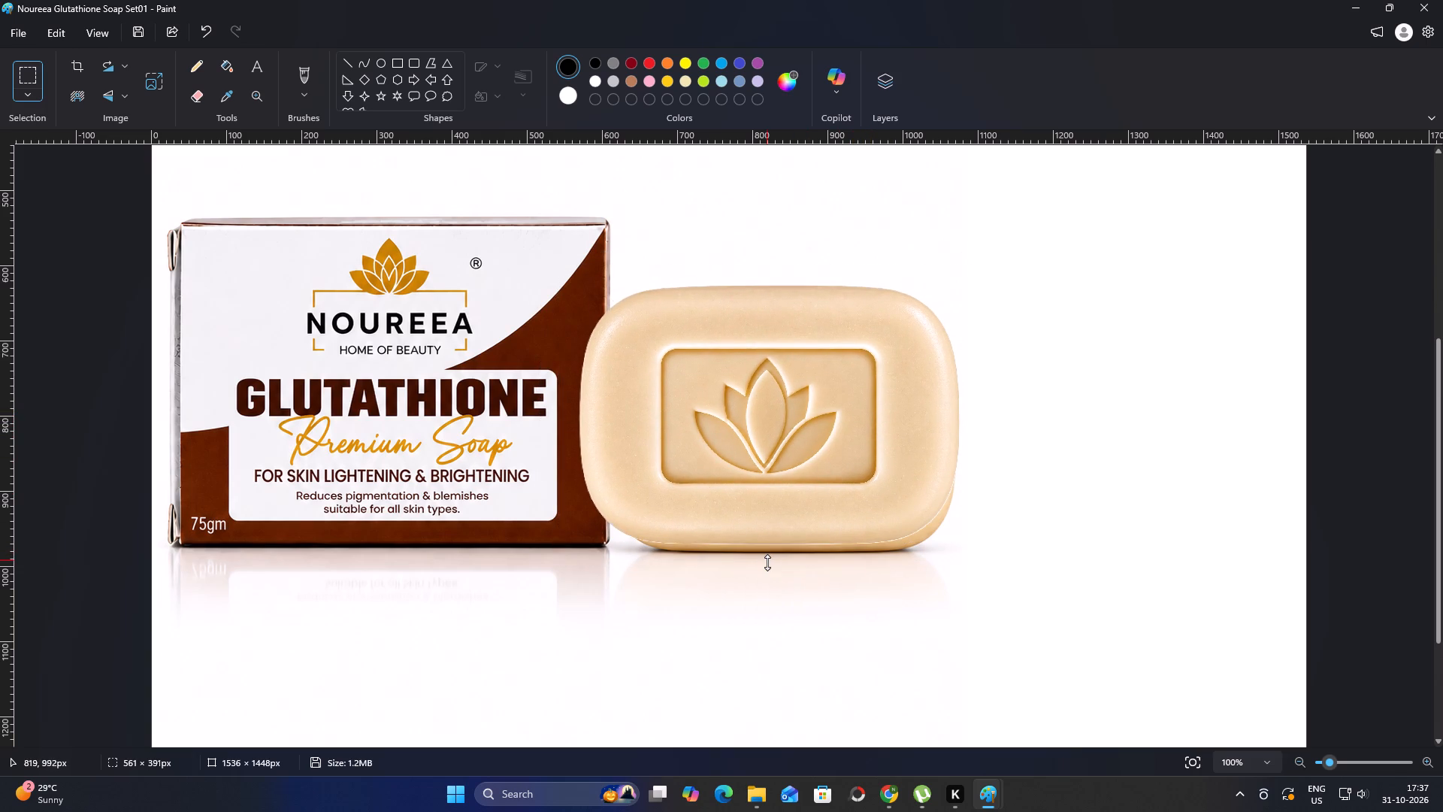
drag(767, 562, 782, 565)
click(769, 506)
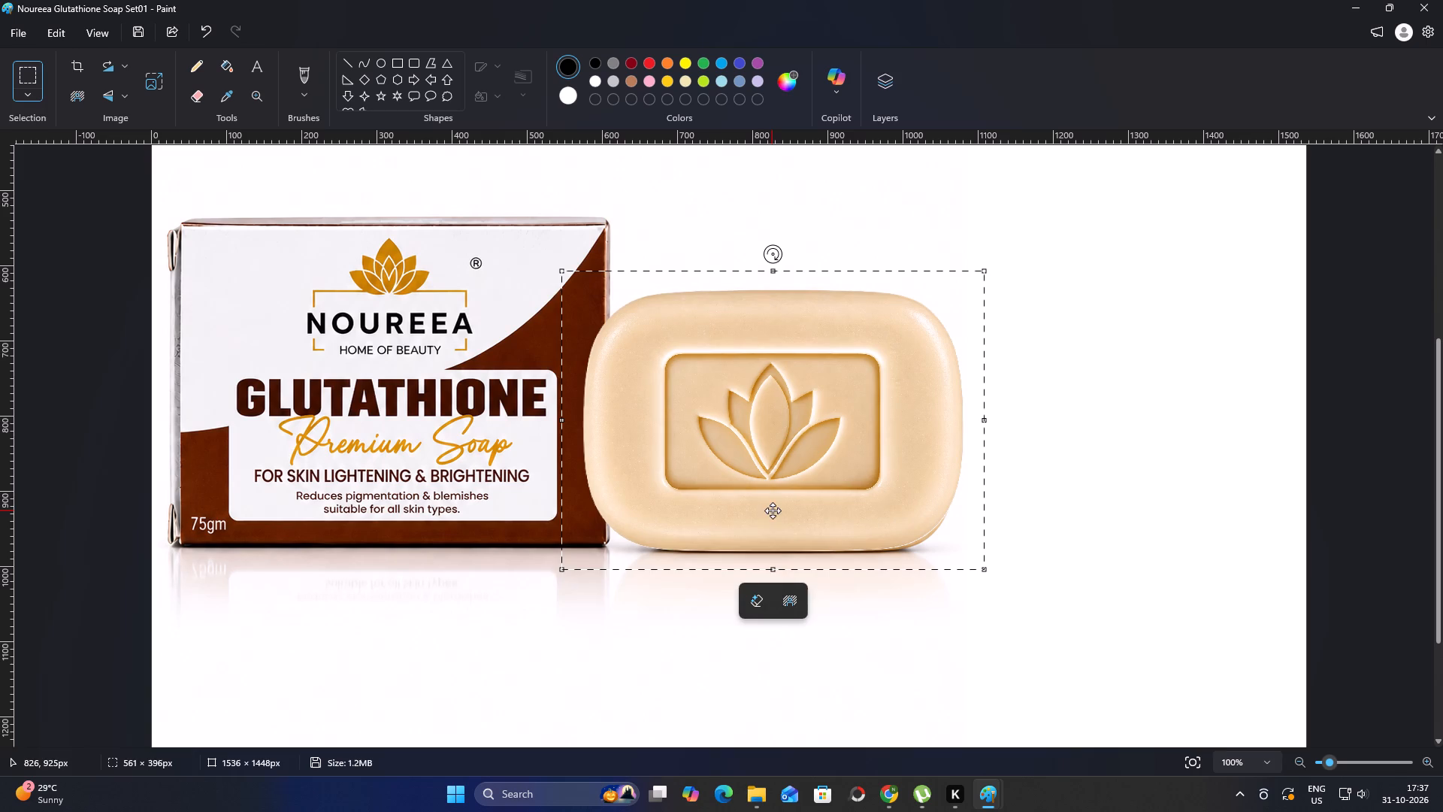
click(770, 567)
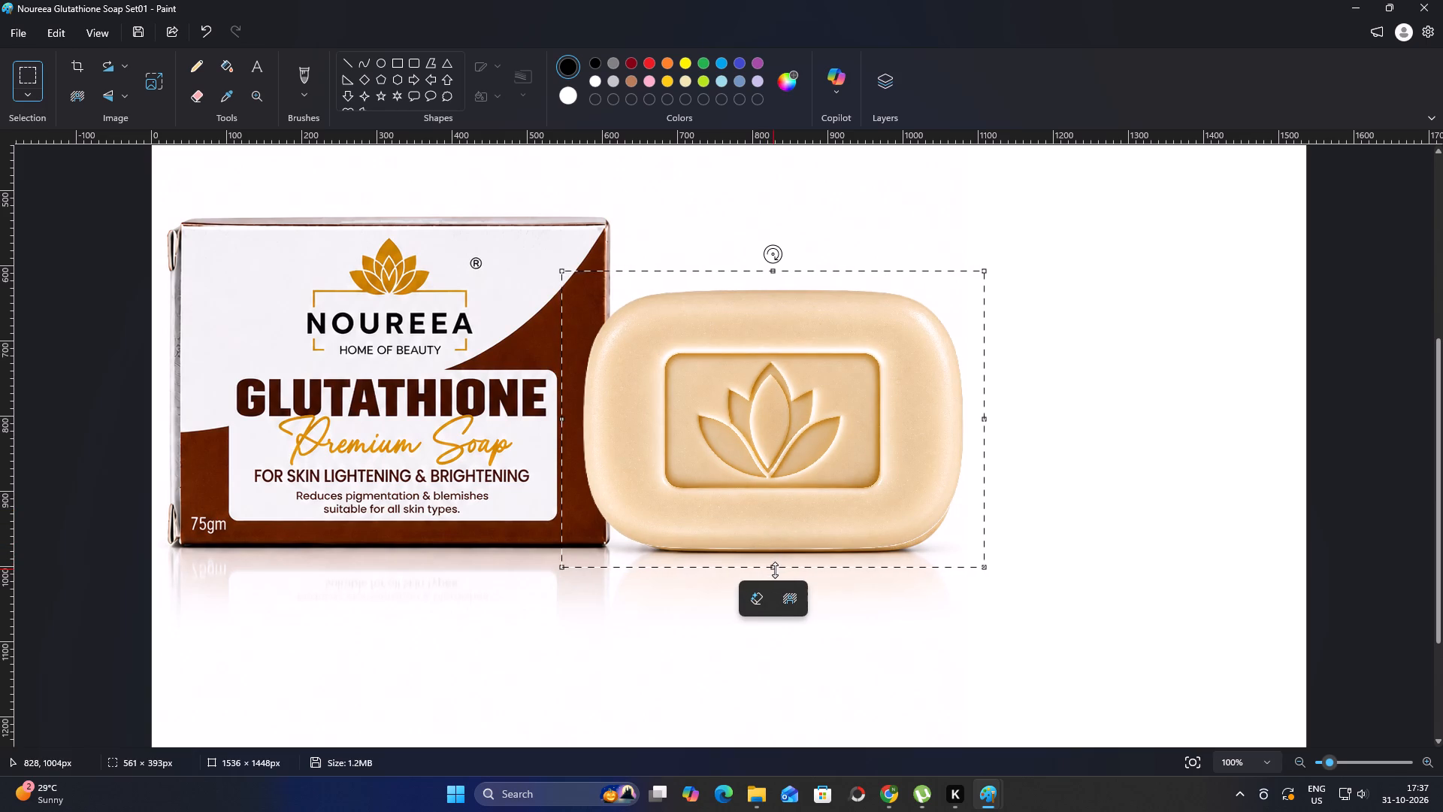
click(775, 570)
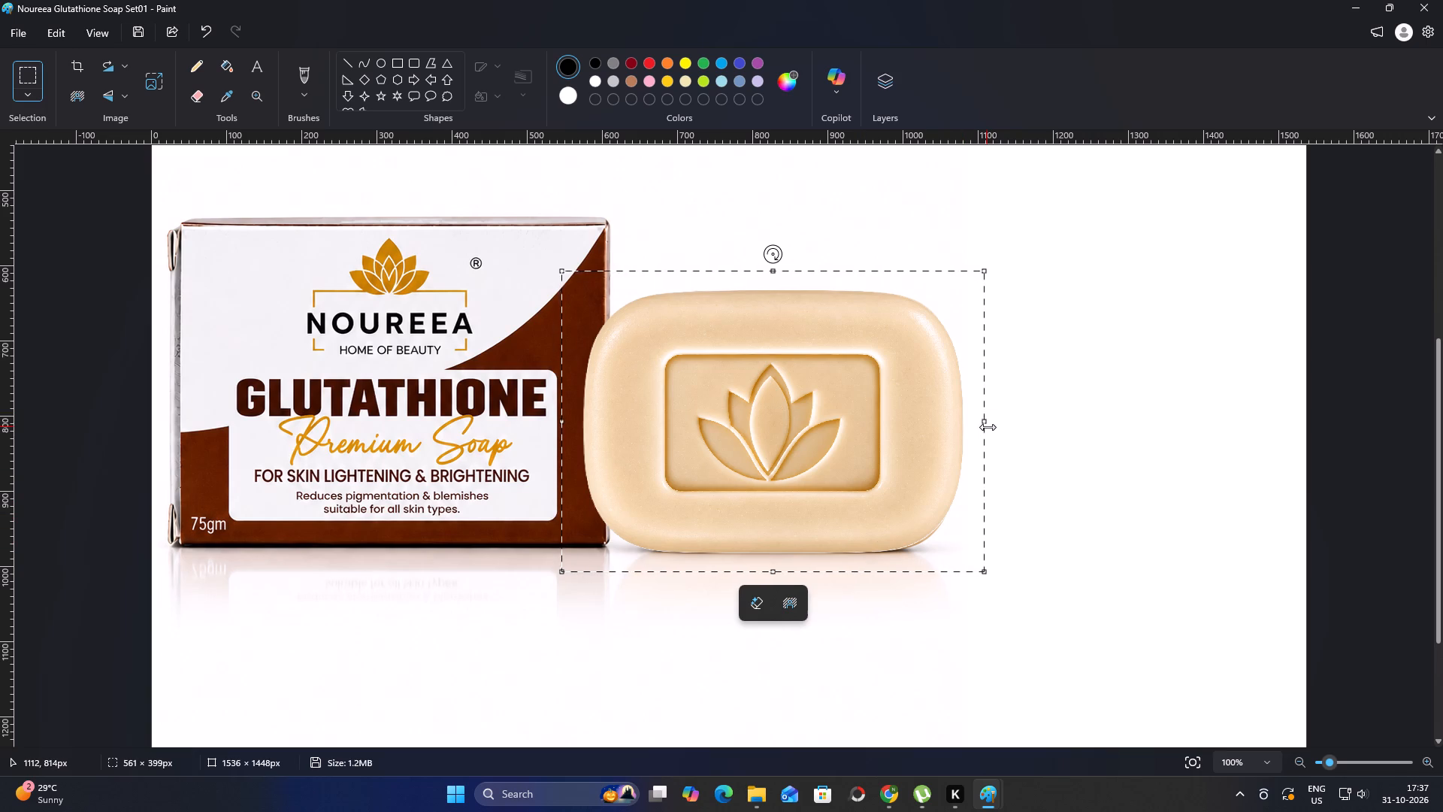
drag(564, 426, 566, 426)
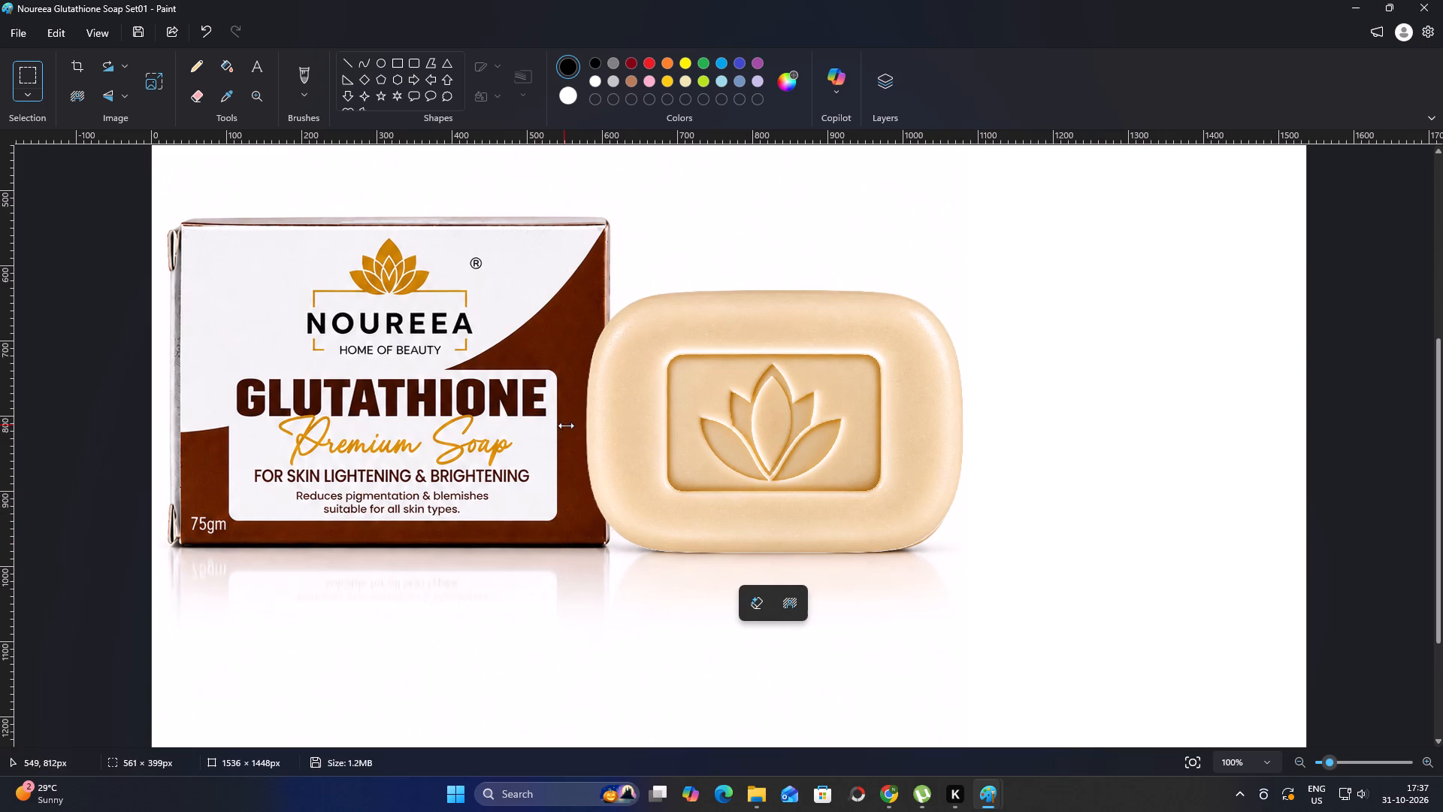
drag(566, 426, 575, 426)
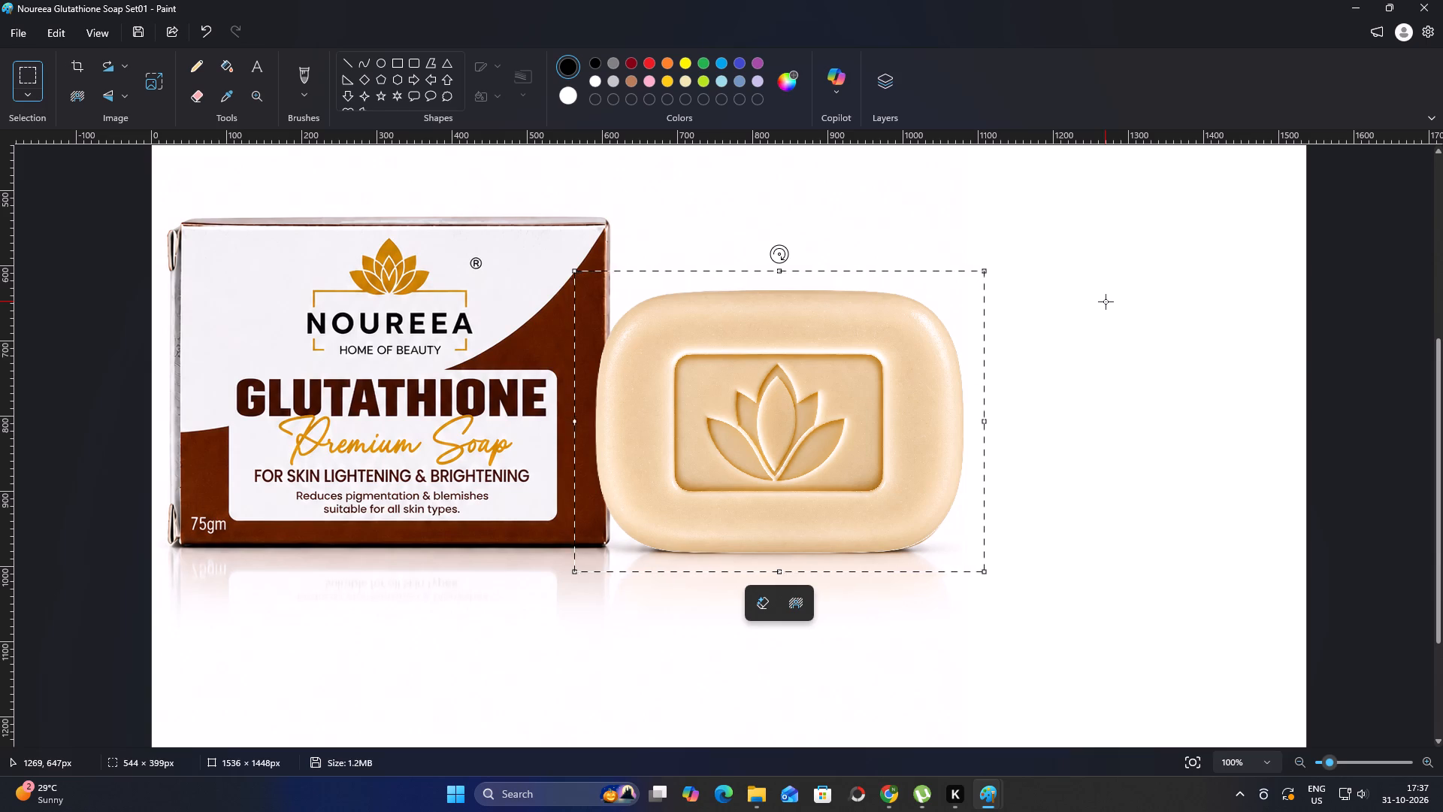
click(1106, 301)
Set the image width to 1086 px to trim the blank canvas beside the soap.
click(22, 29)
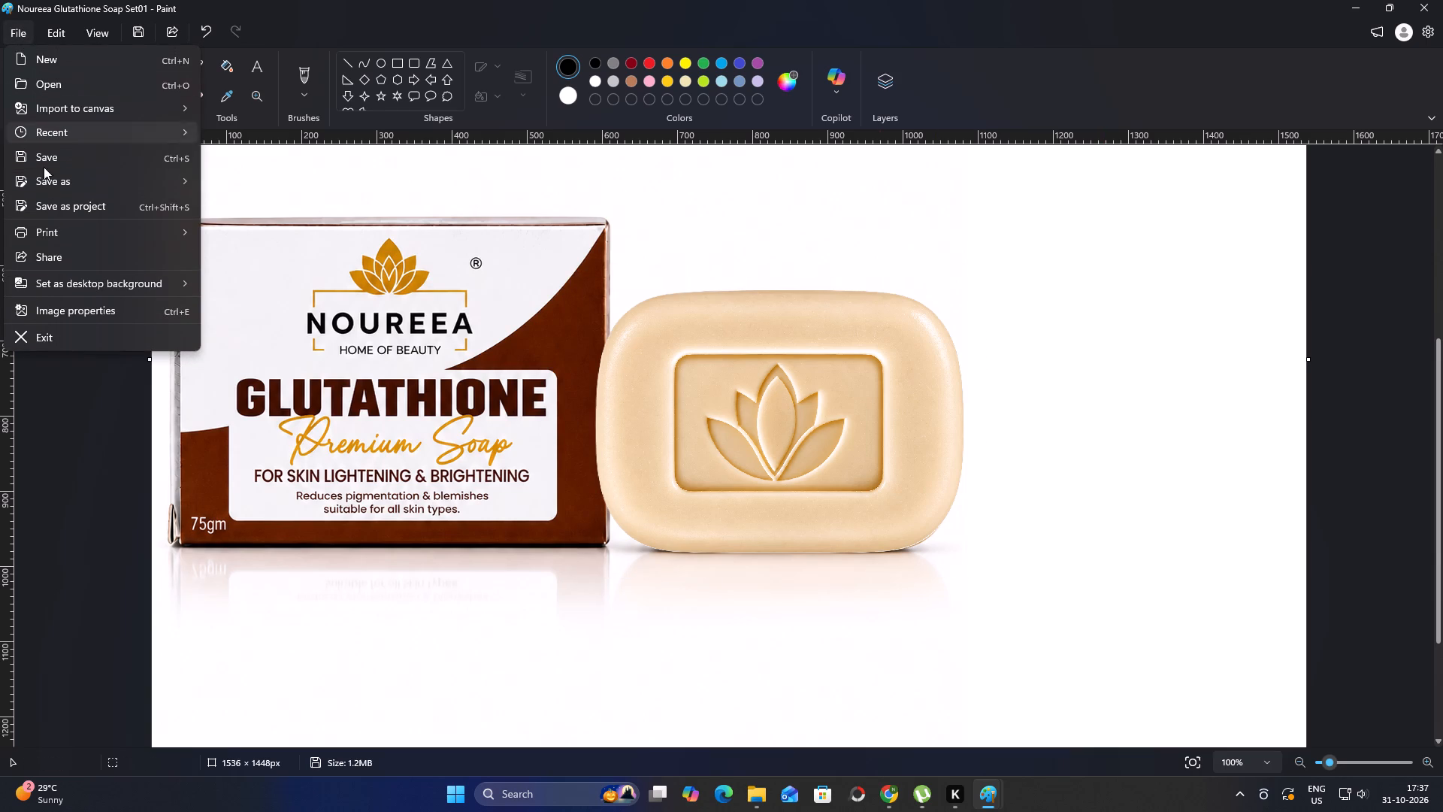
click(72, 309)
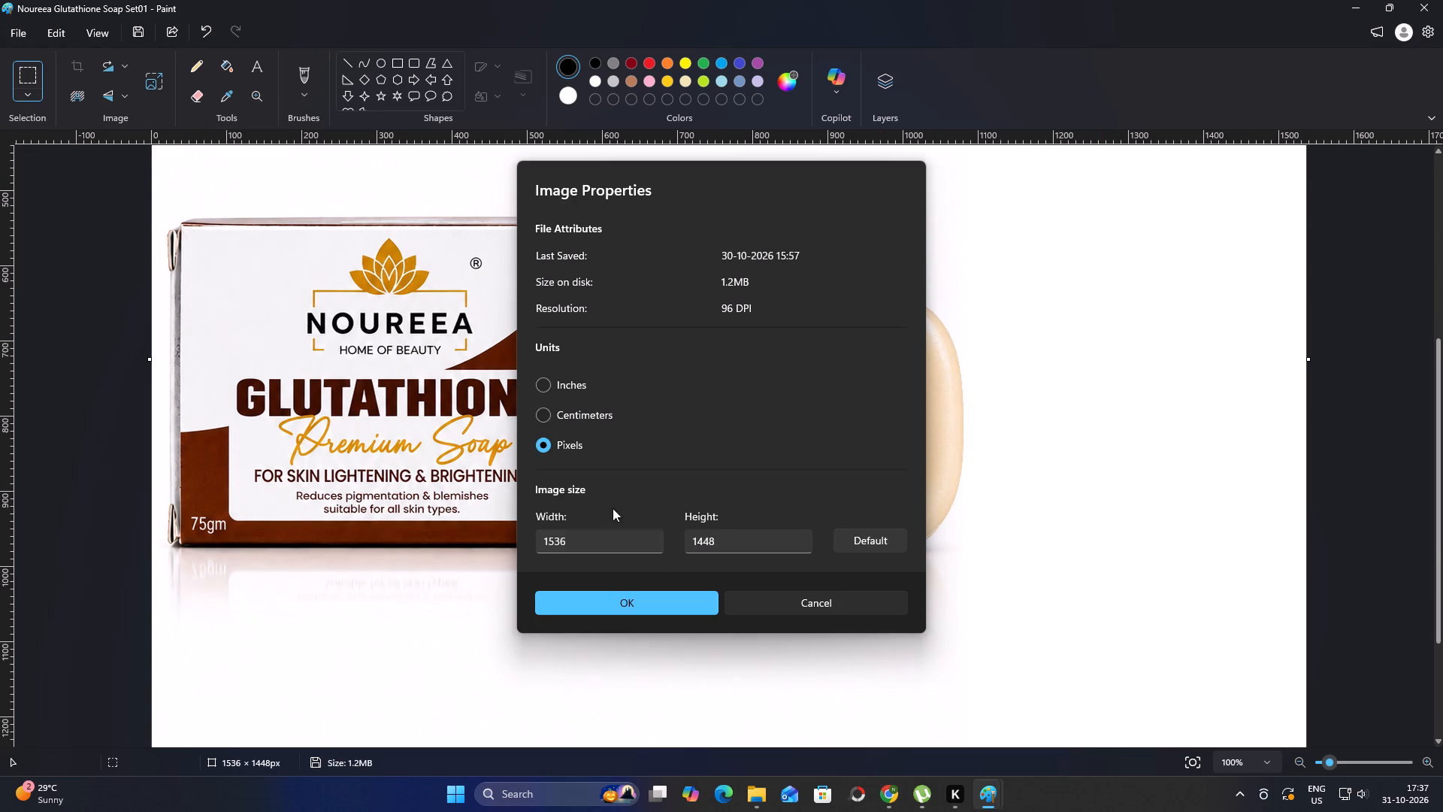
click(607, 547)
text(108)
key(6)
key(Return)
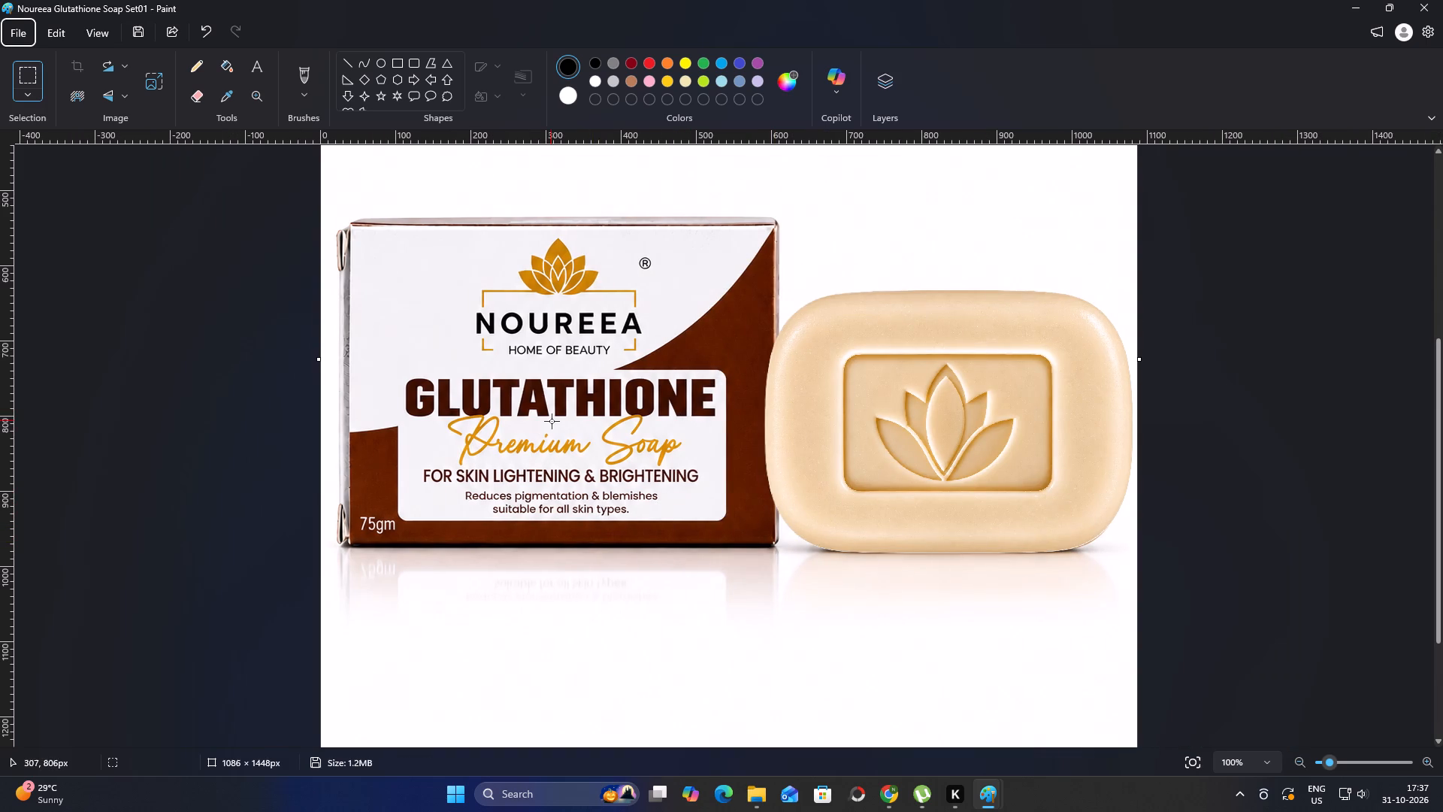
Check the trimmed composition and save the Noureea Glutathione Soap Set01 image.
scroll(552, 421, down, 6)
scroll(594, 535, up, 4)
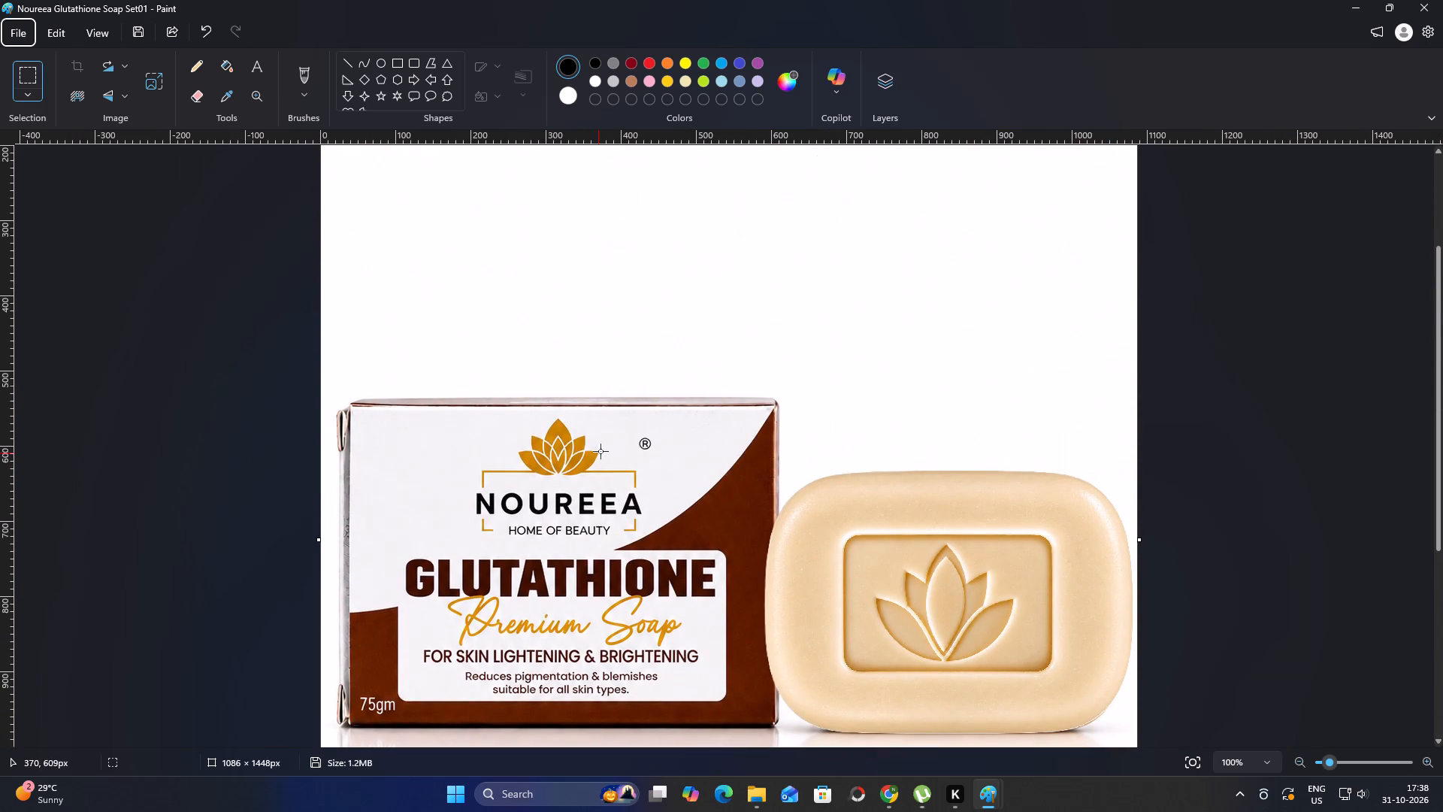
key(ctrl+s)
key(ctrl+s)
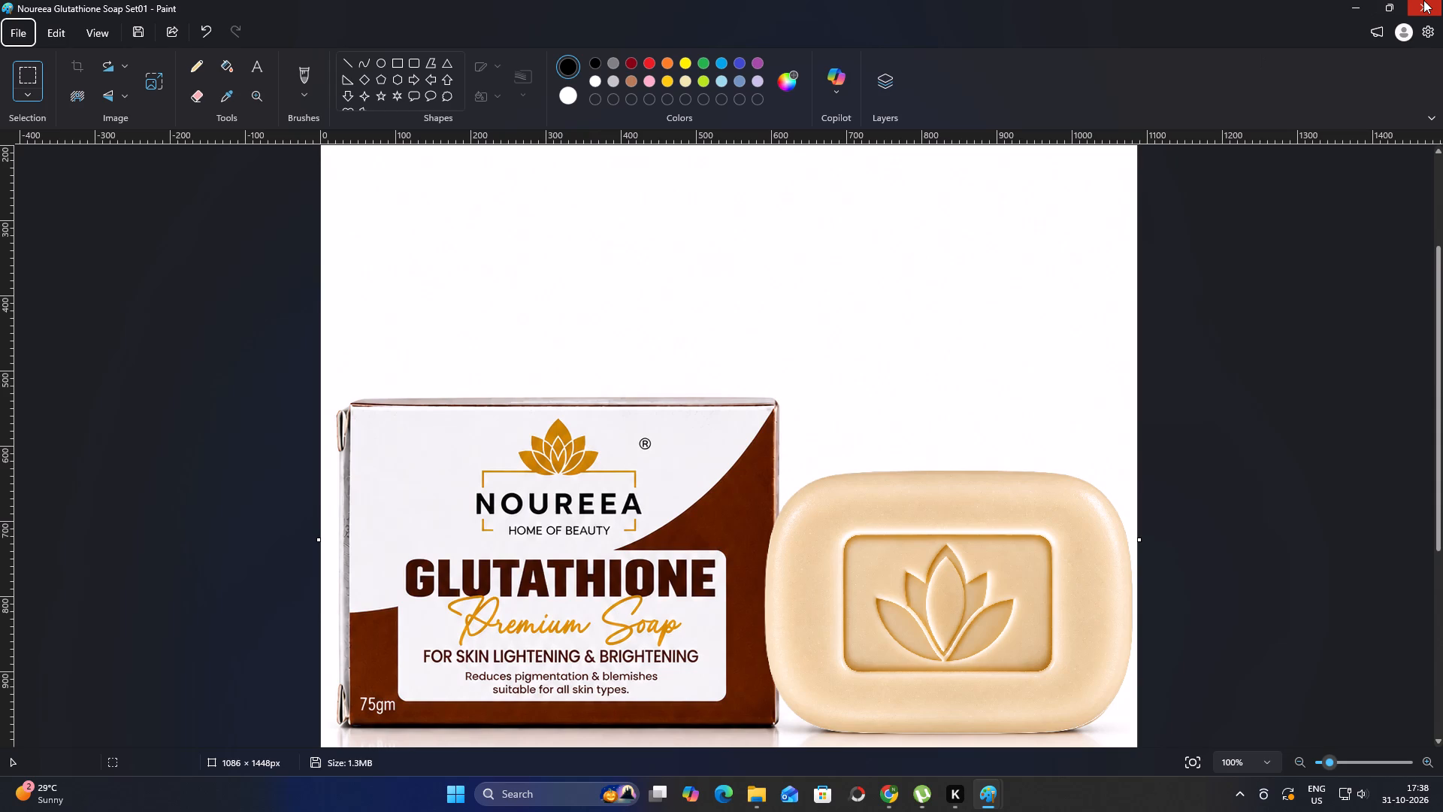
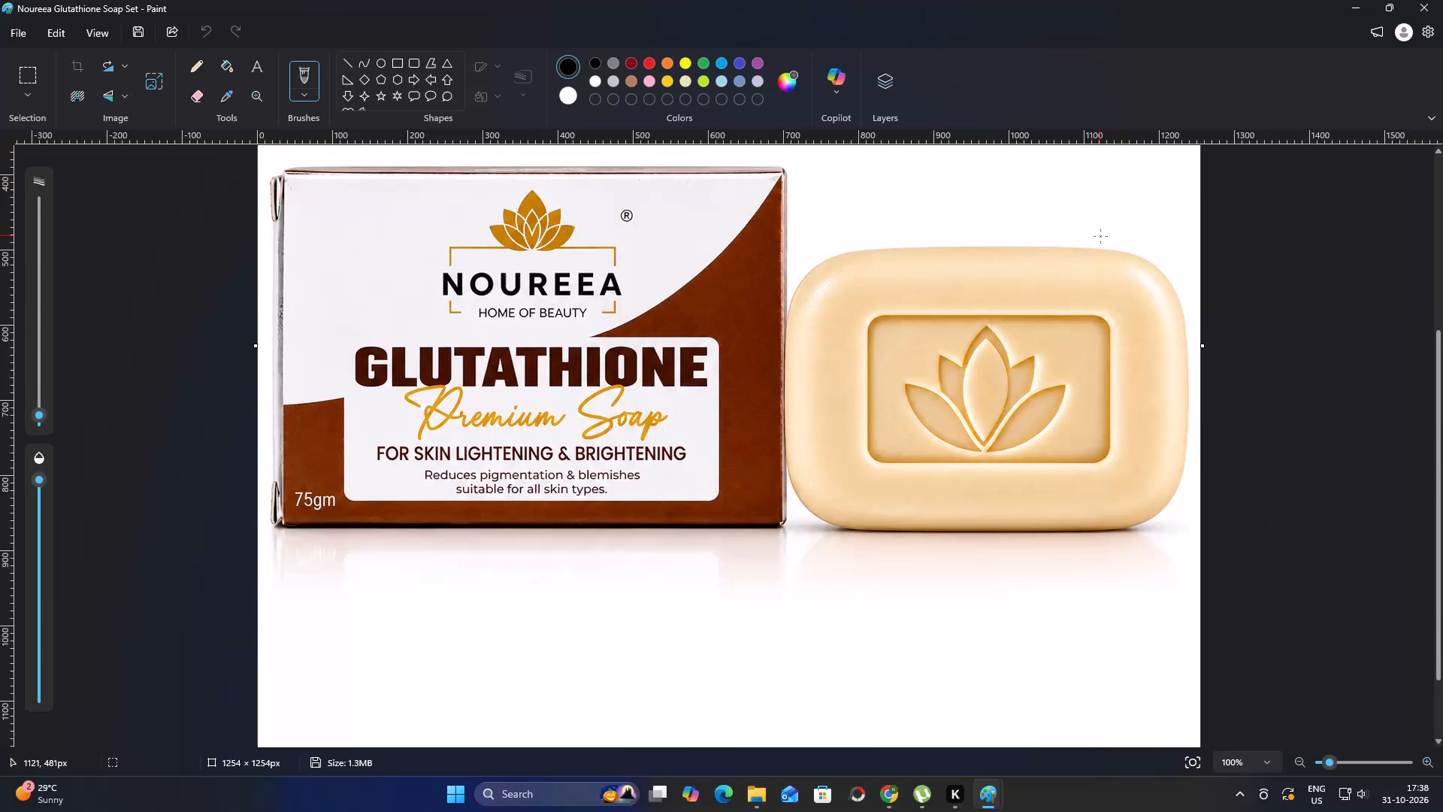
Close the Noureea Glutathione Soap Set image, then view the saved Noureea Glutathione Soap Set01 image for comparison and close it.
click(1442, 0)
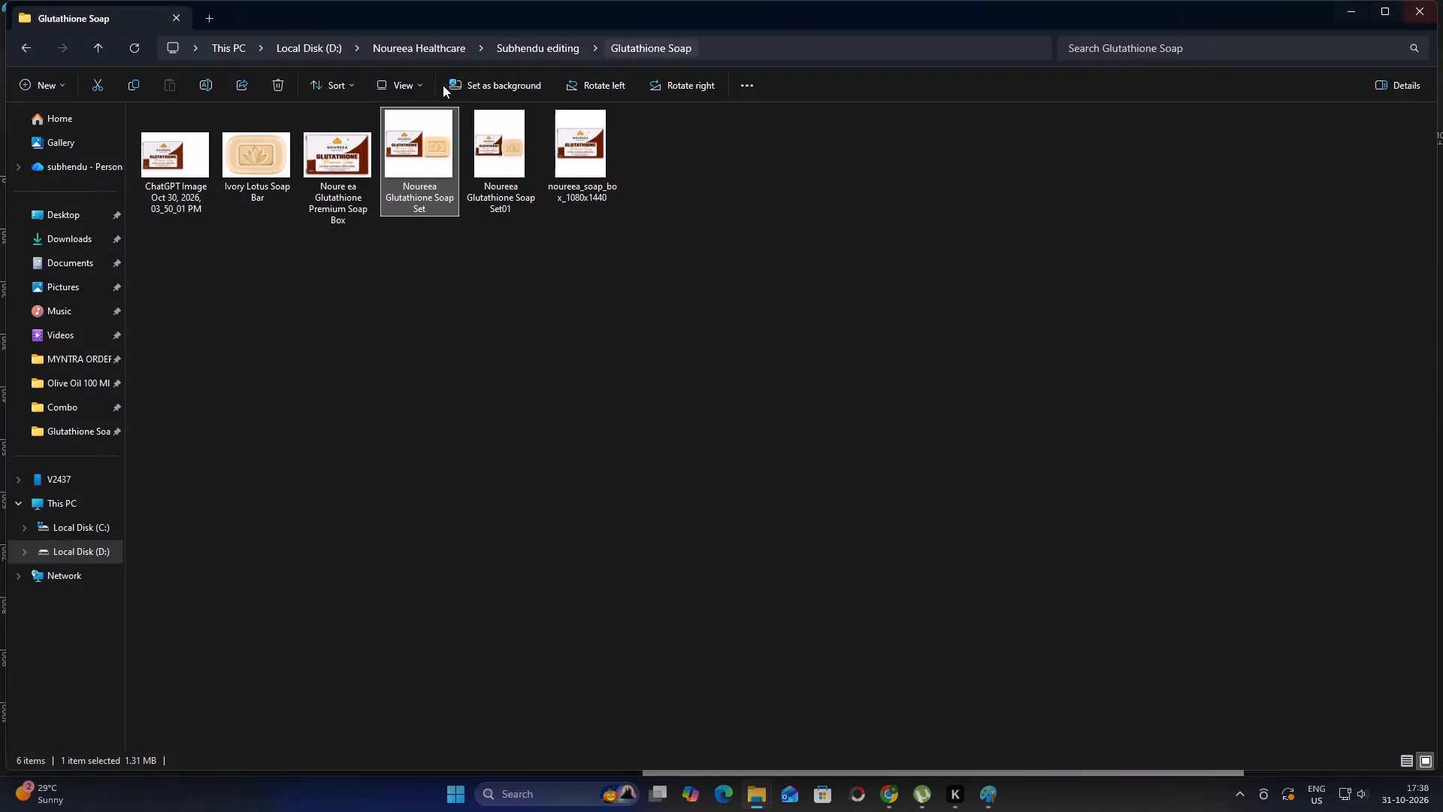
triple_click(503, 158)
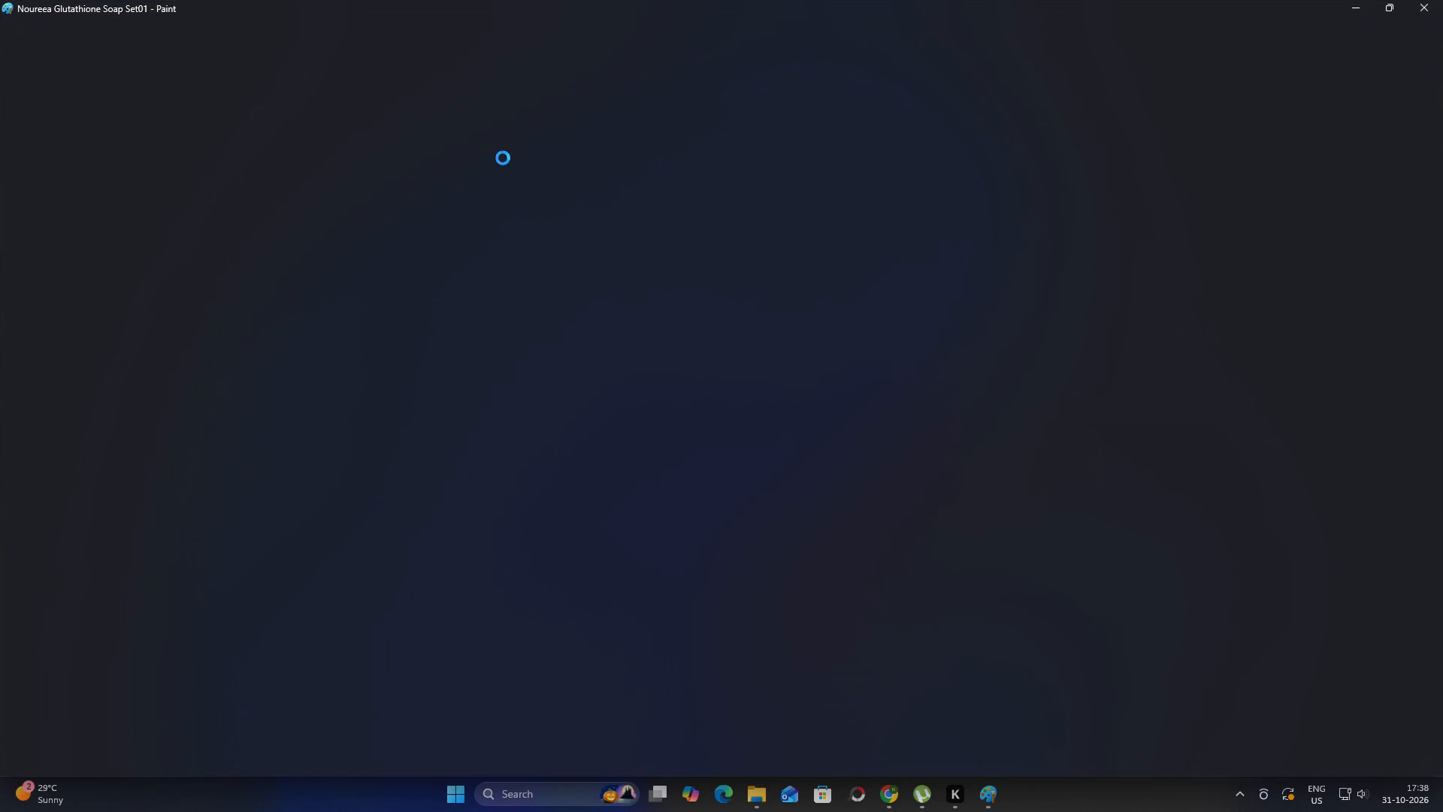
scroll(806, 471, down, 4)
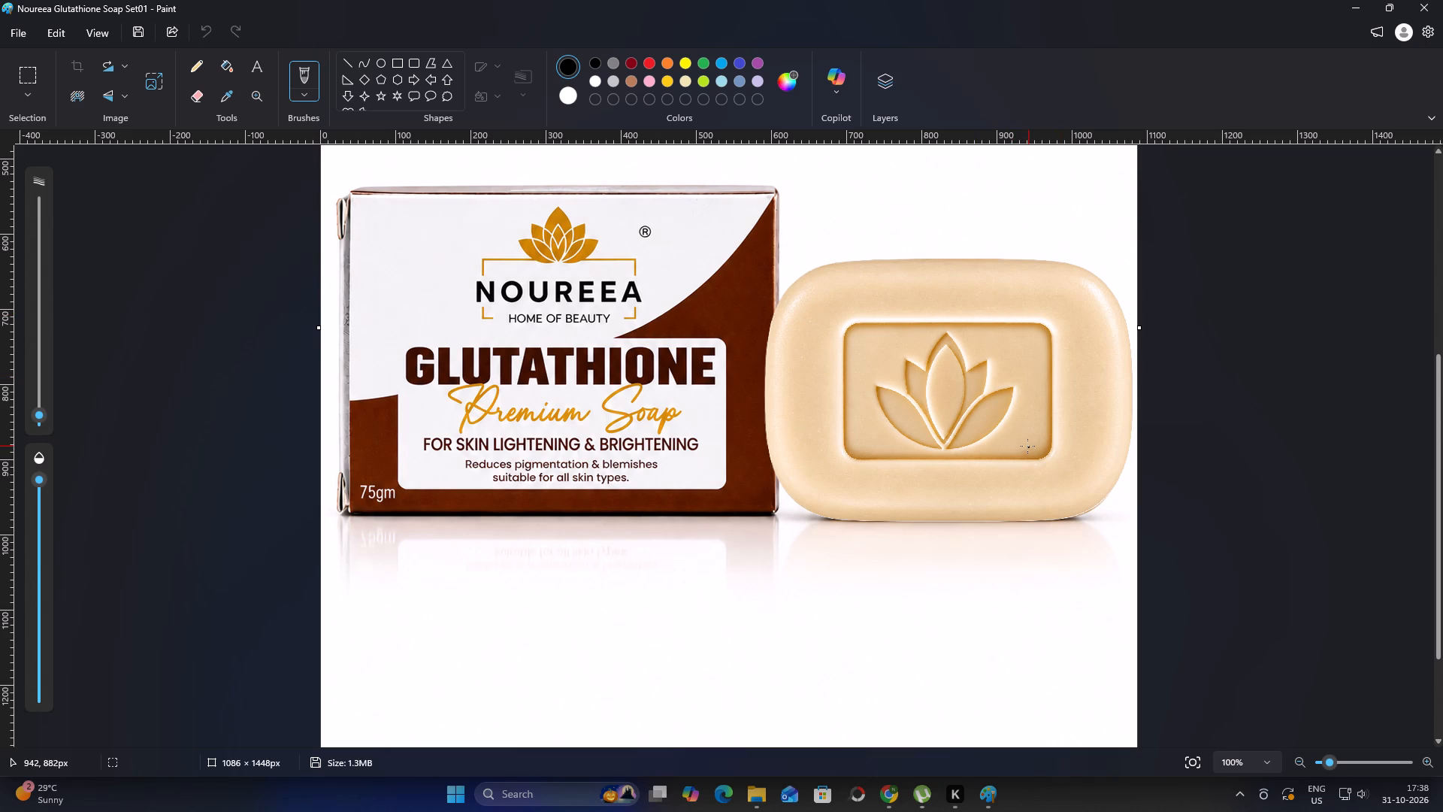
click(1432, 0)
click(551, 278)
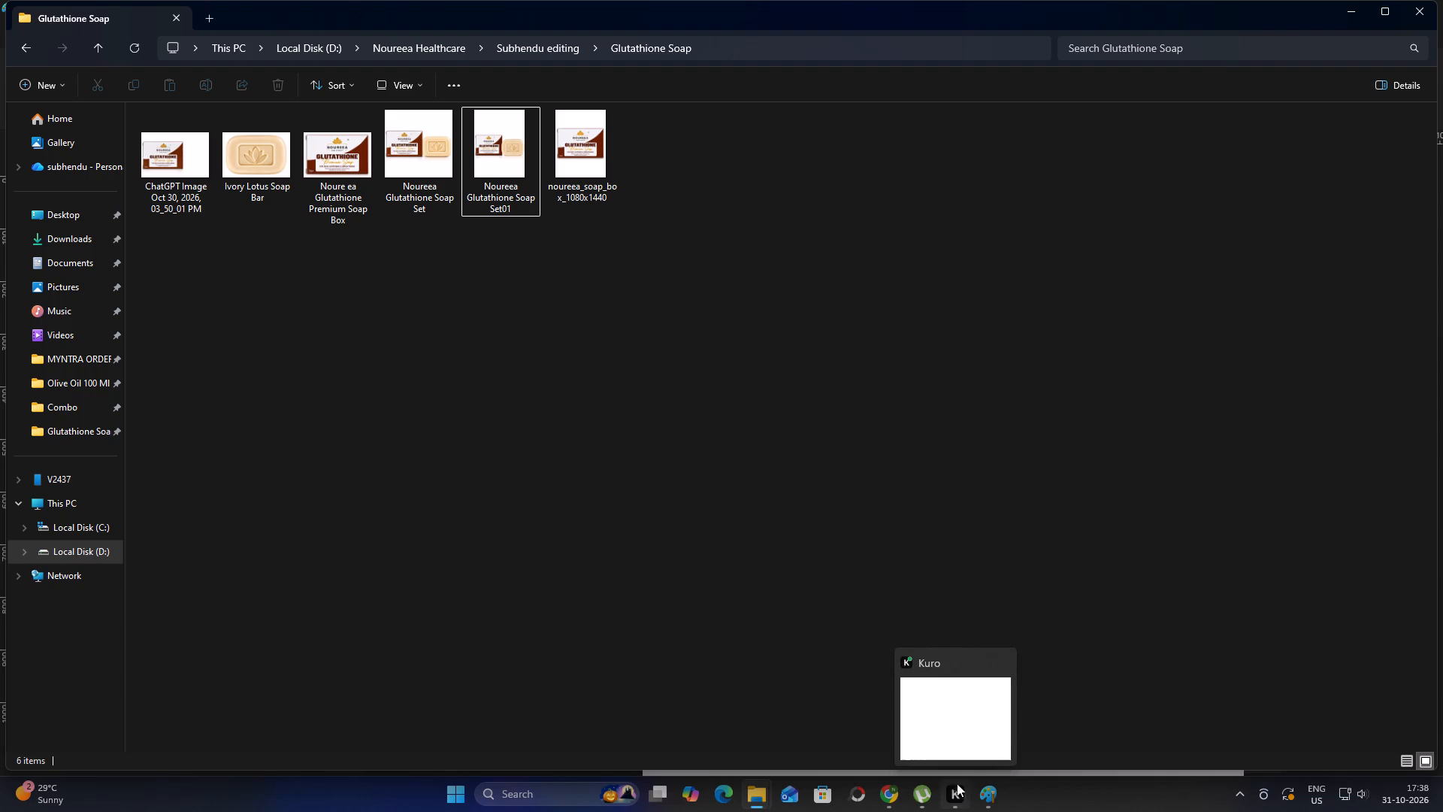
click(598, 347)
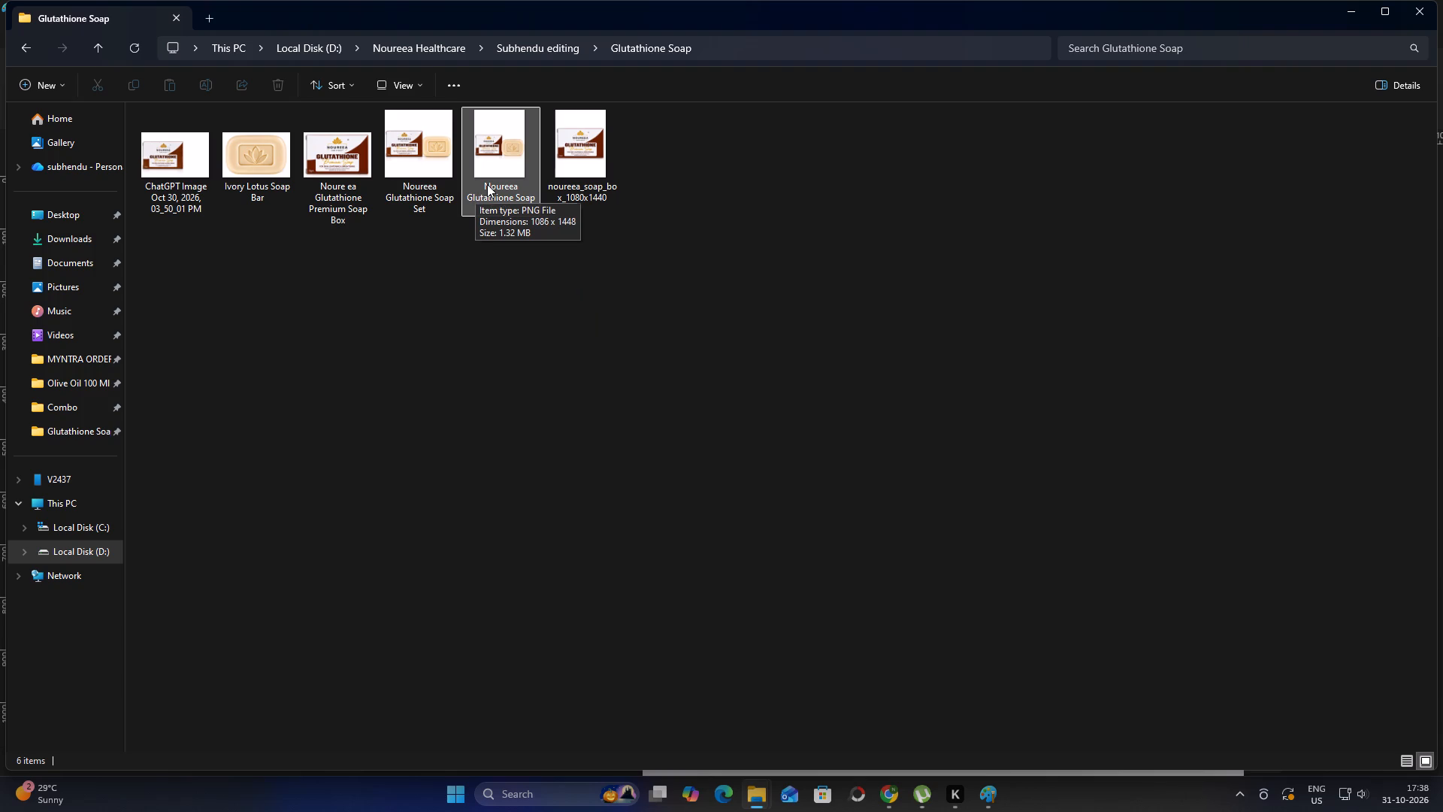
Reopen Noureea Glutathione Soap Set01 and start saving a JPEG copy, browsing on drive D to Noureea-2026 > Flipkart & Amazon & Myntra > Myntra 2025-26.
double_click(487, 184)
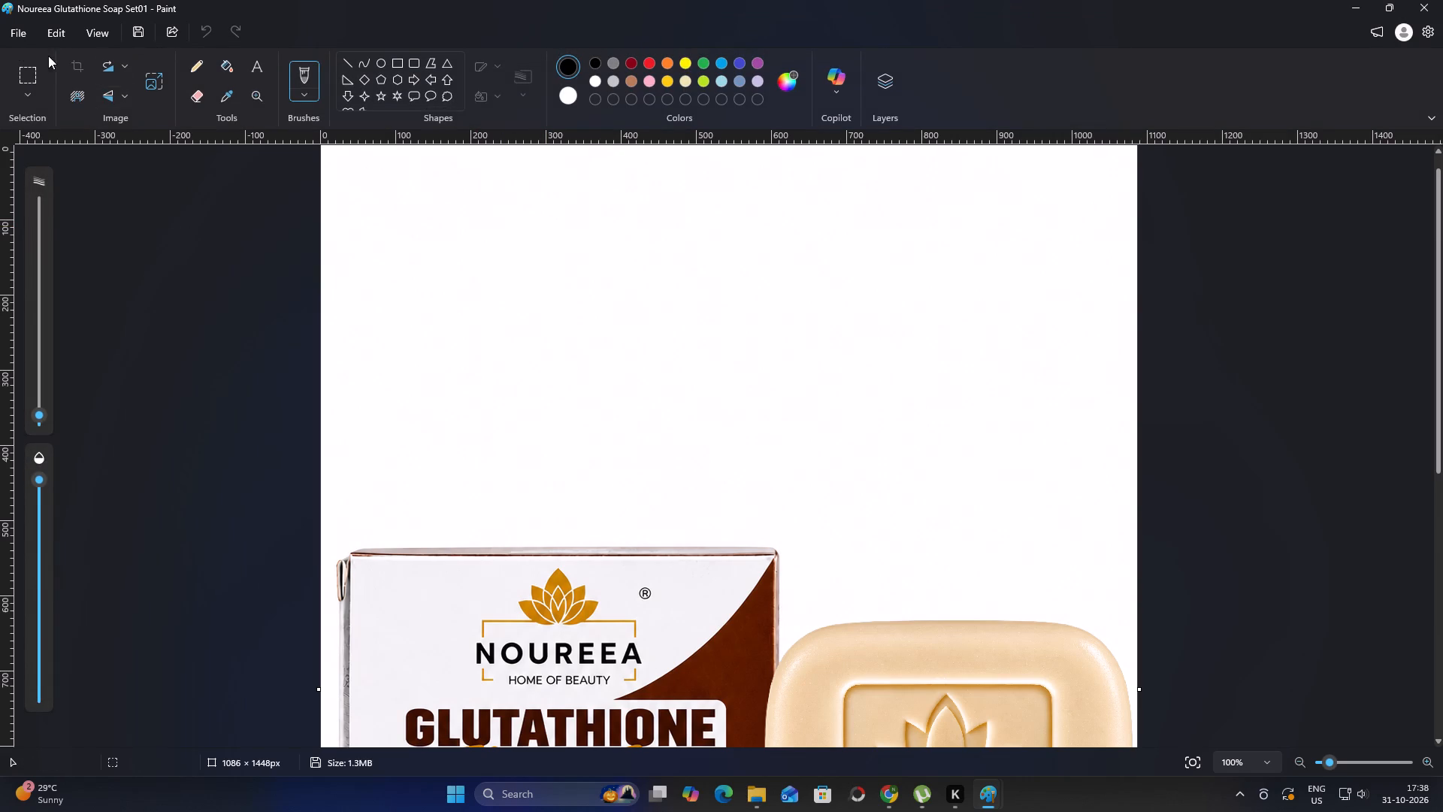
click(18, 41)
click(58, 177)
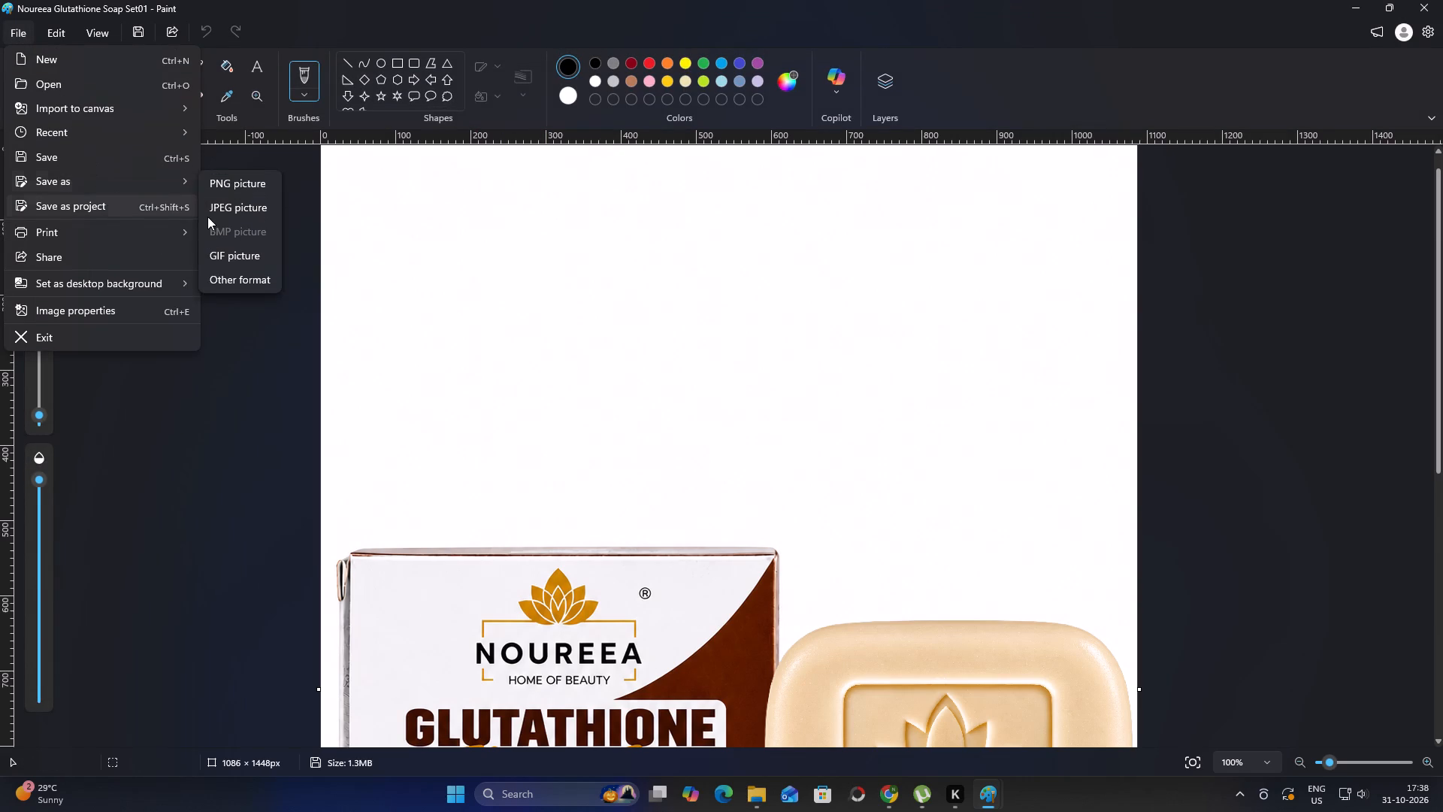
click(226, 207)
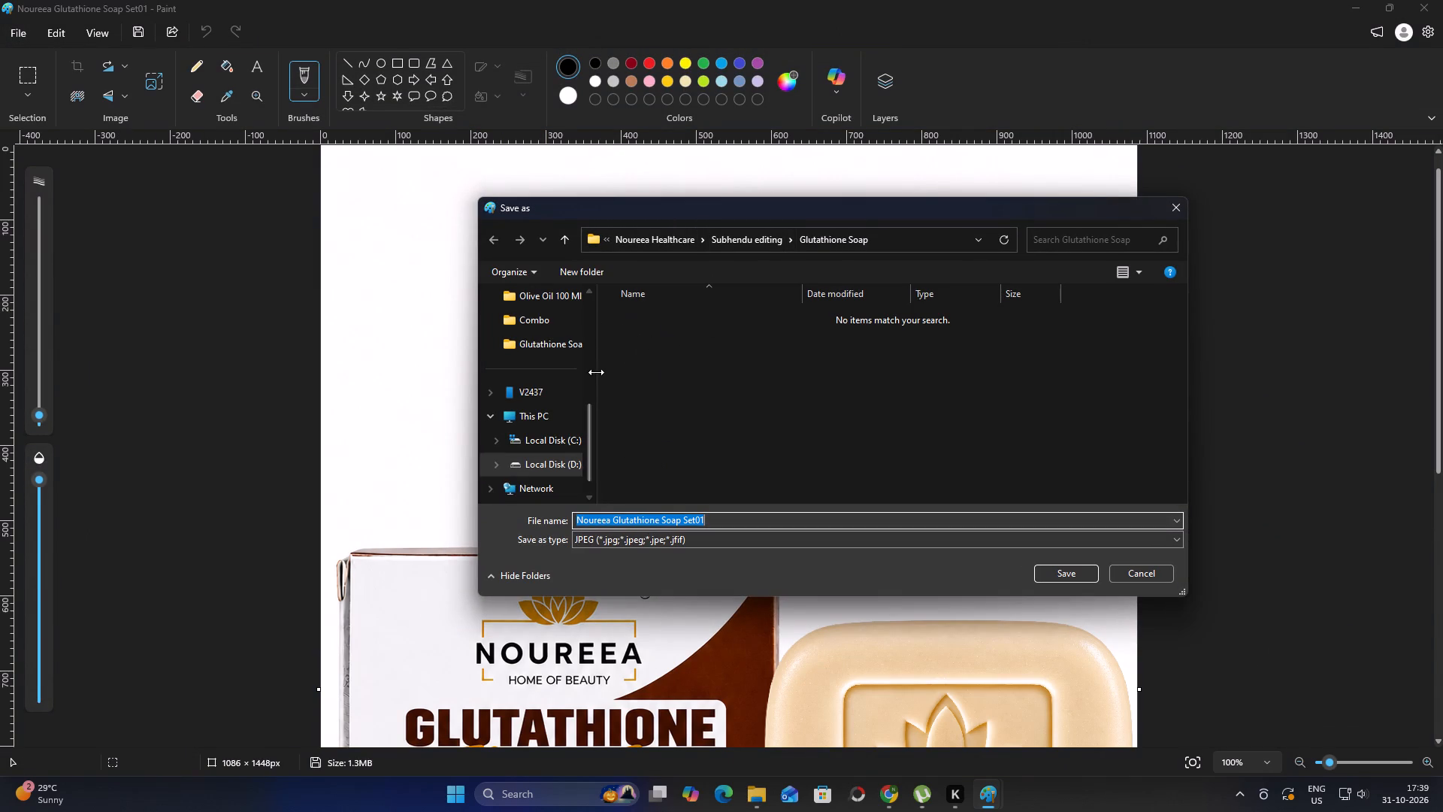
click(529, 468)
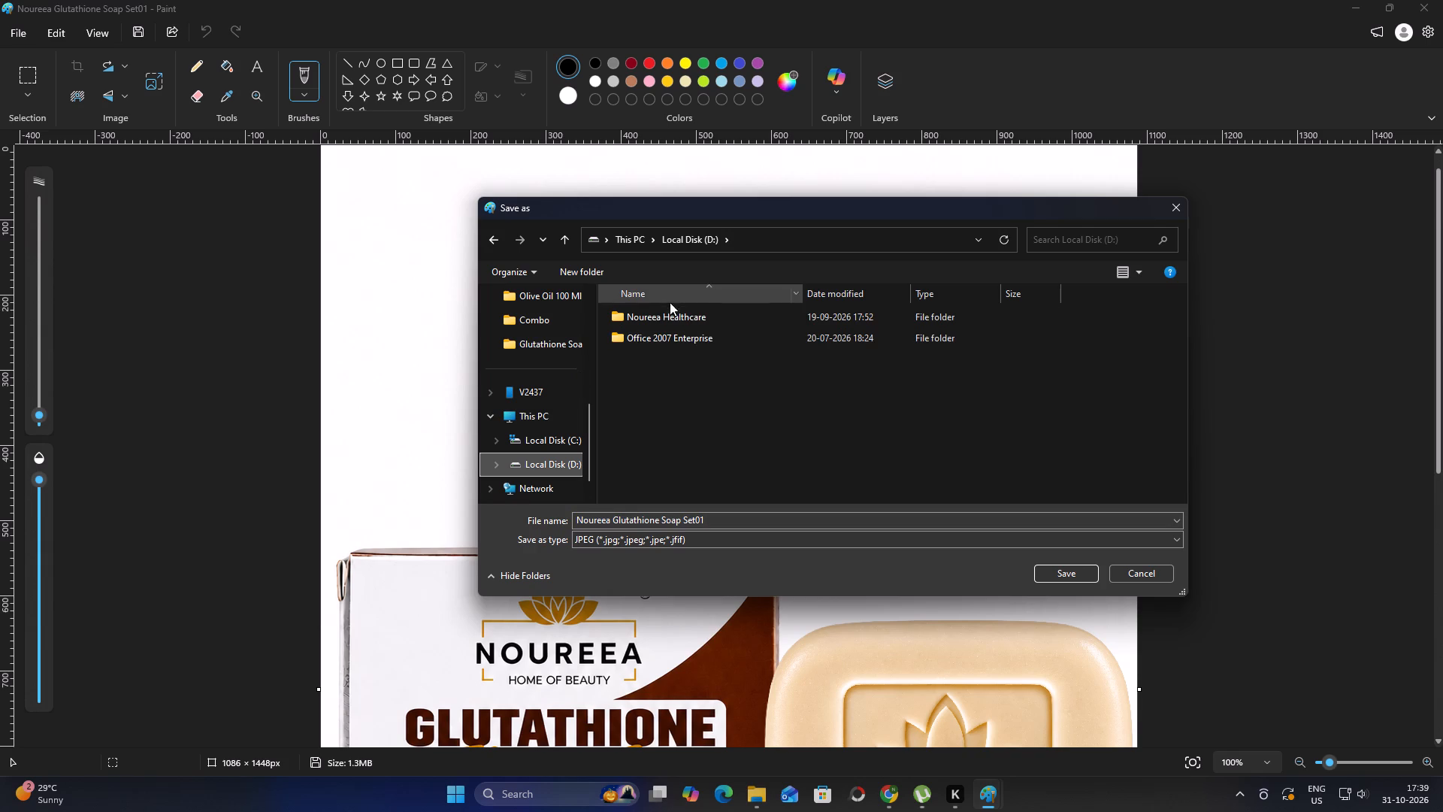
double_click(670, 308)
double_click(662, 439)
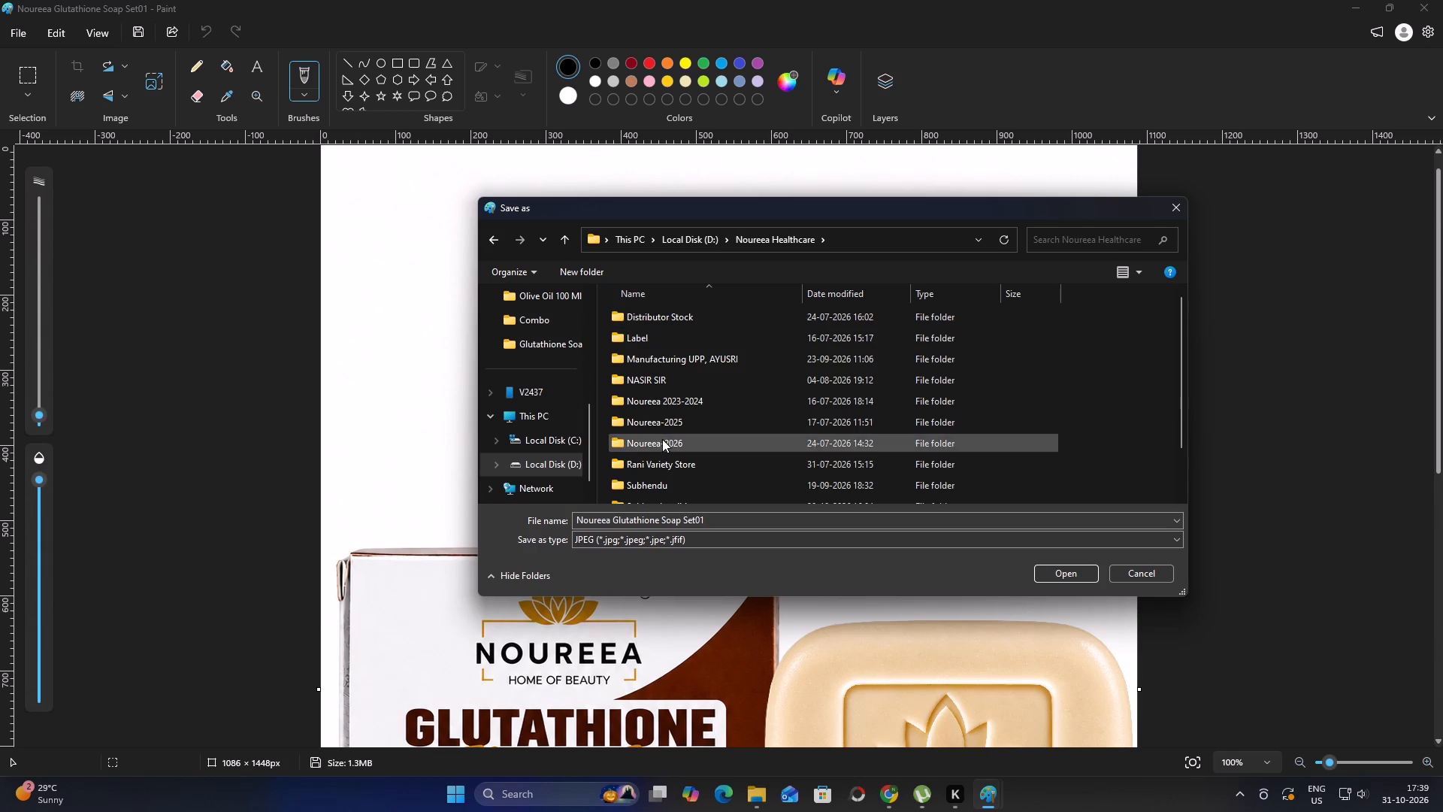
double_click(675, 423)
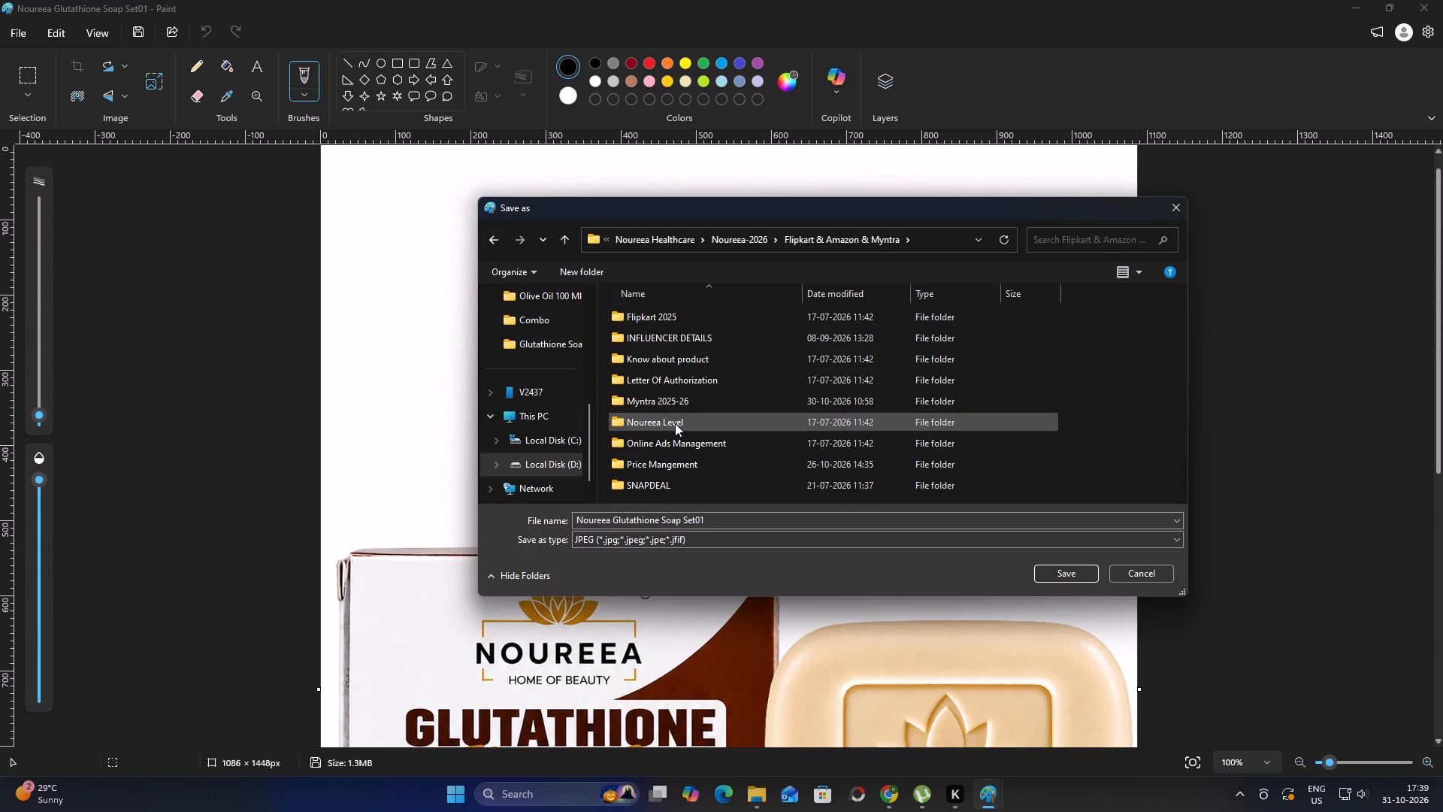
double_click(676, 407)
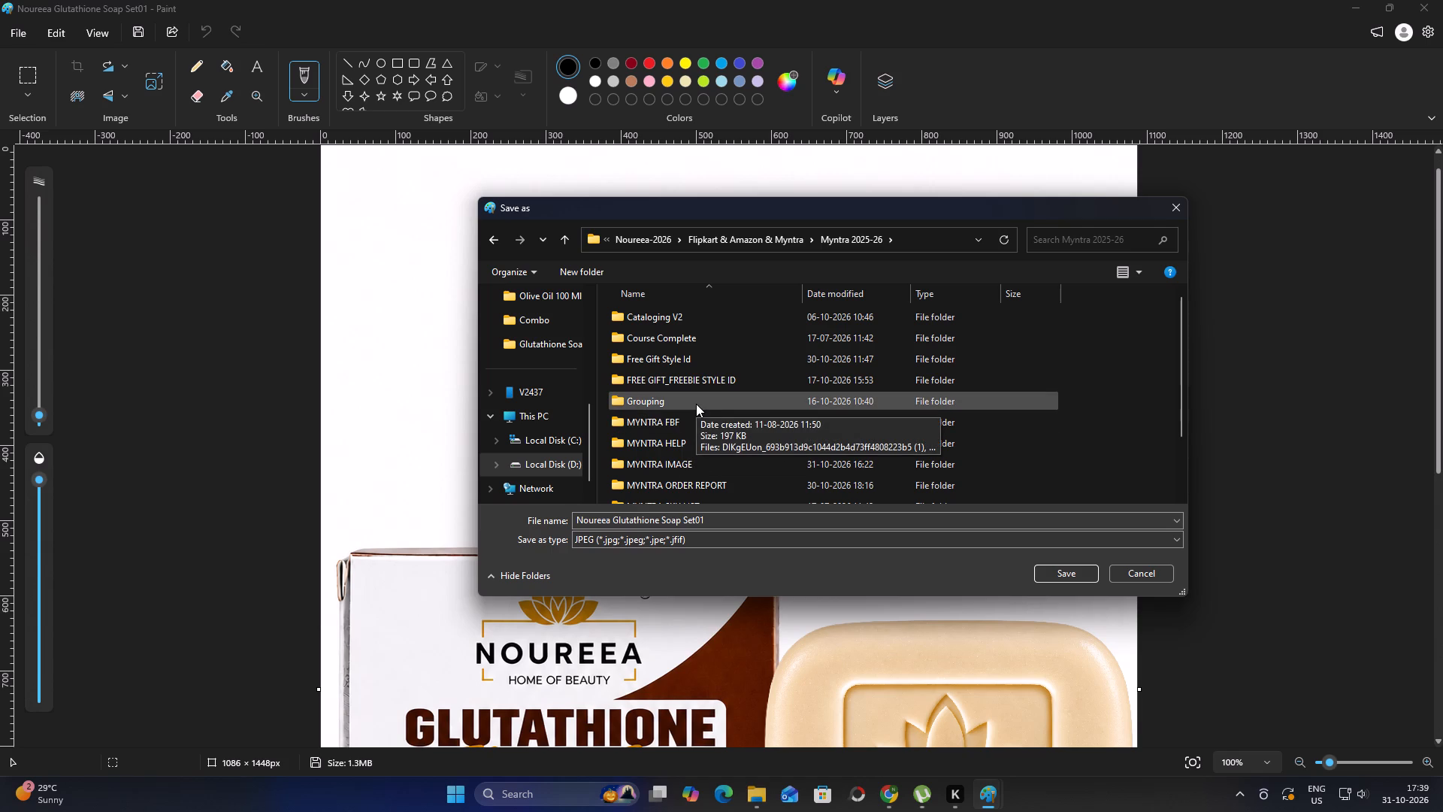
Save the JPEG copy under the same name in MYNTRA IMAGE > Olive 100 Ml & Soap Combo, and close the image.
scroll(683, 413, down, 6)
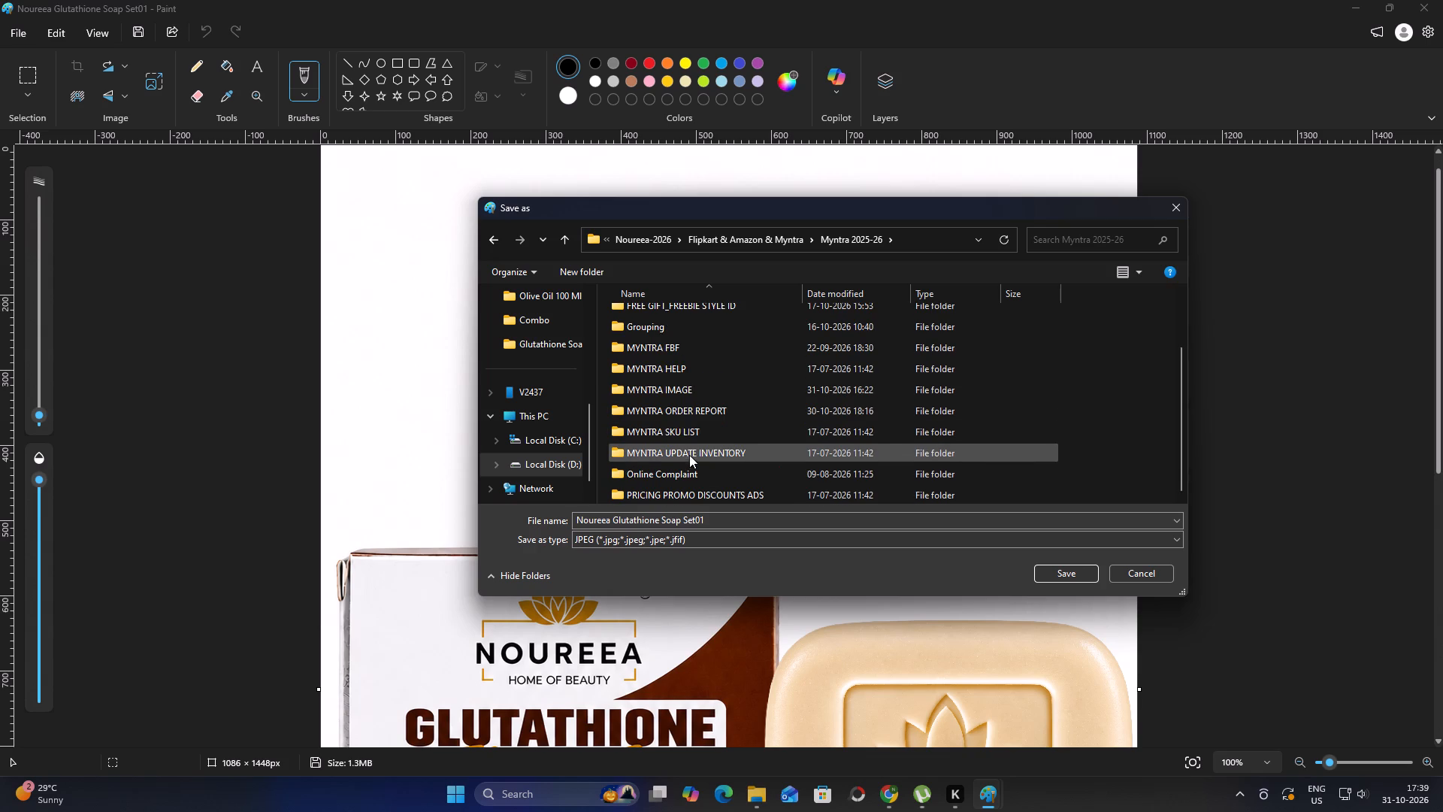
scroll(696, 434, up, 4)
scroll(696, 434, down, 1)
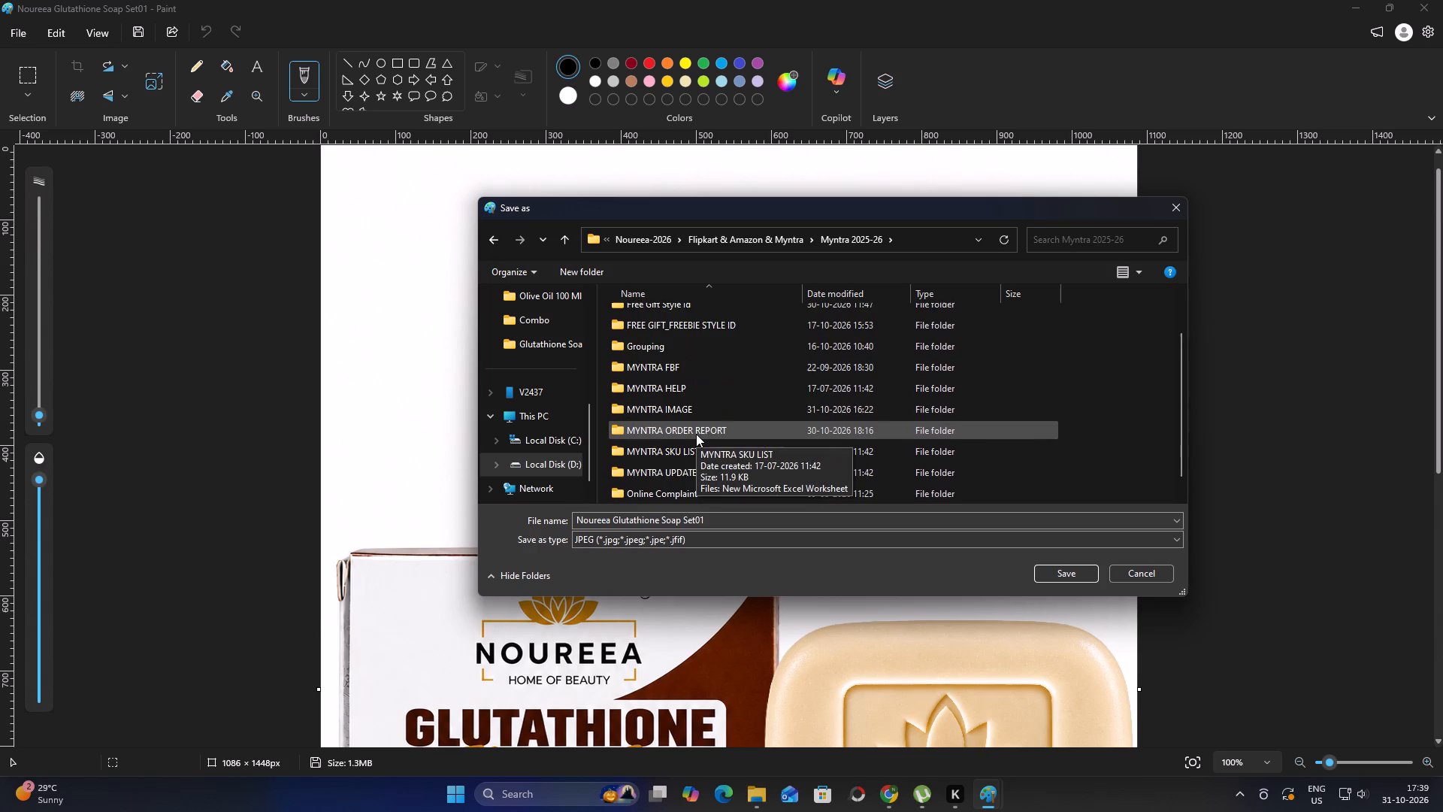
scroll(696, 434, down, 4)
scroll(698, 420, up, 3)
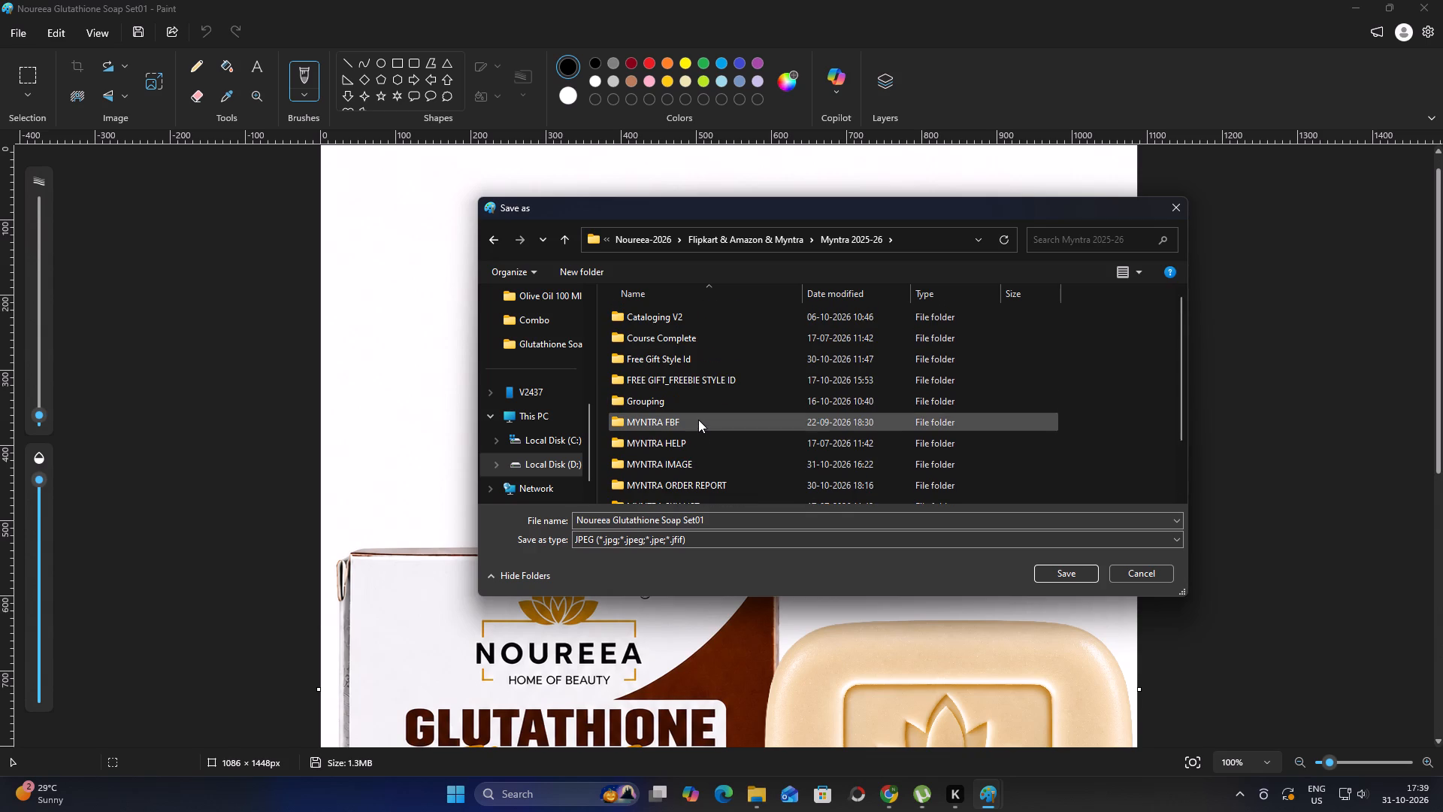
scroll(698, 420, up, 2)
scroll(698, 420, down, 5)
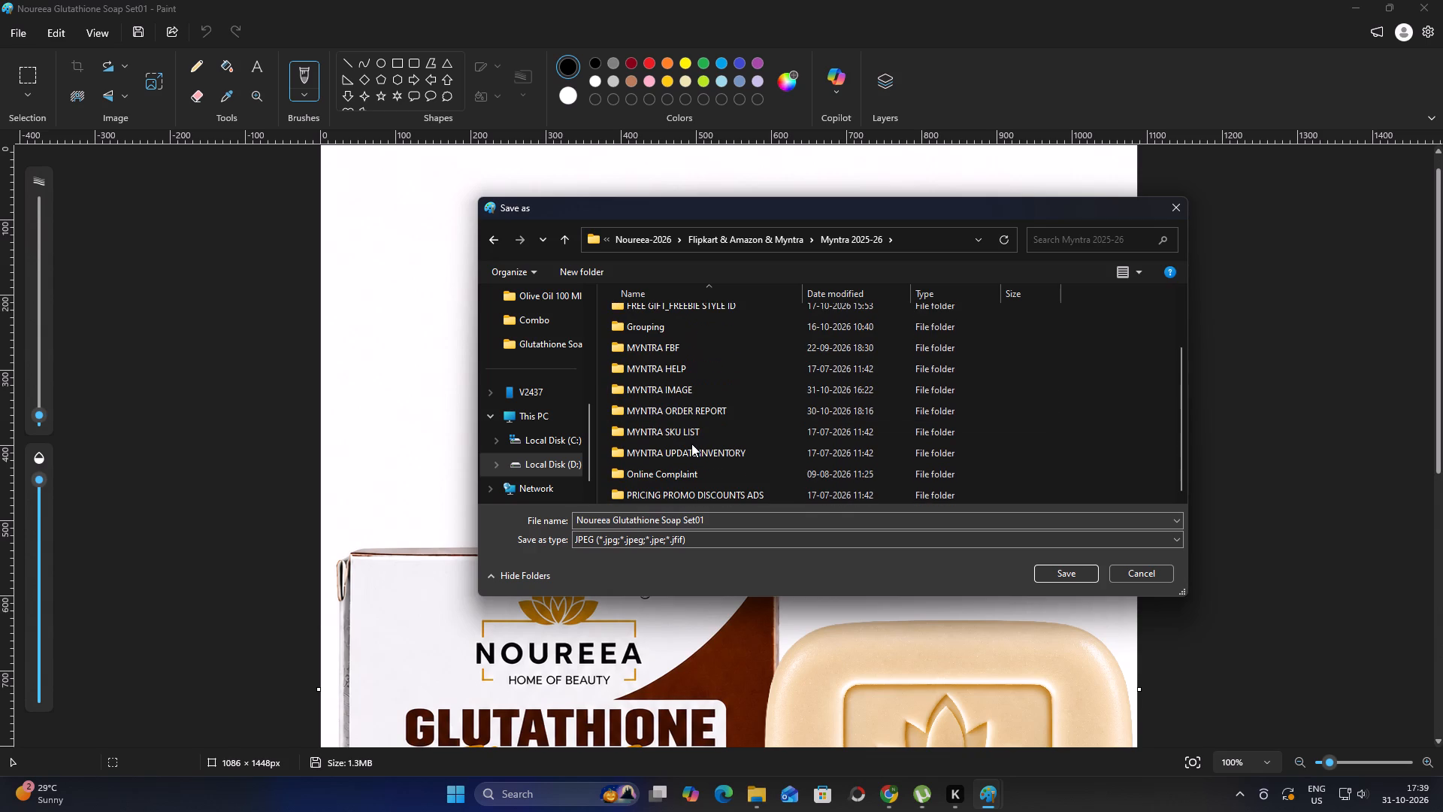
scroll(688, 418, up, 2)
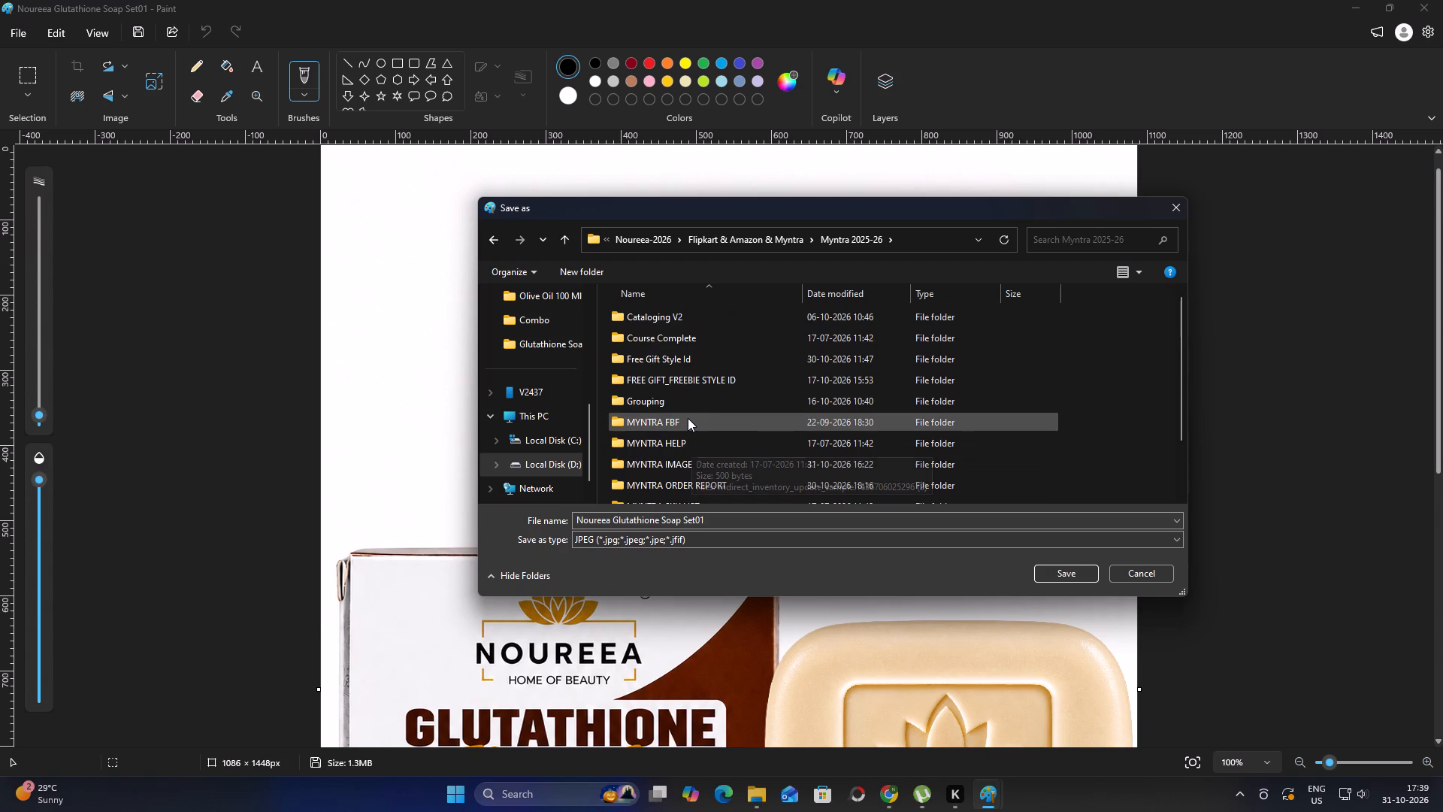
double_click(680, 455)
scroll(680, 429, down, 3)
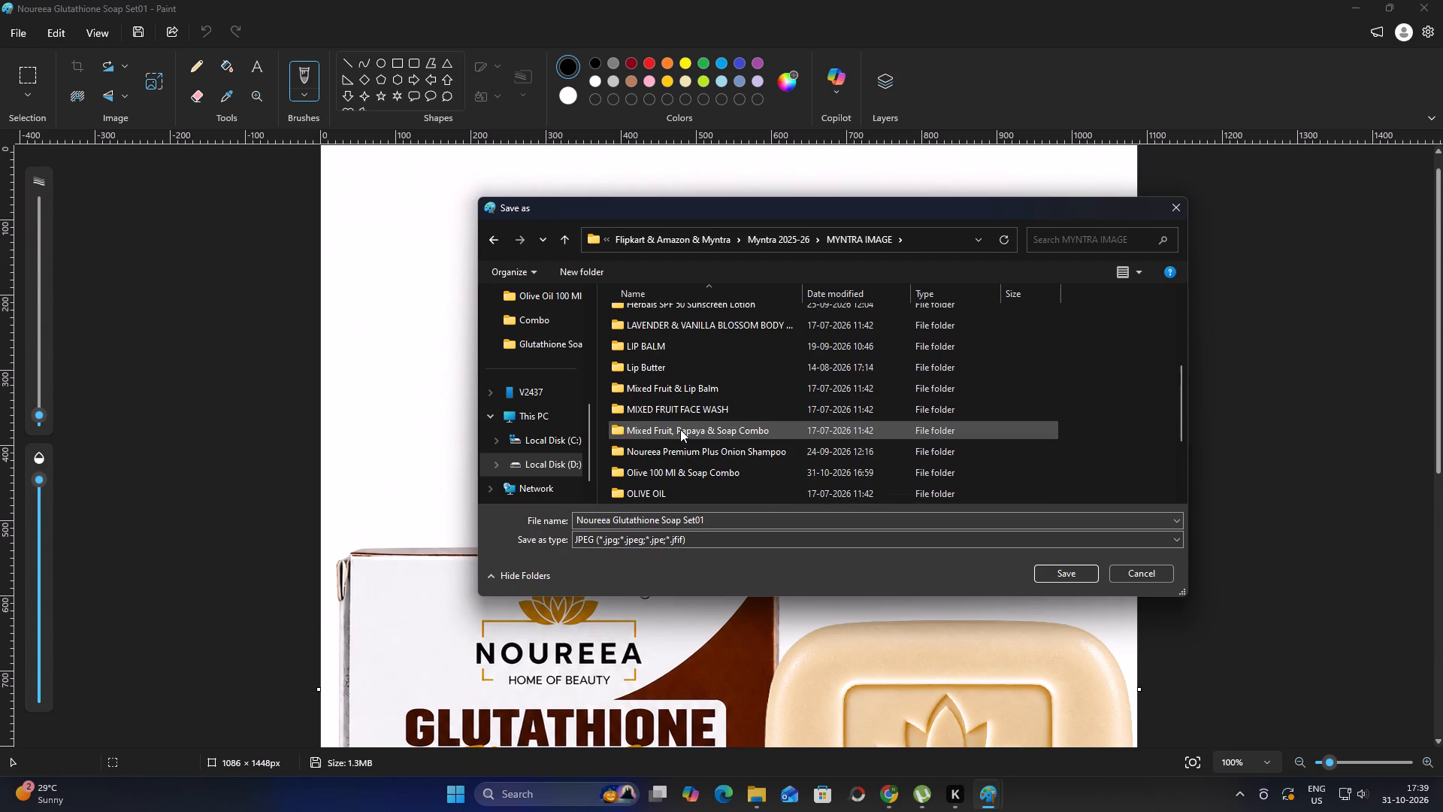
double_click(671, 477)
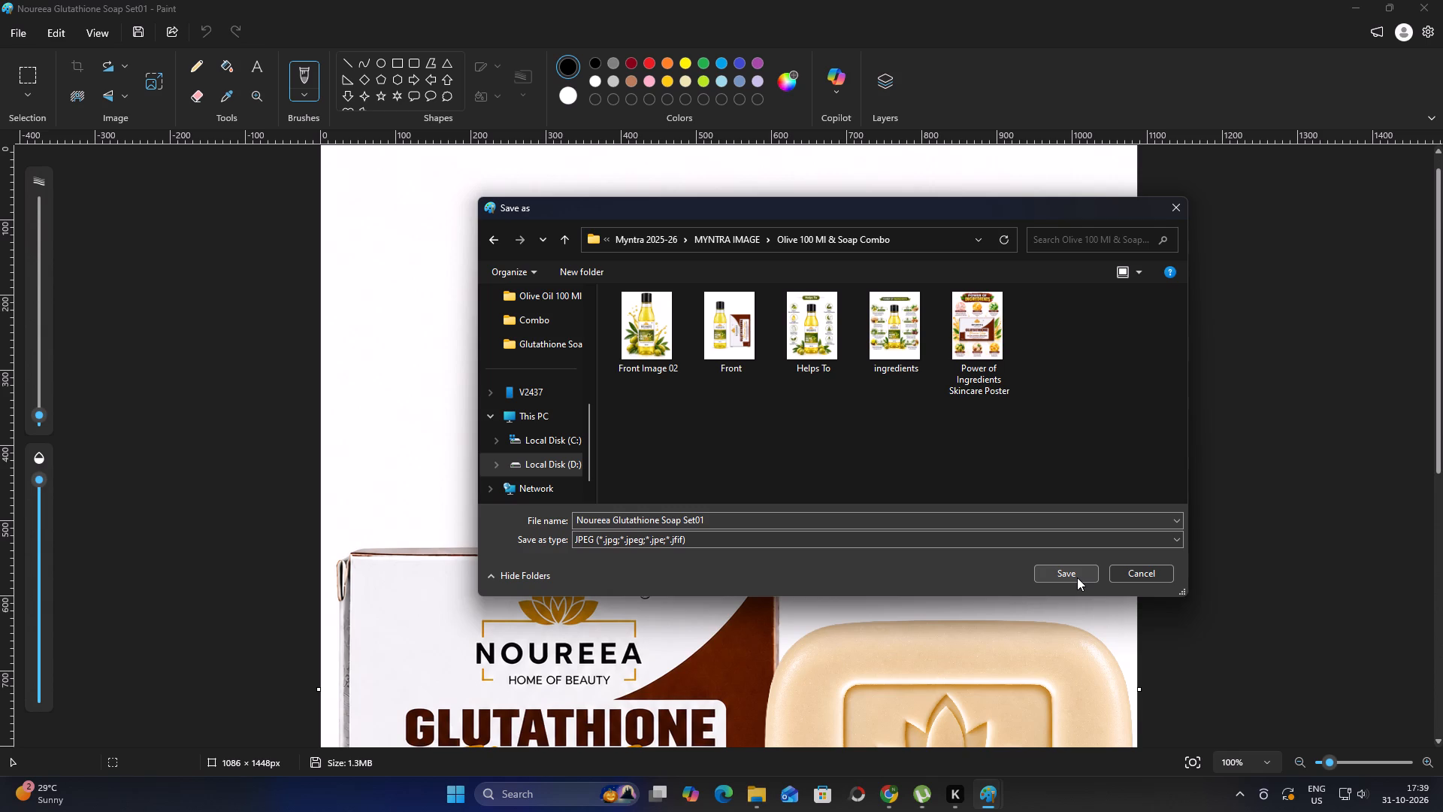
click(1077, 577)
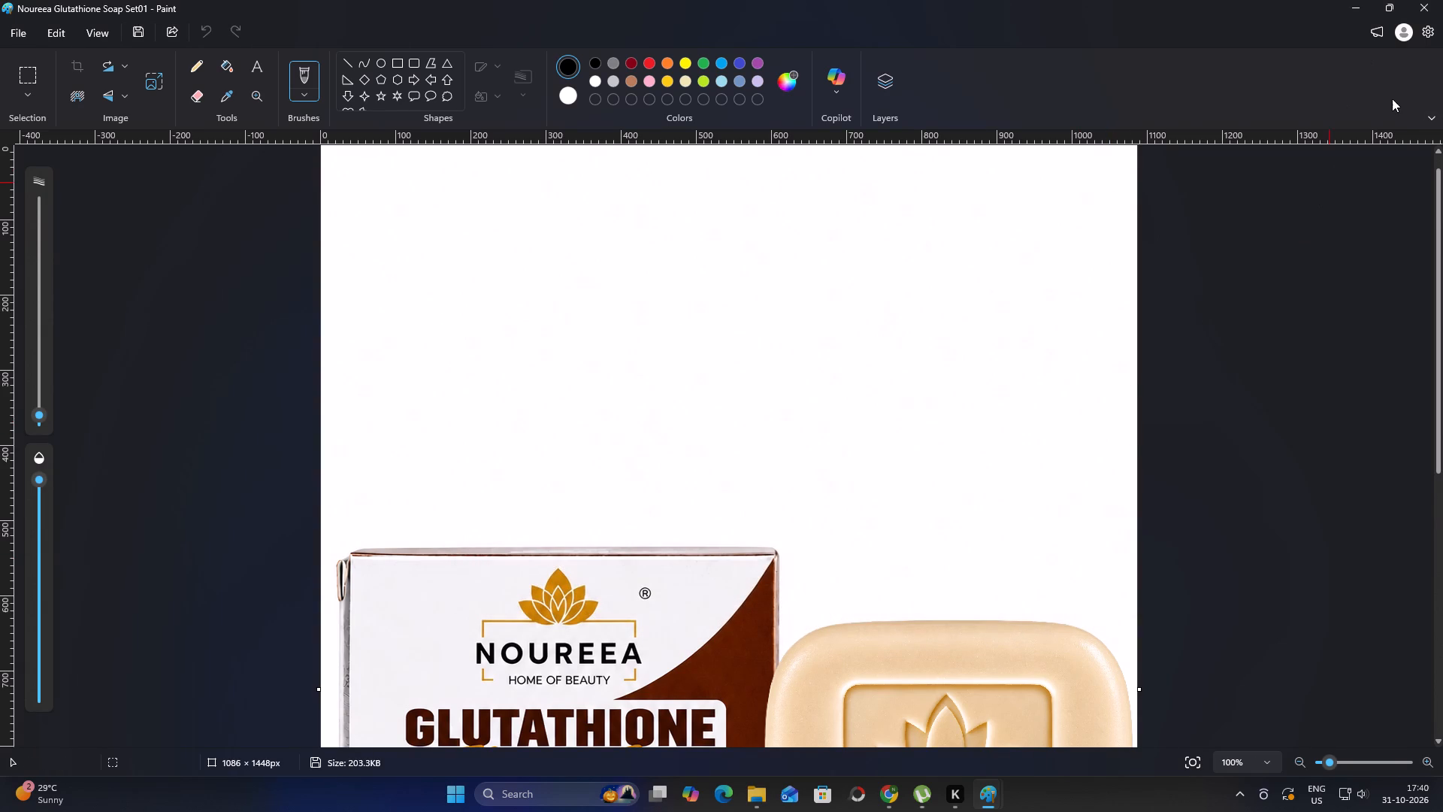
click(1426, 0)
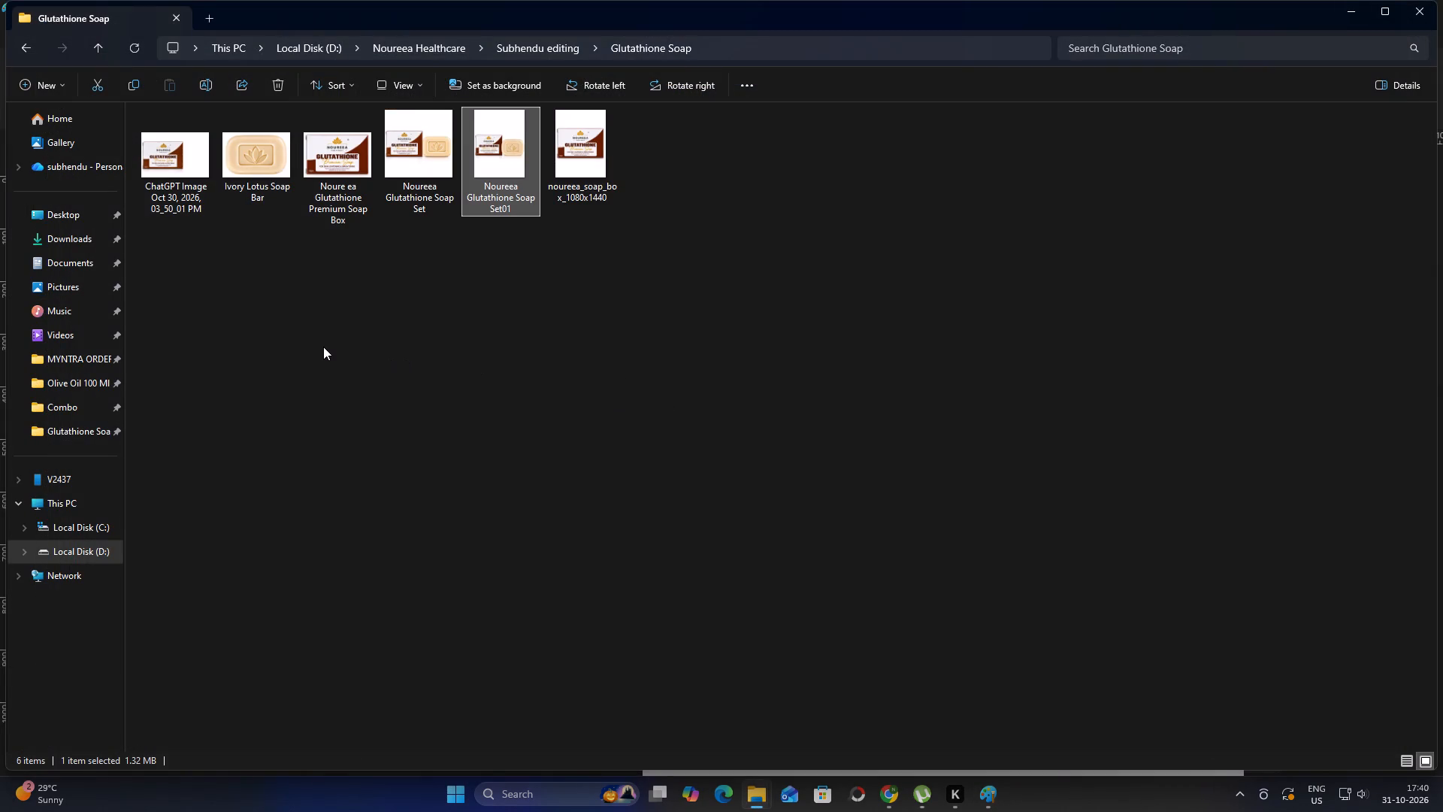
click(767, 795)
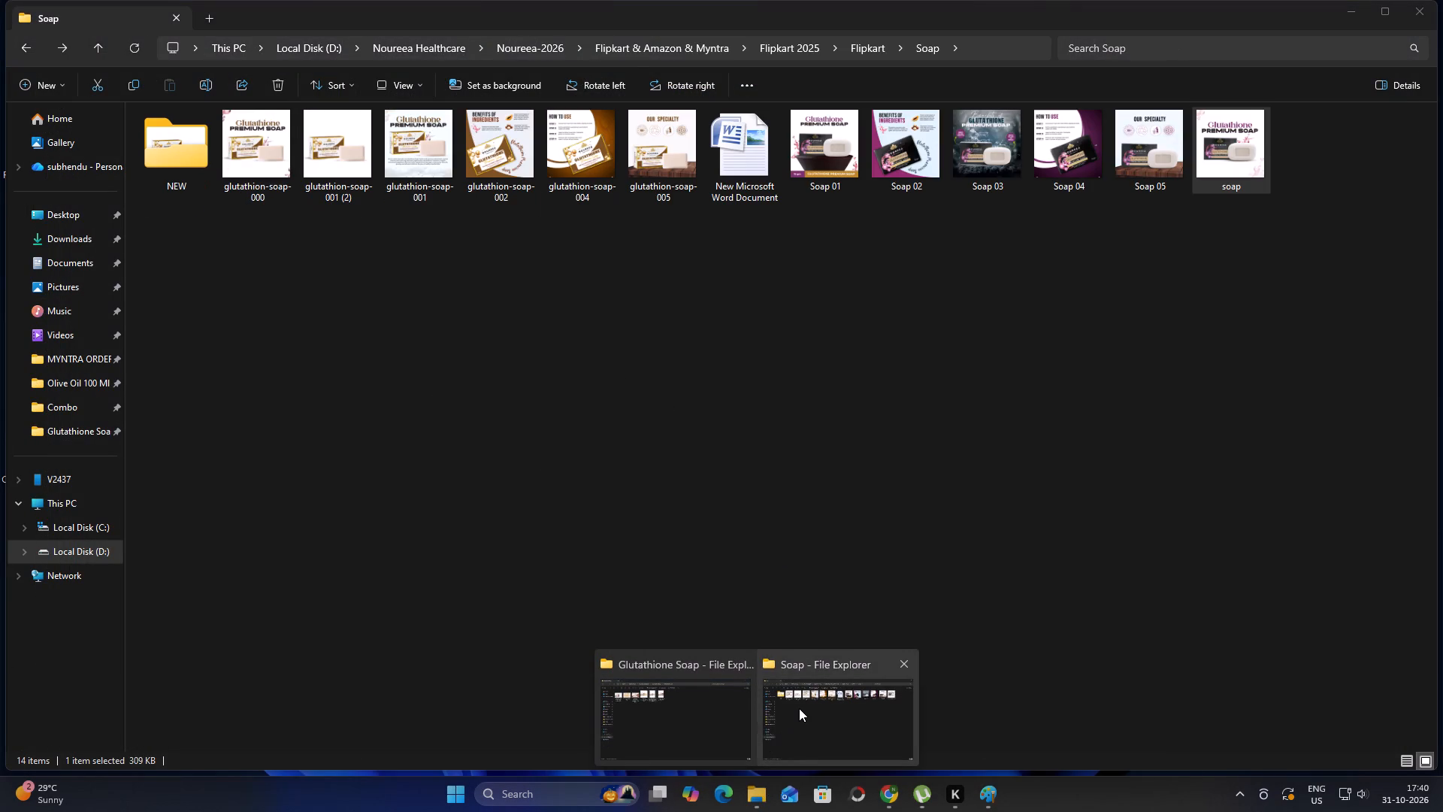
click(799, 708)
click(99, 551)
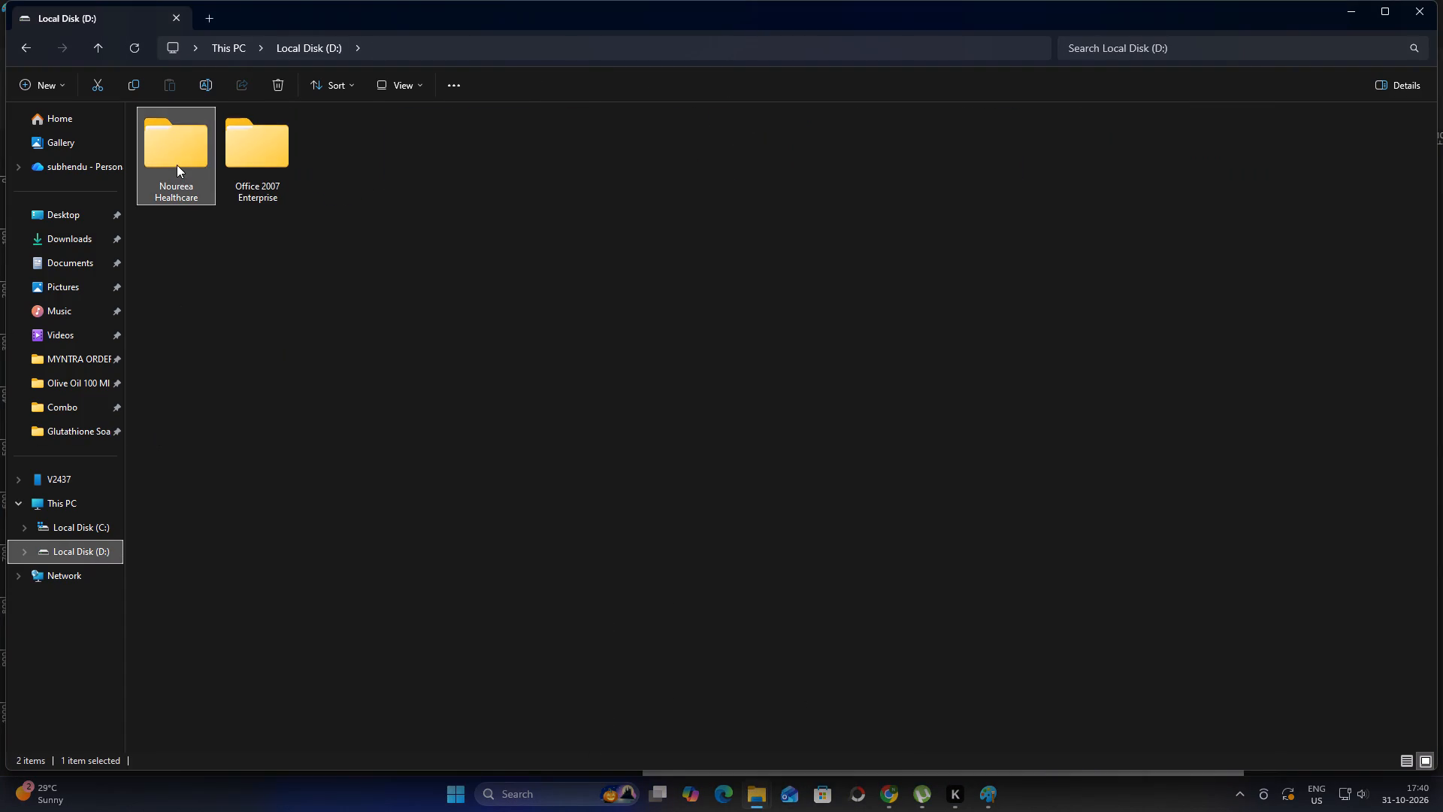
double_click(177, 165)
double_click(197, 265)
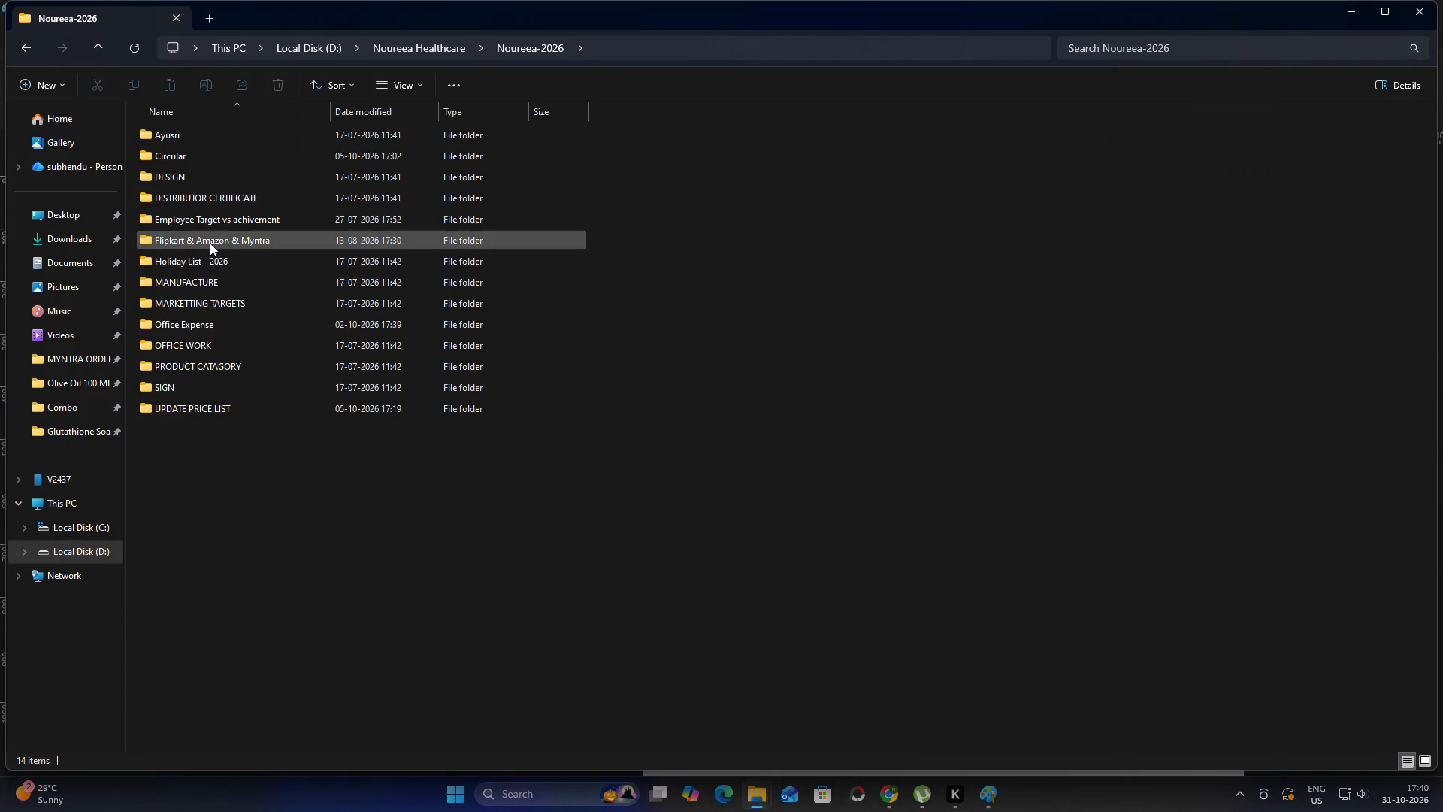
double_click(210, 243)
double_click(213, 226)
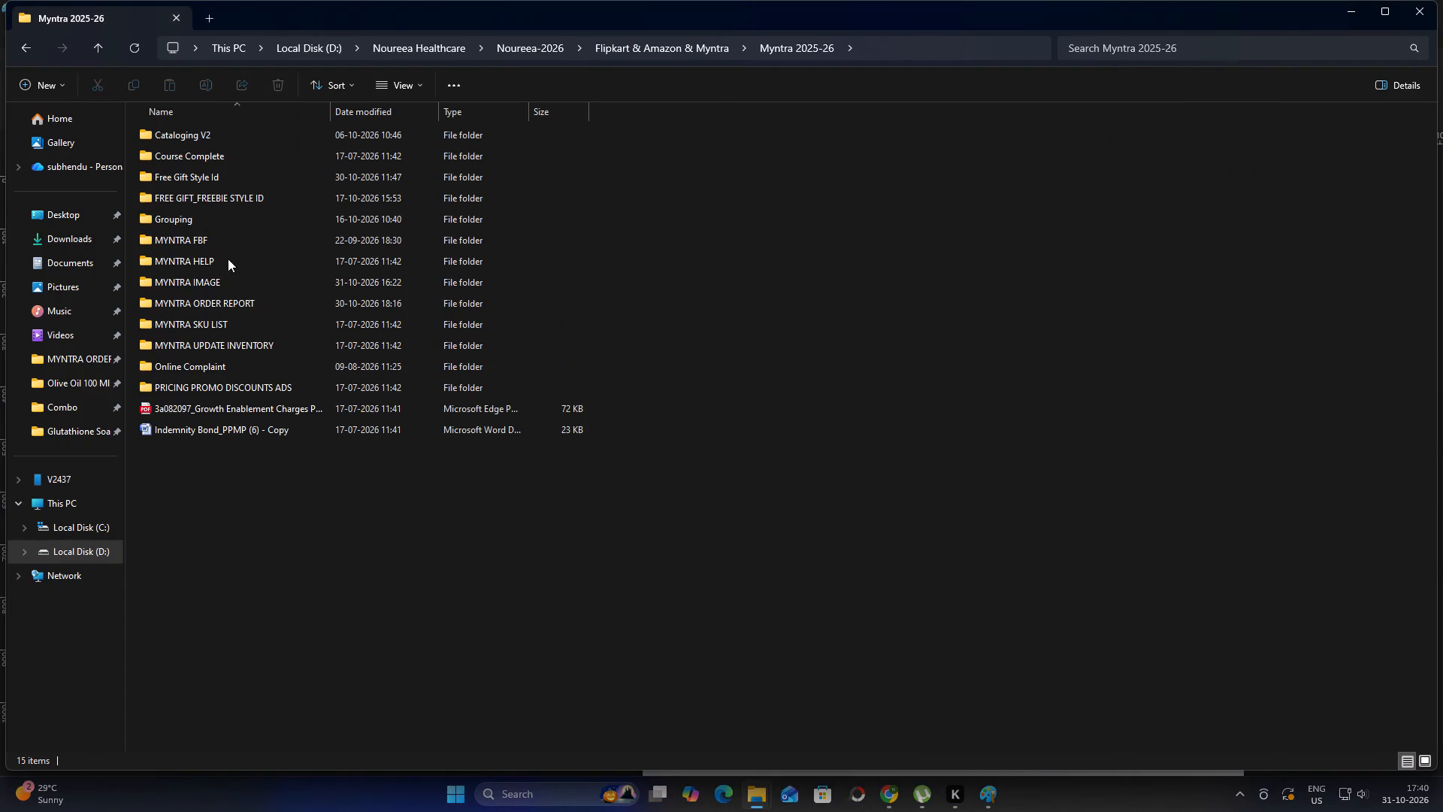
double_click(225, 286)
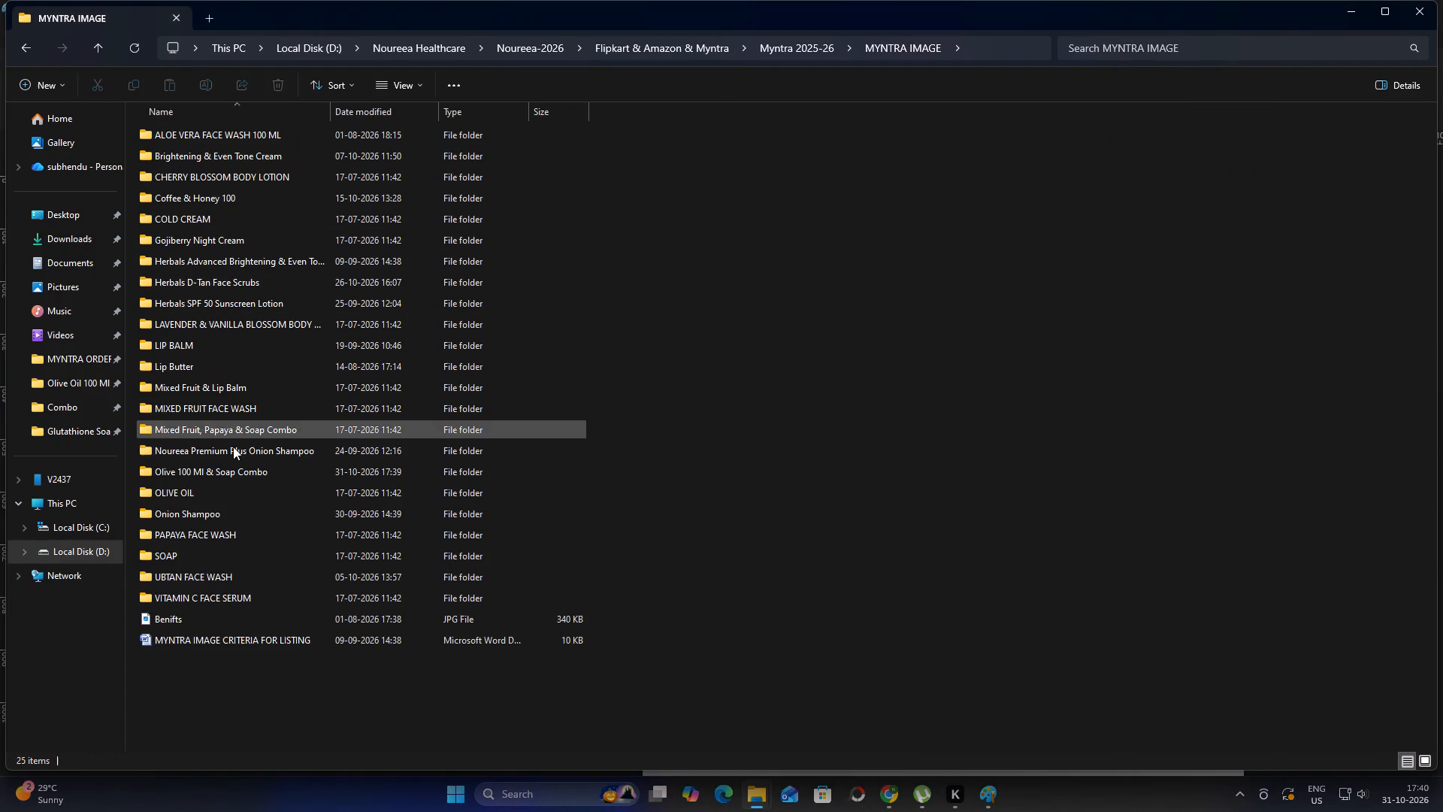
double_click(220, 465)
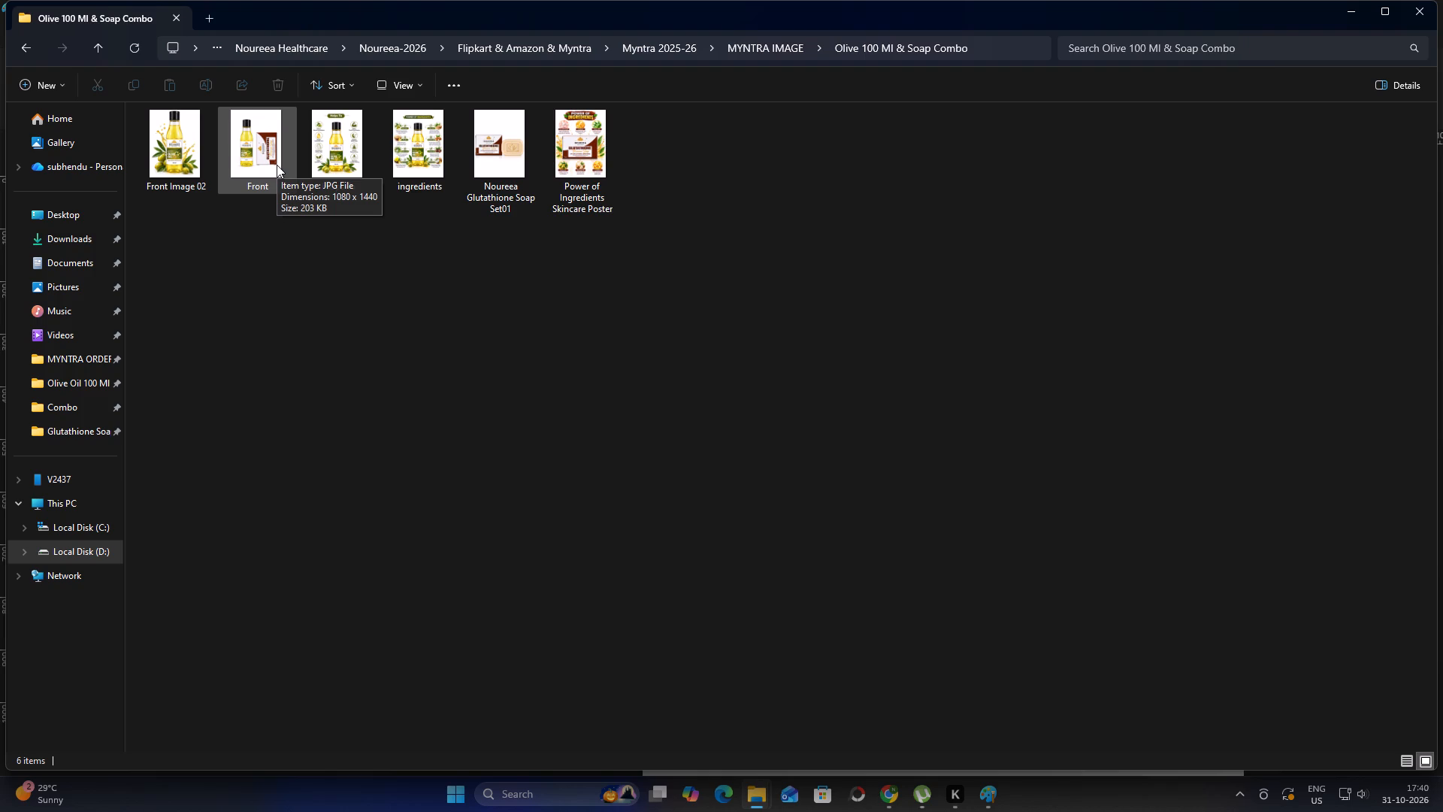
Examine the Front image of the olive oil bottle and soap box in close-up and as a whole, then close it.
double_click(277, 165)
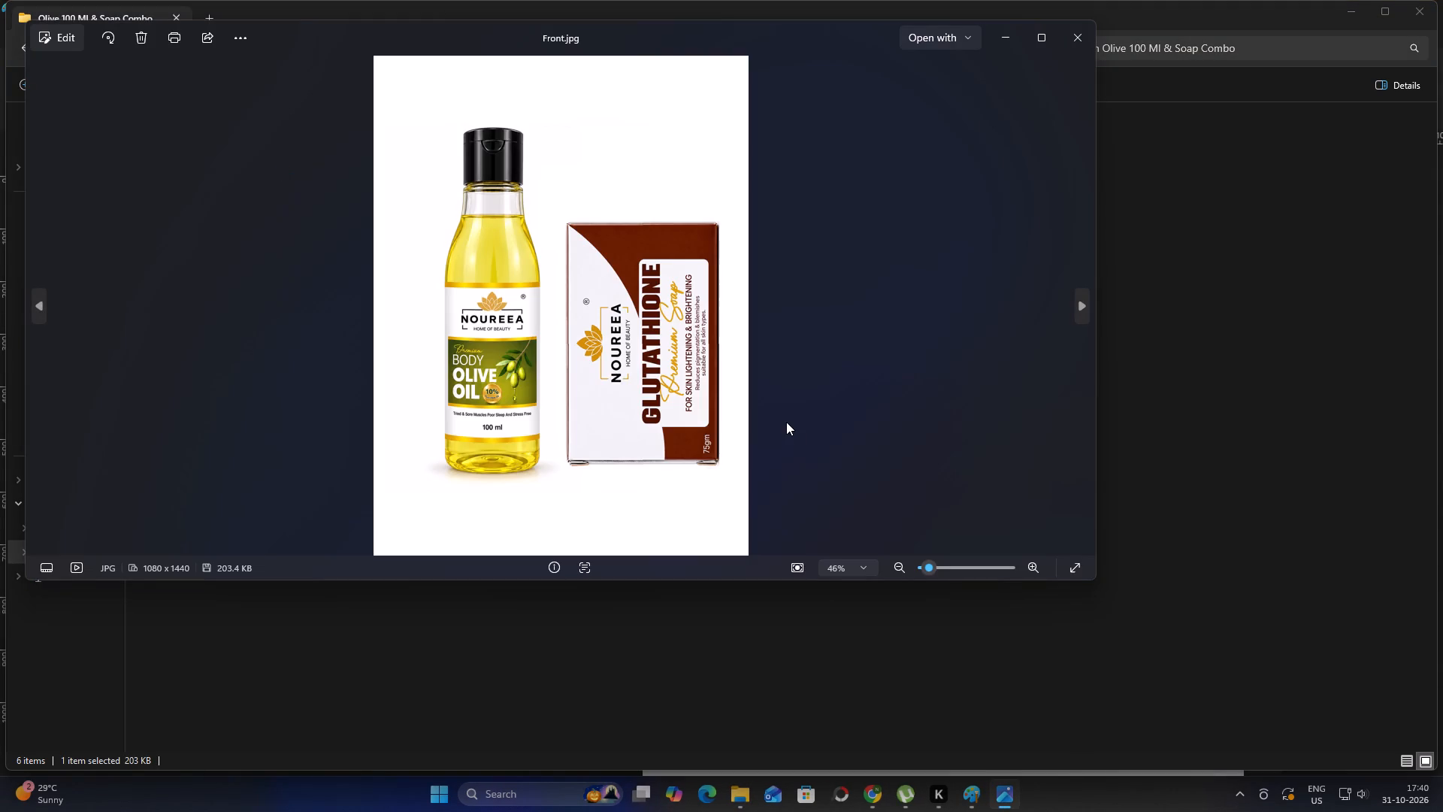
scroll(761, 389, up, 9)
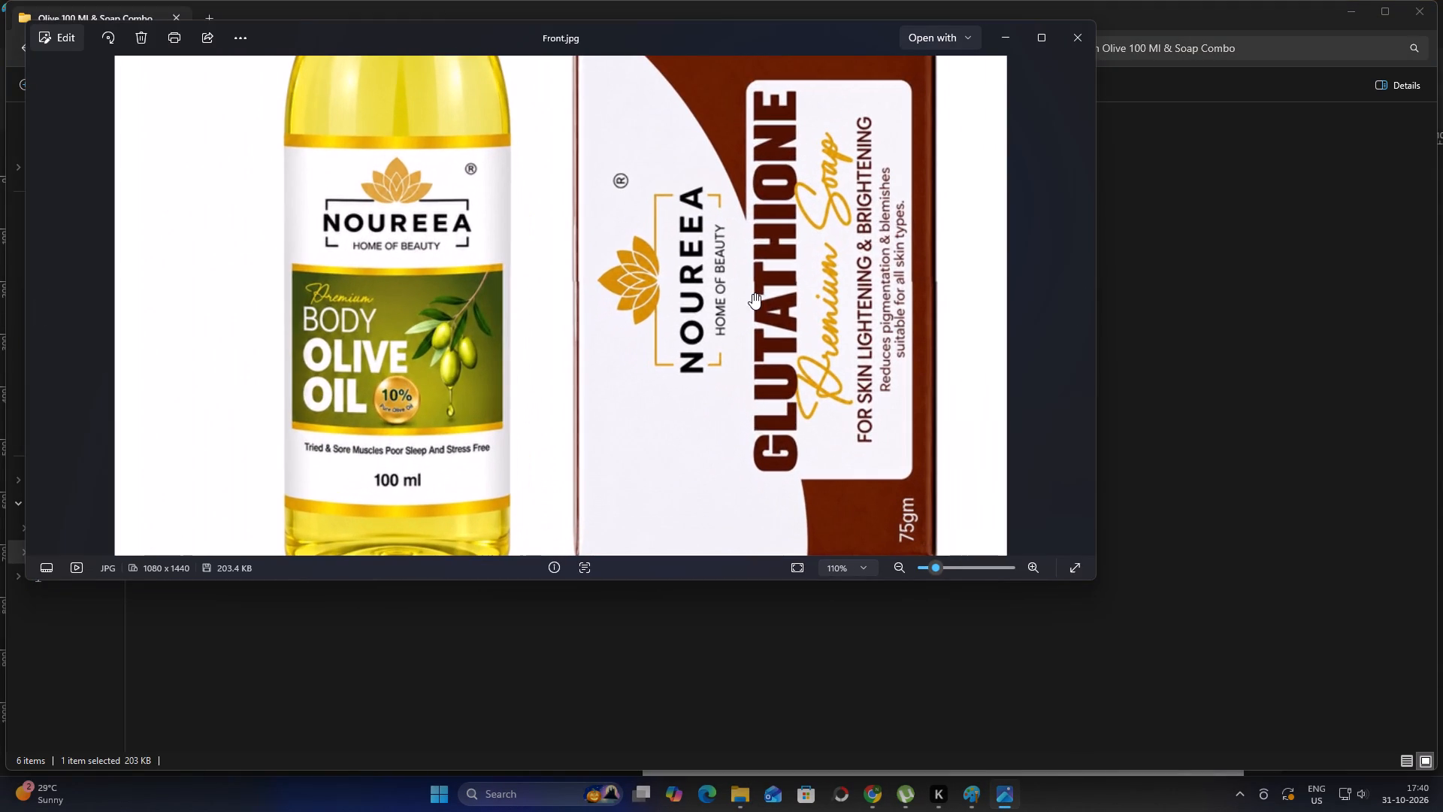
drag(687, 215, 718, 205)
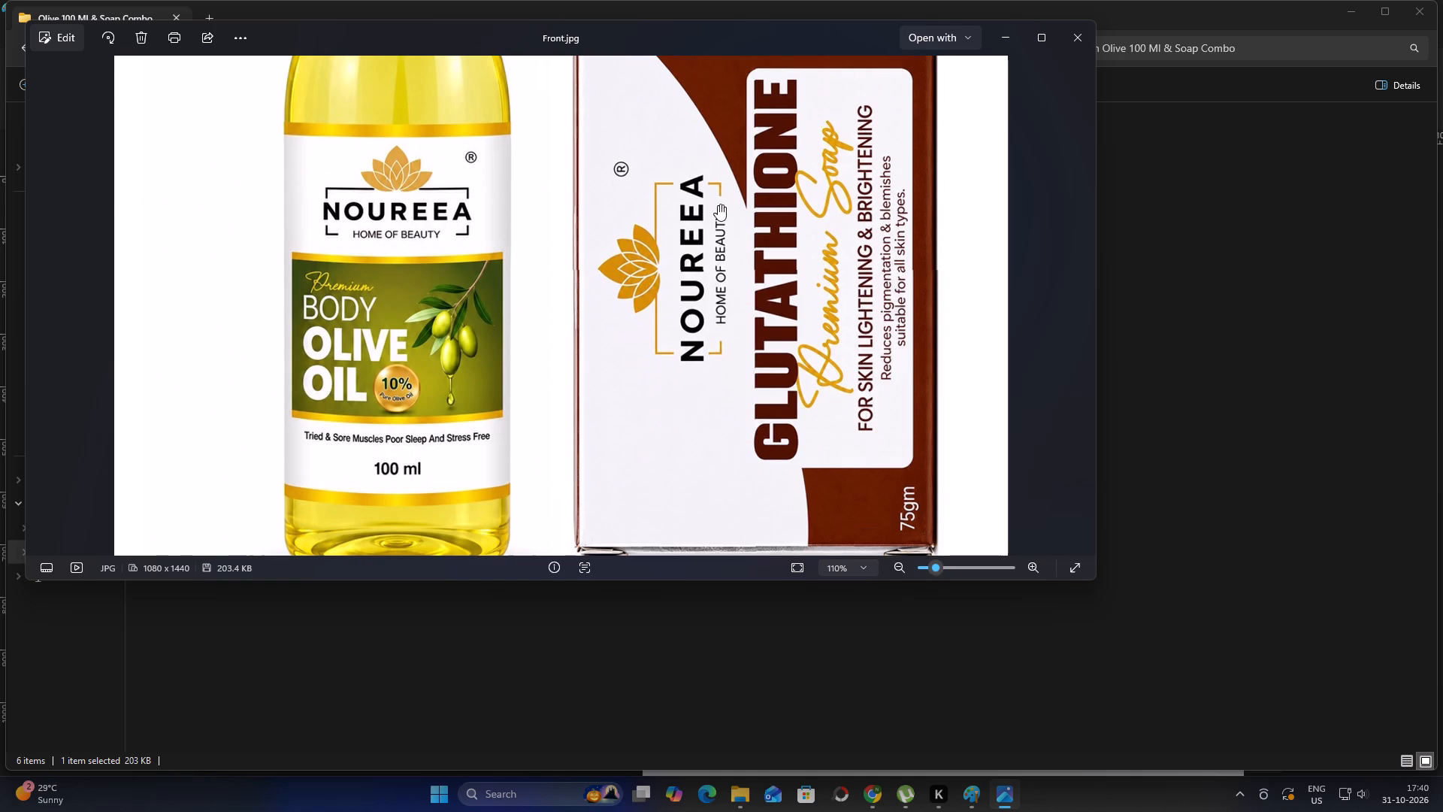
drag(692, 395, 658, 214)
scroll(649, 301, down, 3)
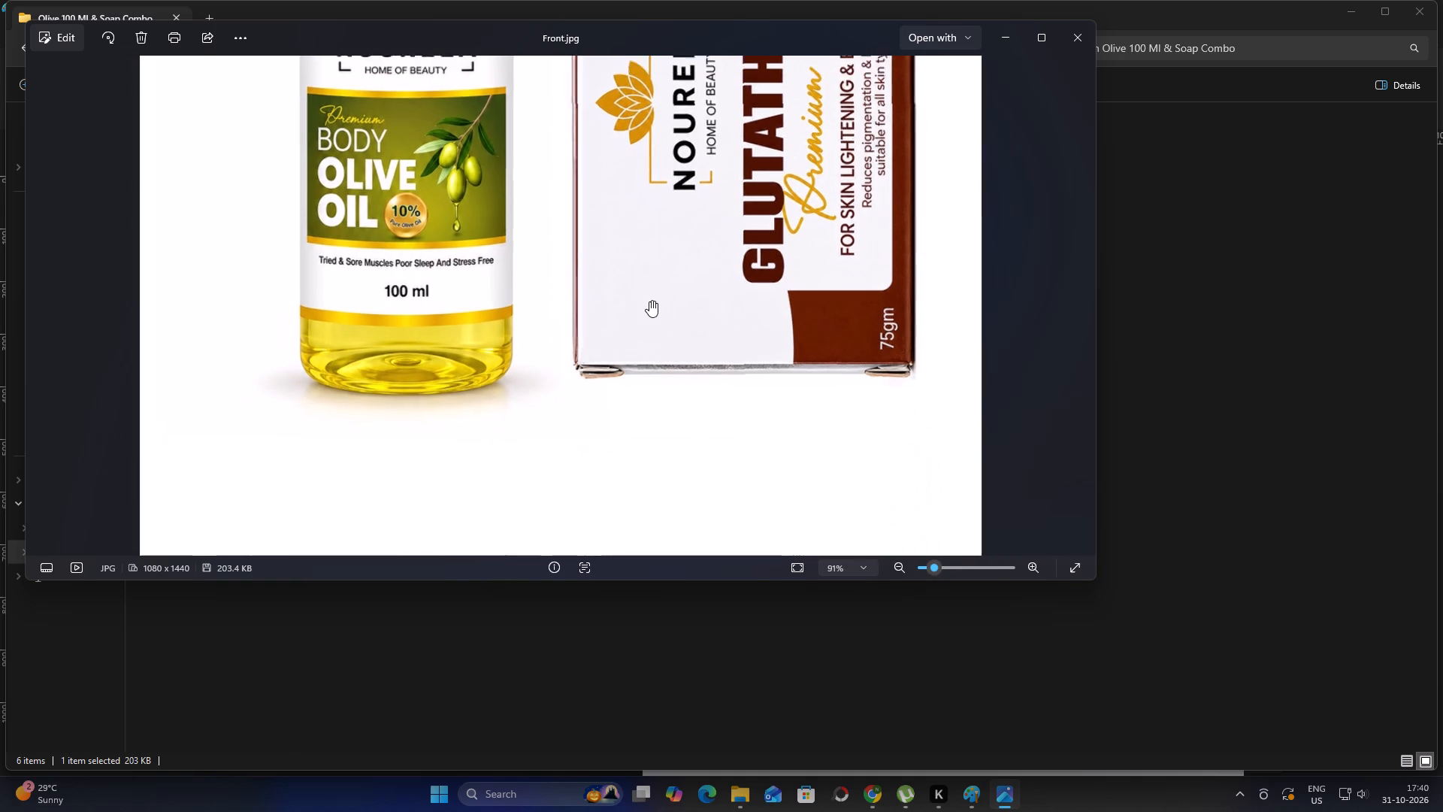
scroll(649, 312, down, 5)
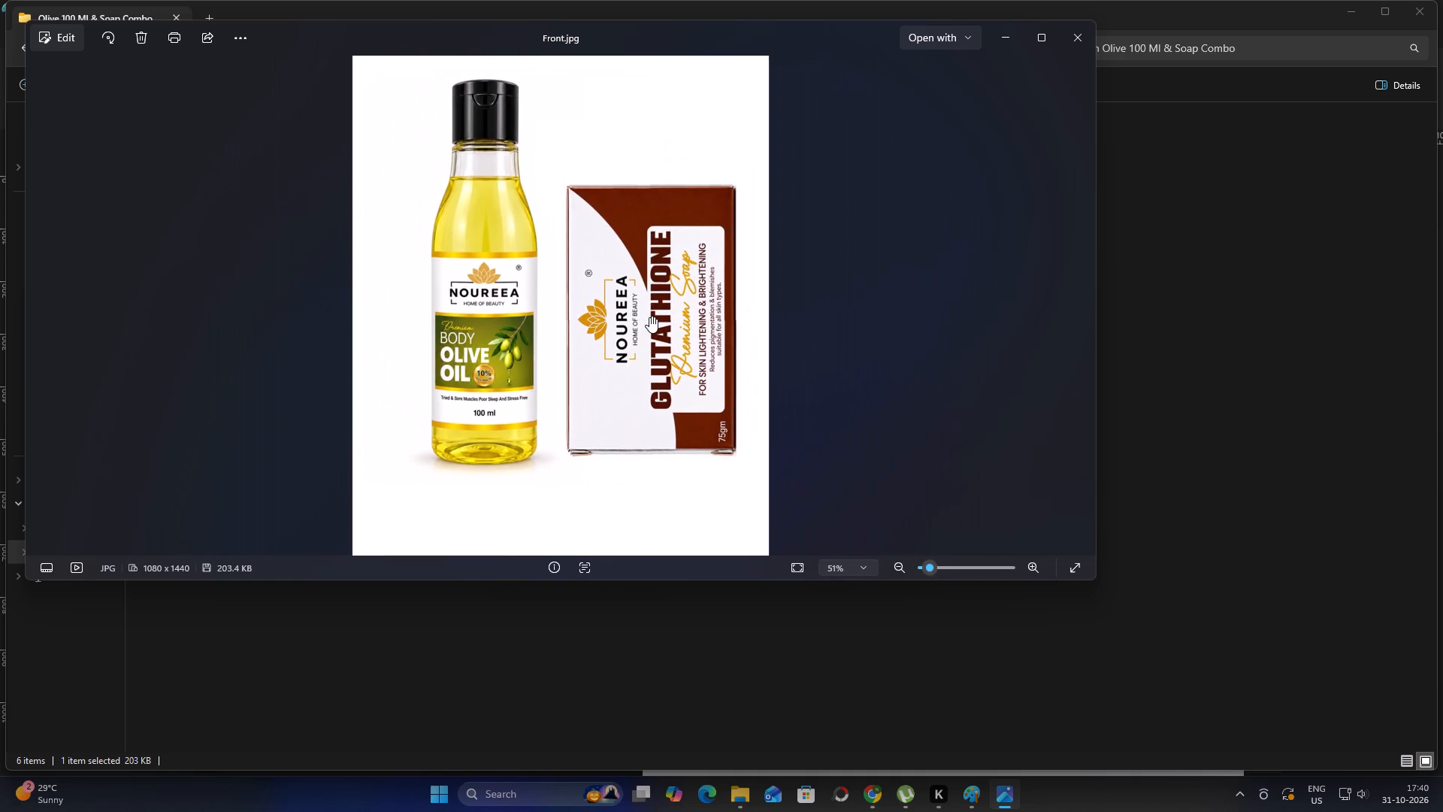
scroll(649, 317, up, 6)
scroll(649, 317, down, 2)
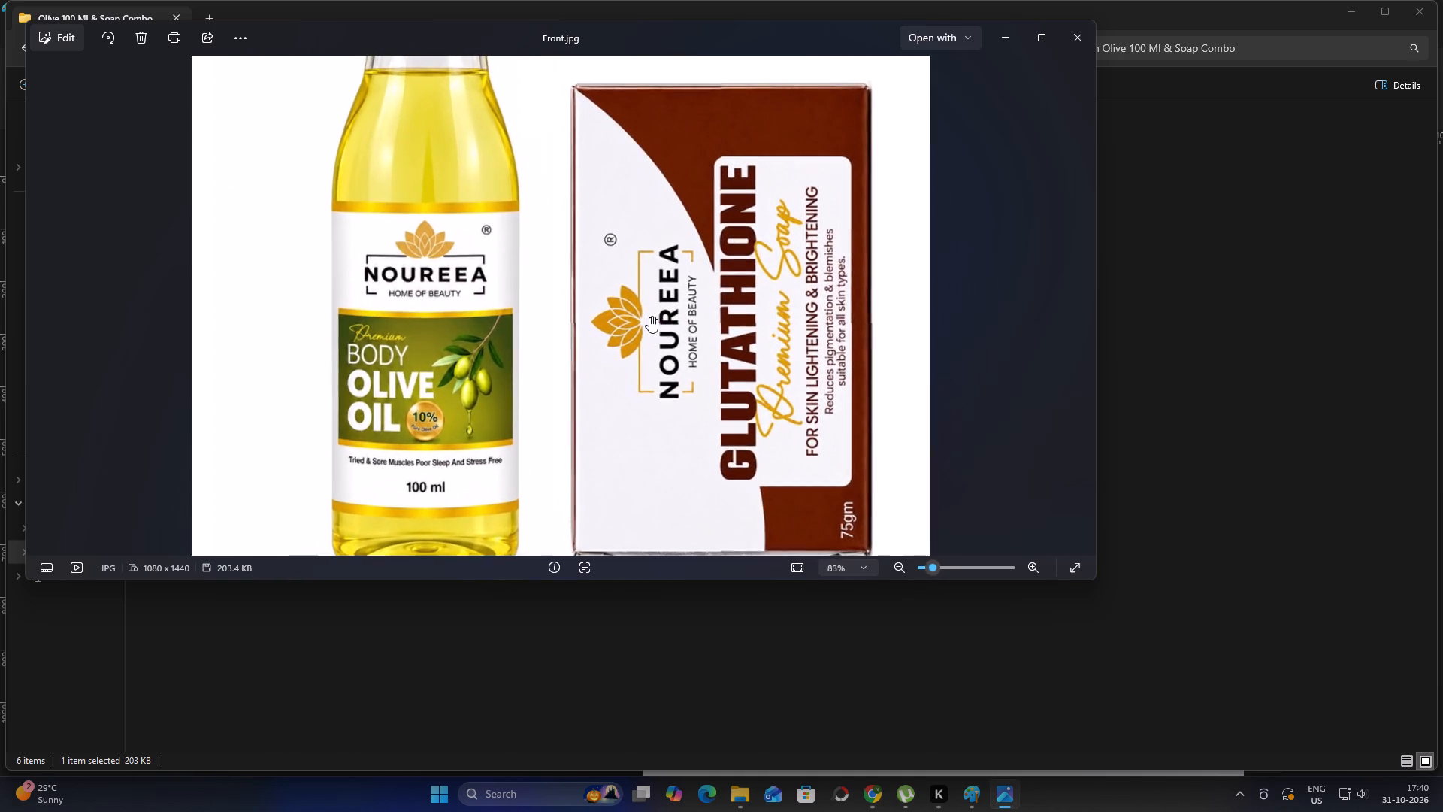
scroll(649, 317, down, 5)
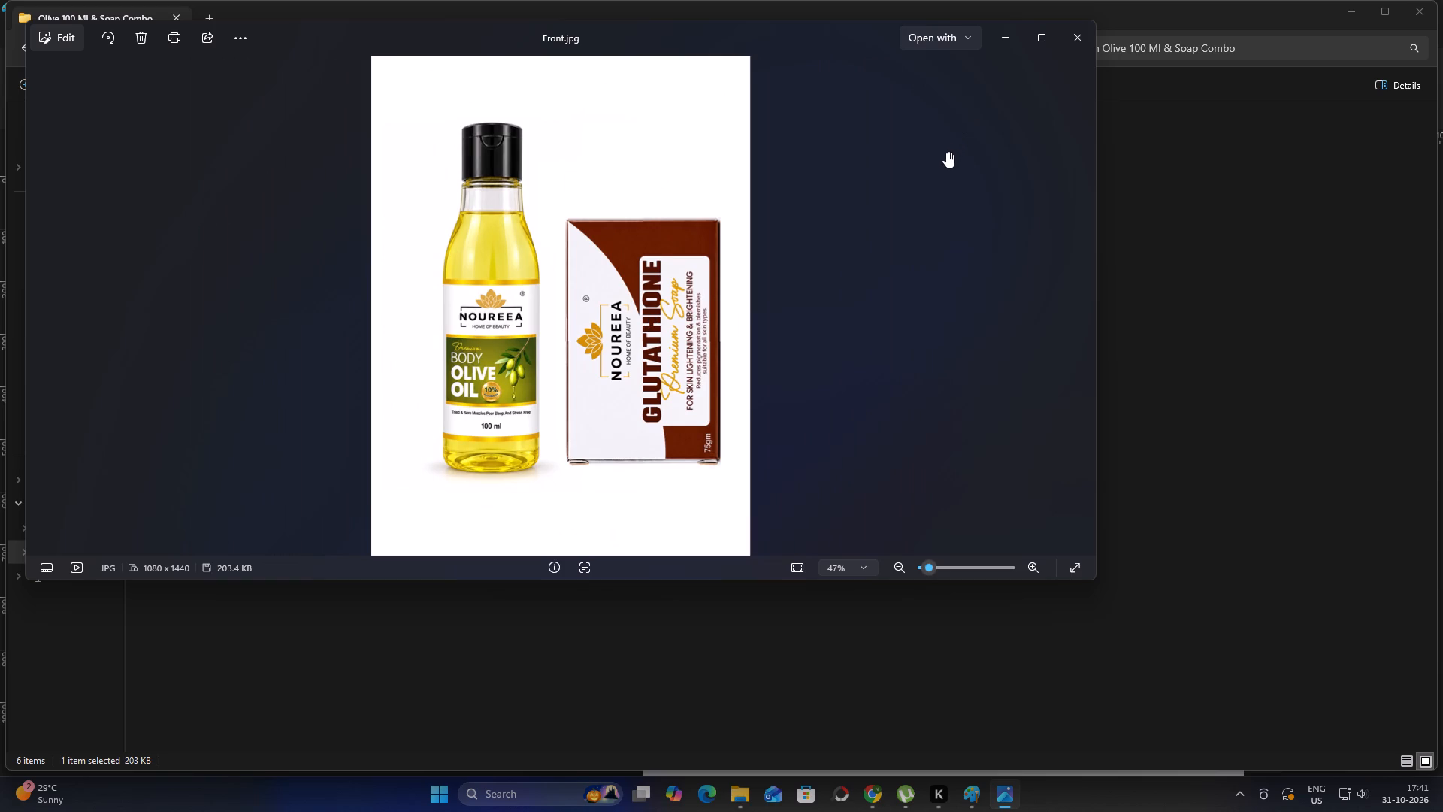
click(1078, 29)
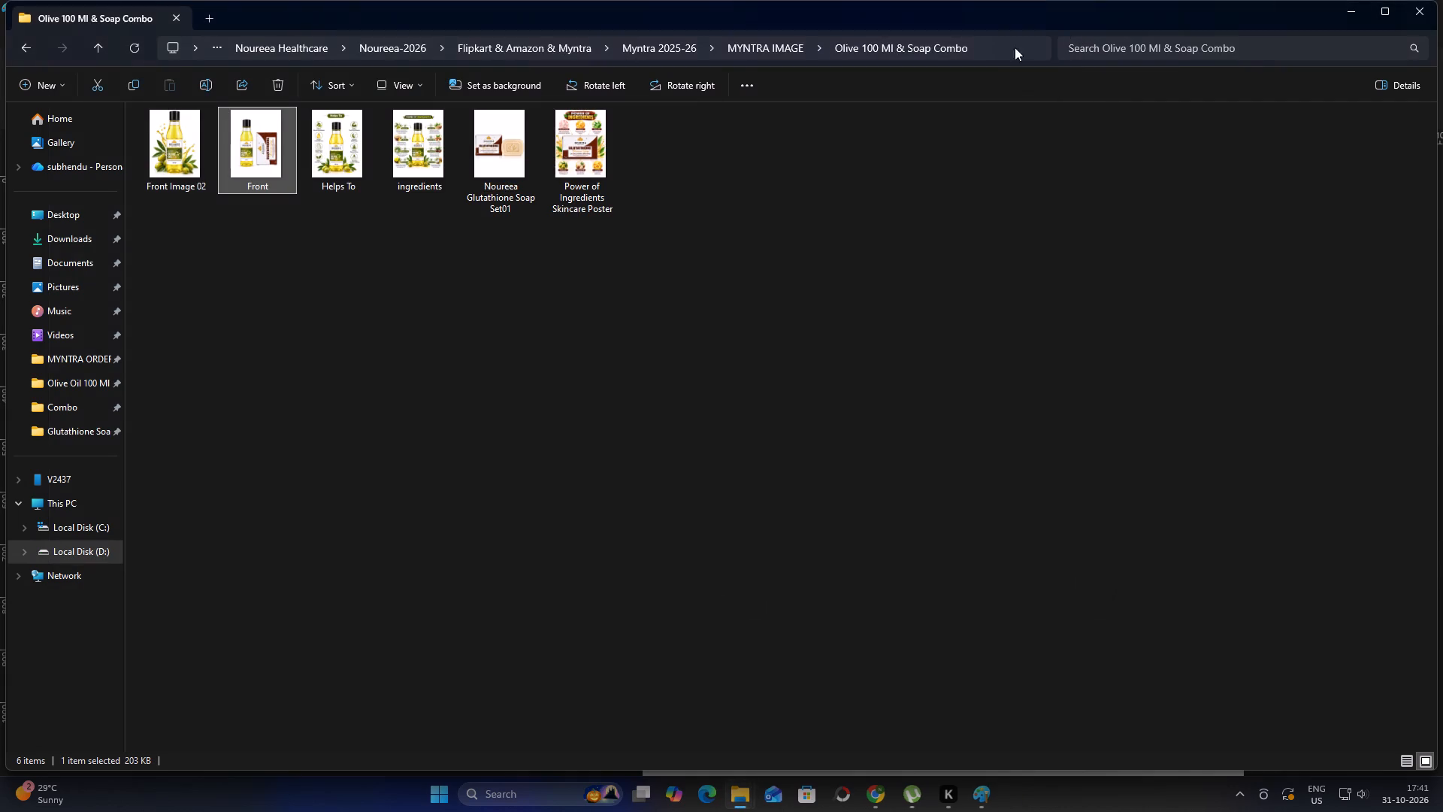
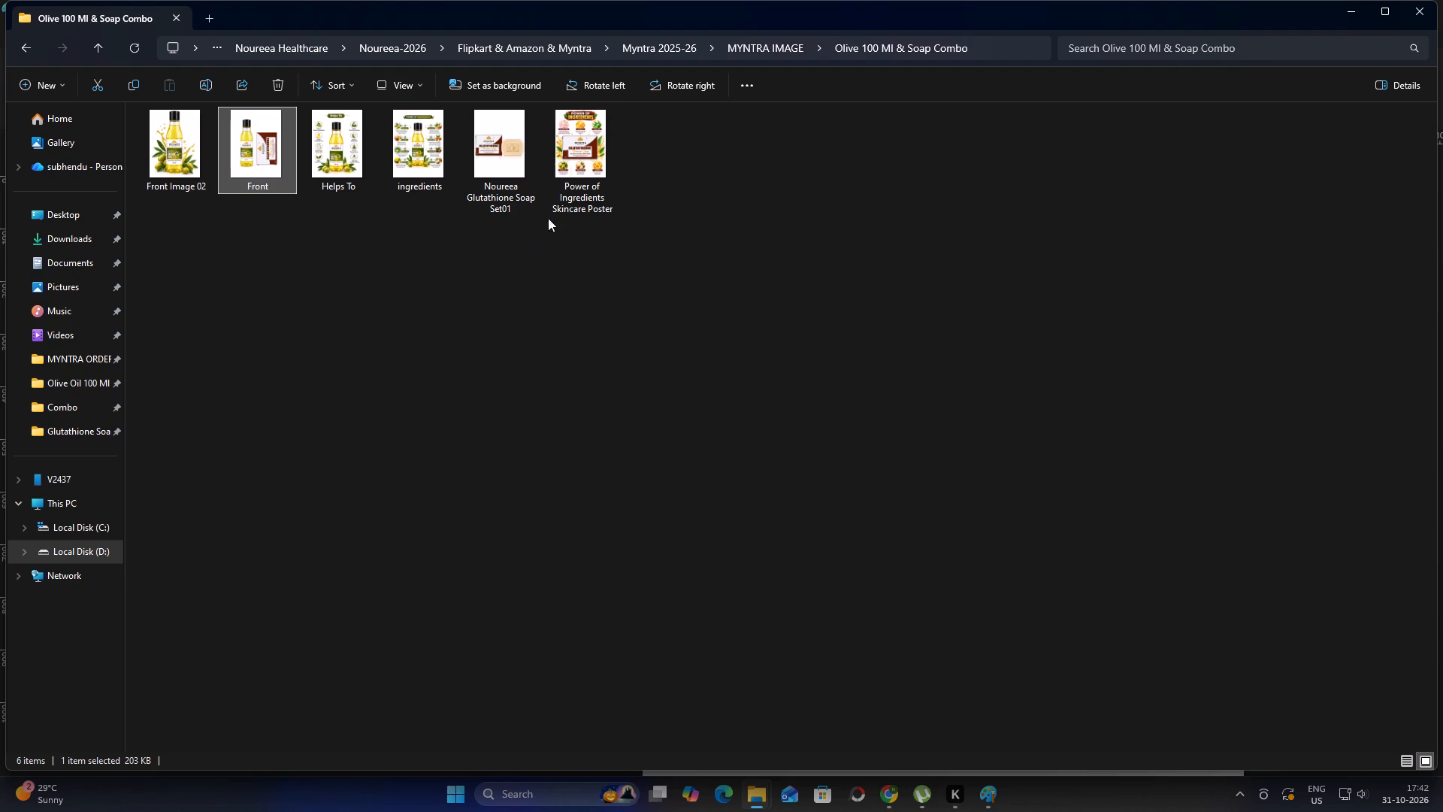
Examine the Power of Ingredients Skincare Poster image in close-up and as a whole, and close it.
double_click(604, 152)
scroll(672, 478, up, 4)
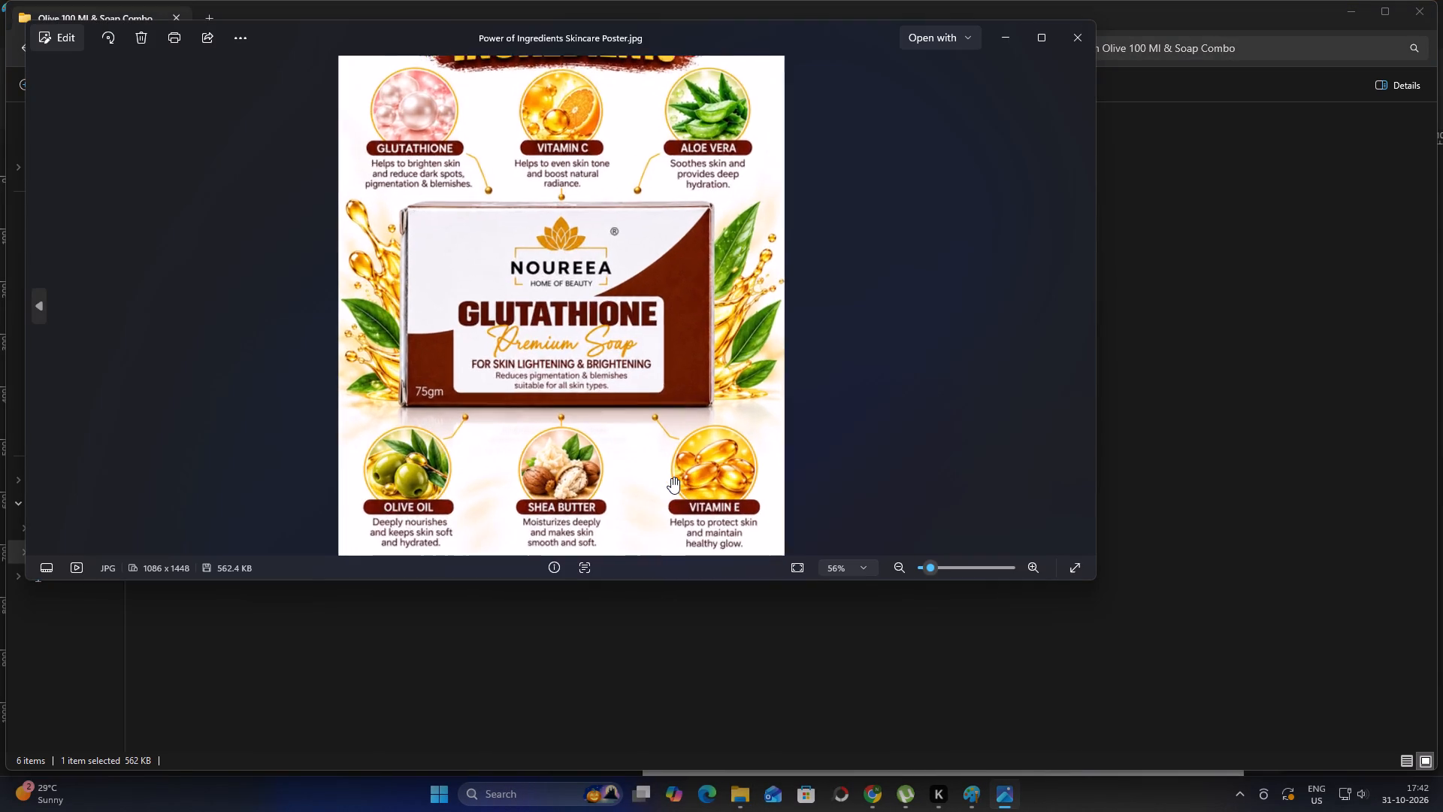
scroll(671, 477, up, 2)
scroll(671, 477, down, 6)
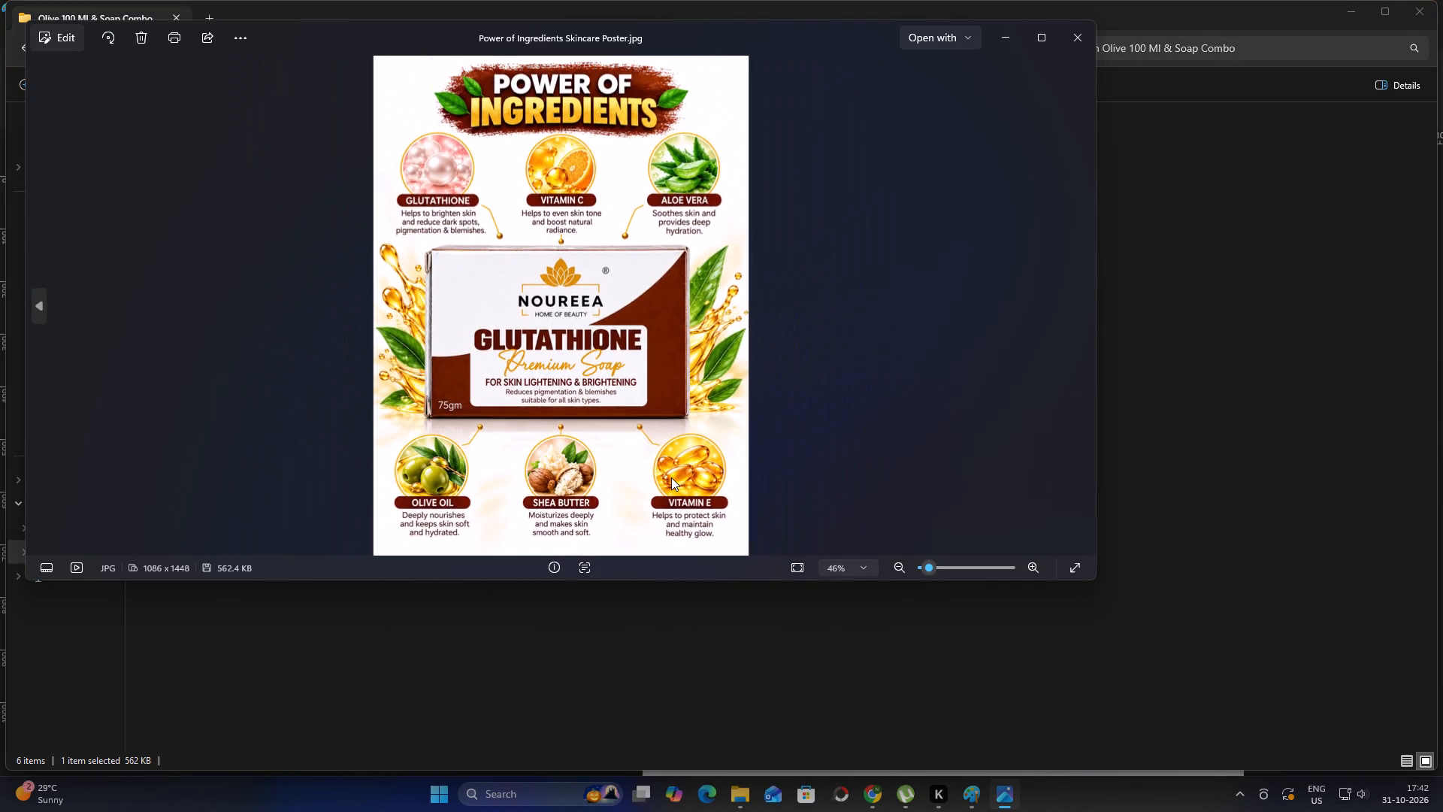